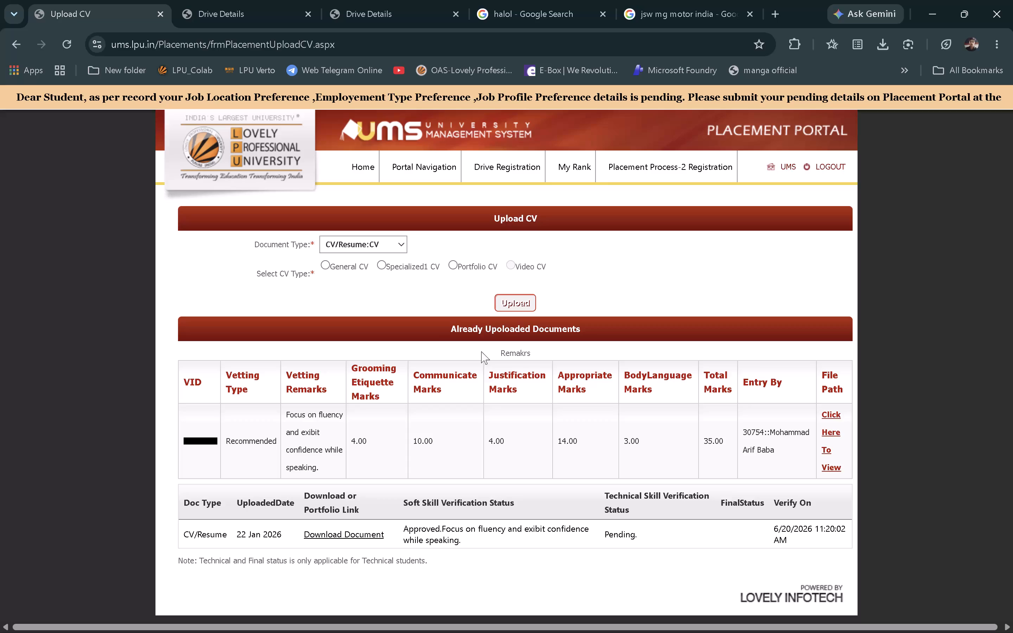
# Open the already uploaded CV from the placement portal, check its contents, and save the PDF to the Downloads folder.
pyautogui.click(827, 416)
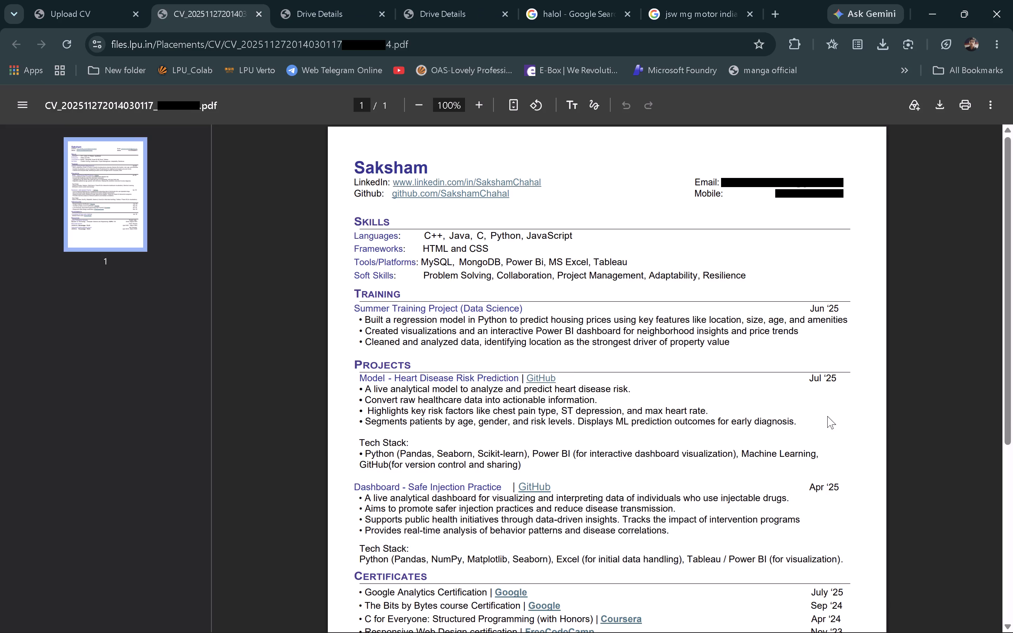
pyautogui.scroll(-10, 570, 363)
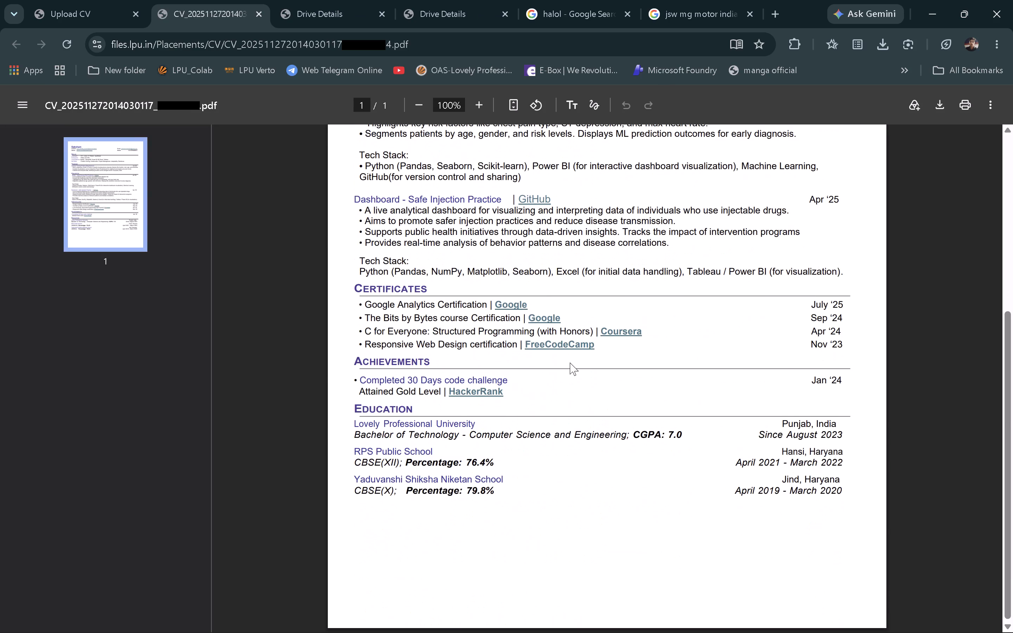
pyautogui.scroll(1, 570, 363)
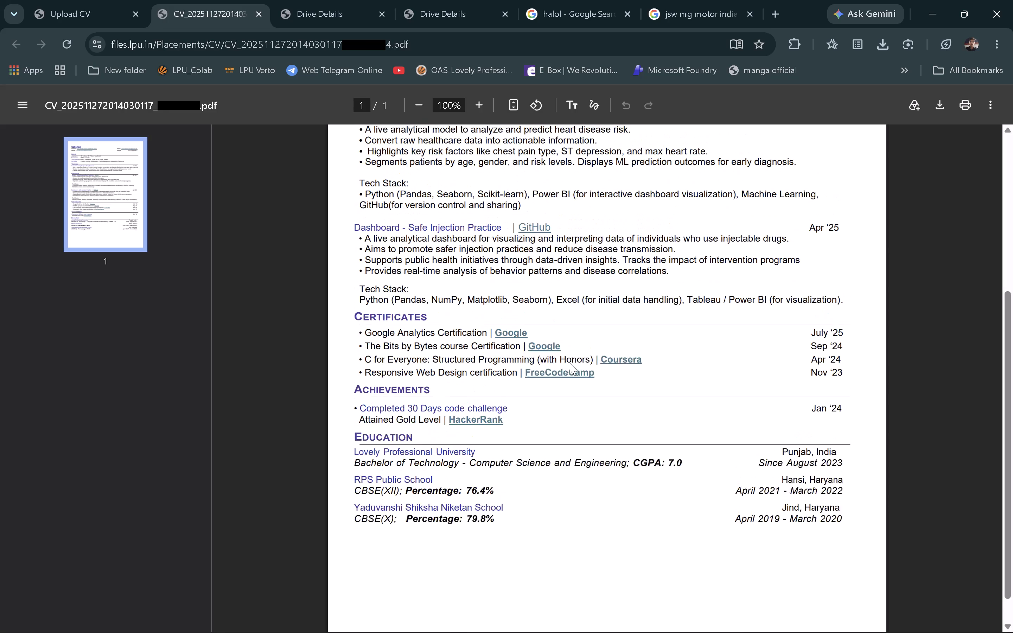
pyautogui.scroll(1, 570, 363)
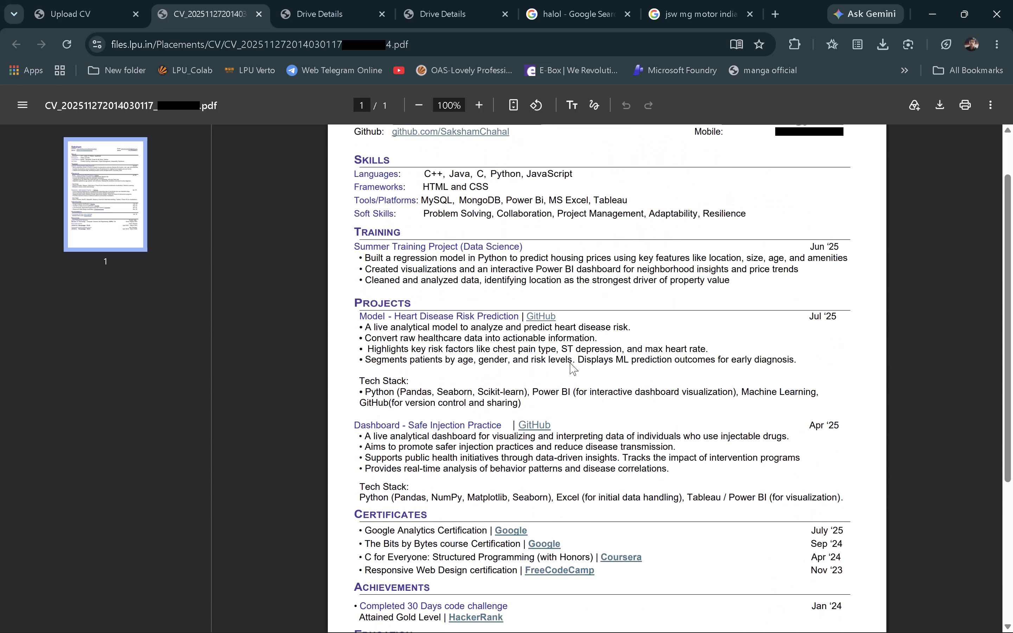
pyautogui.scroll(2, 570, 363)
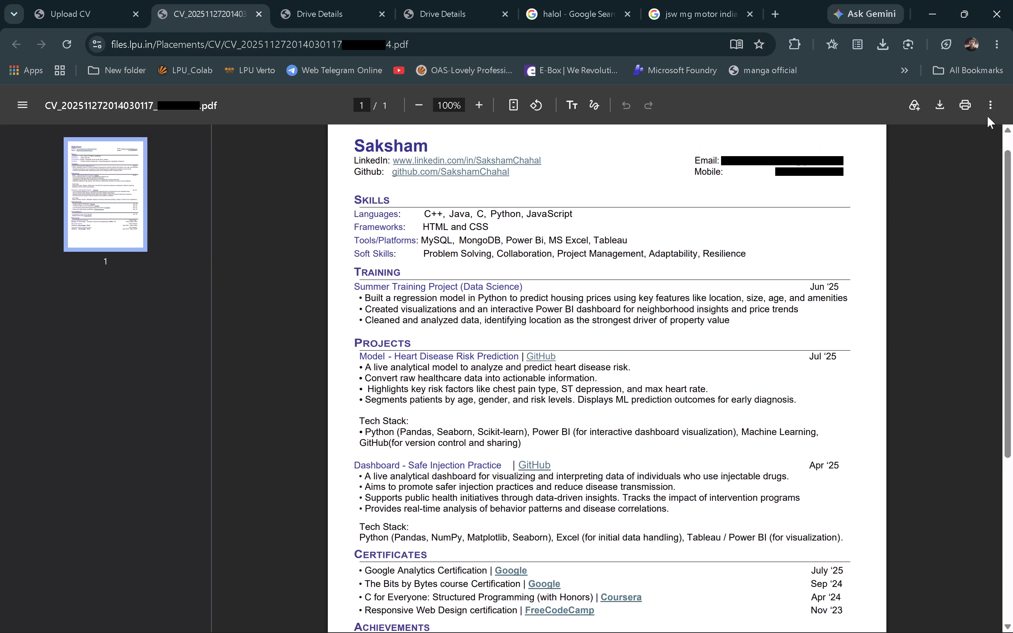
pyautogui.click(944, 102)
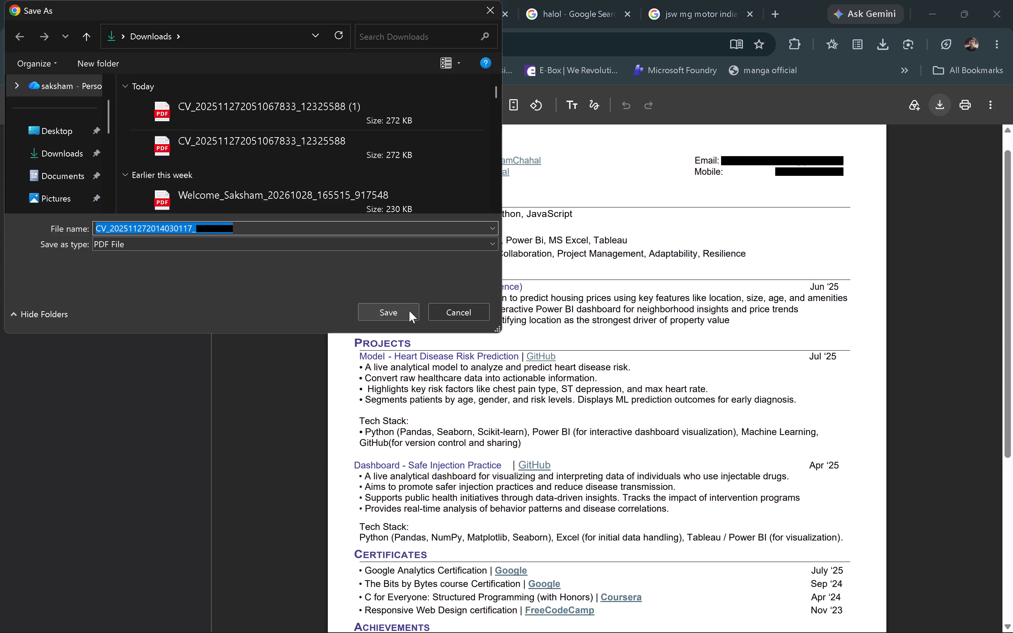
pyautogui.click(409, 311)
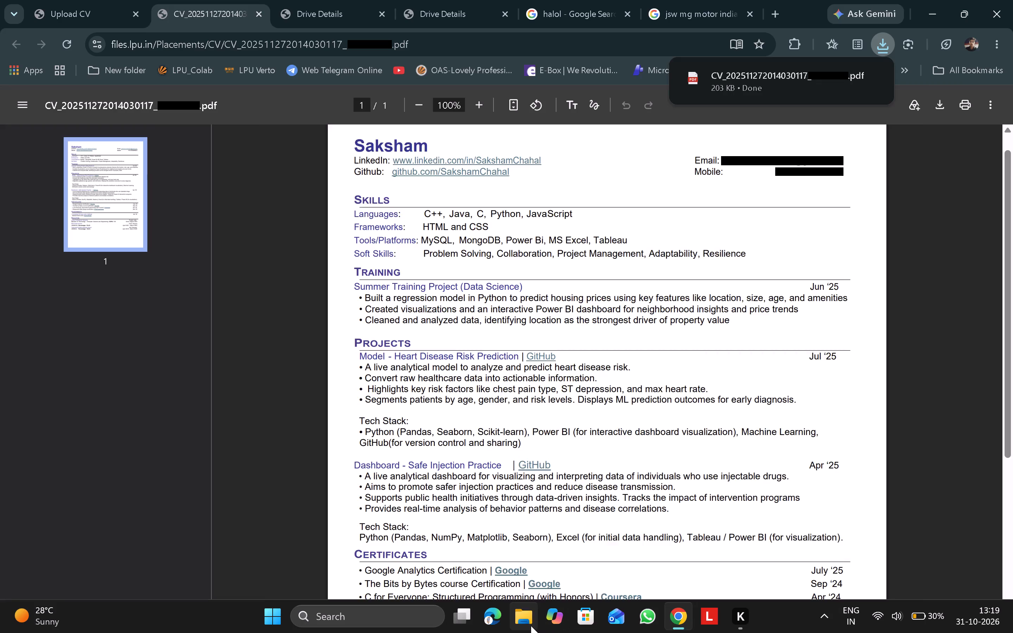
# Open the newly downloaded CV PDF from the Downloads folder in Word, just this once, and enable editing.
pyautogui.click(530, 625)
pyautogui.click(263, 277)
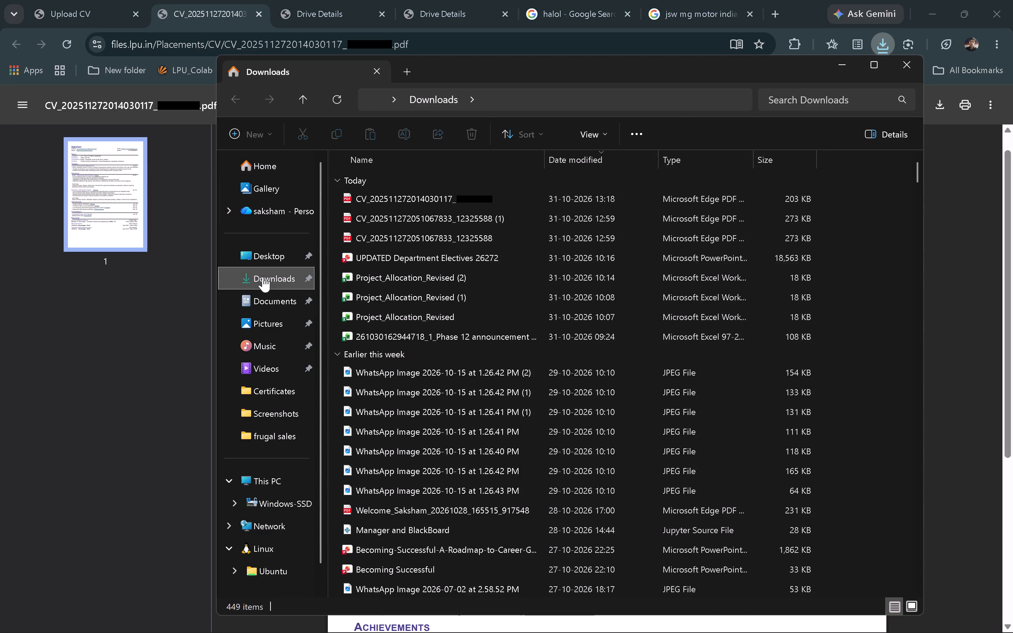
pyautogui.rightClick(438, 195)
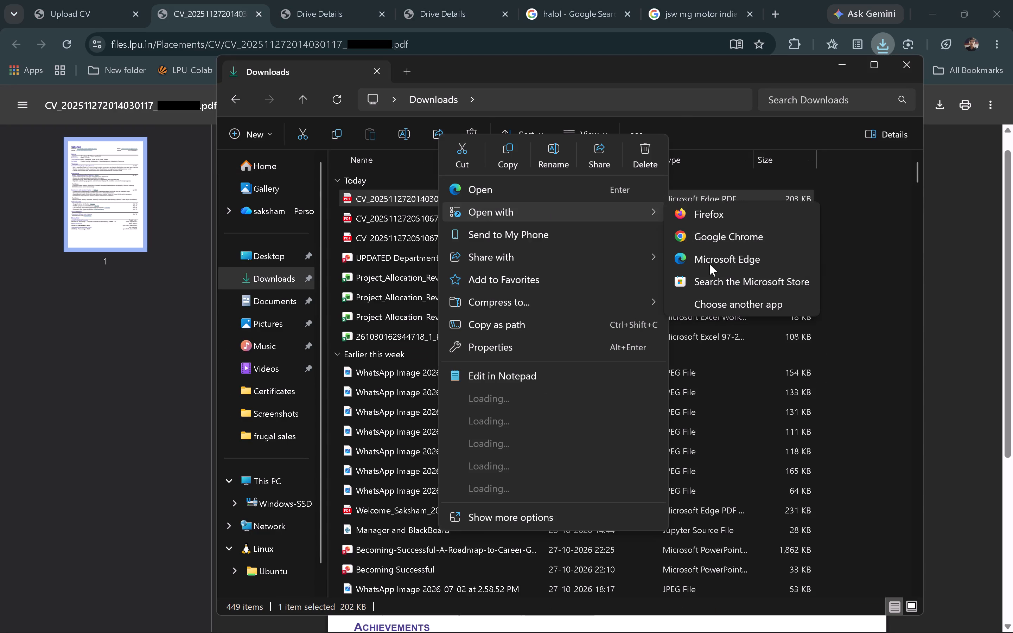
pyautogui.click(758, 301)
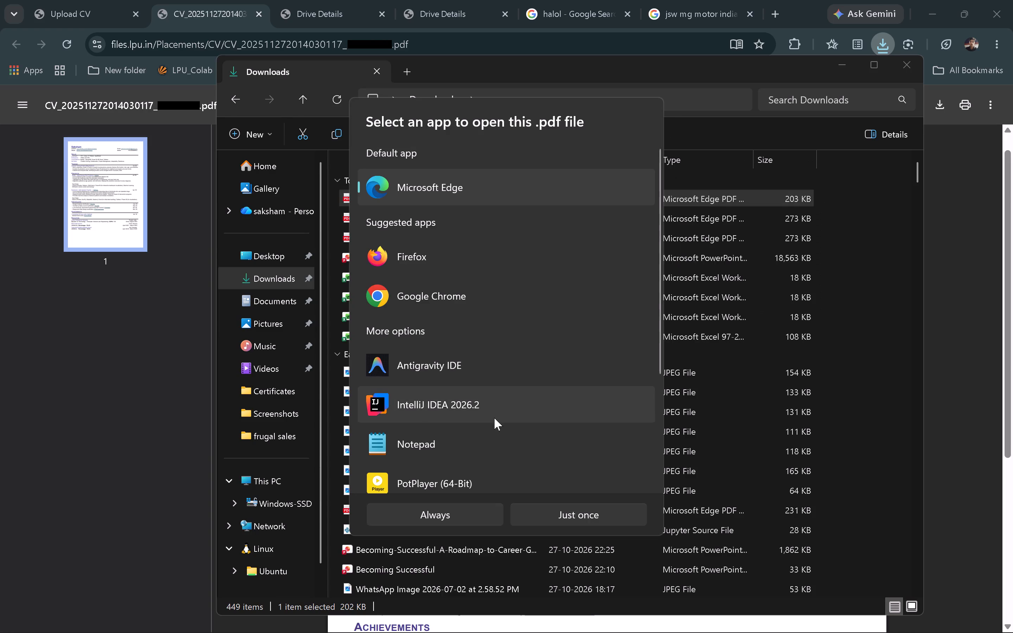
pyautogui.scroll(-6, 494, 418)
pyautogui.click(425, 405)
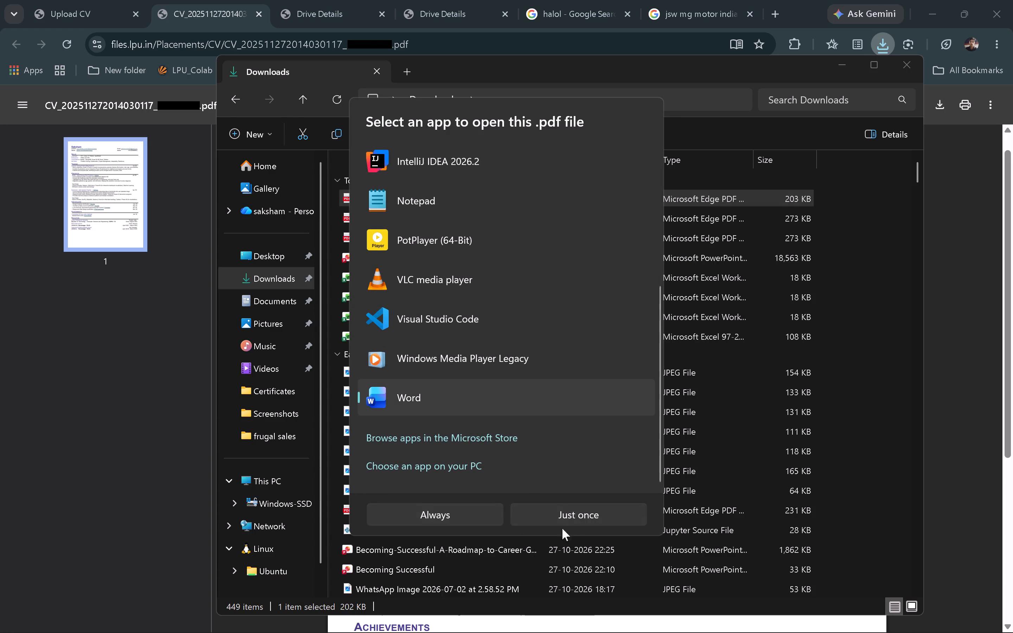
pyautogui.click(579, 513)
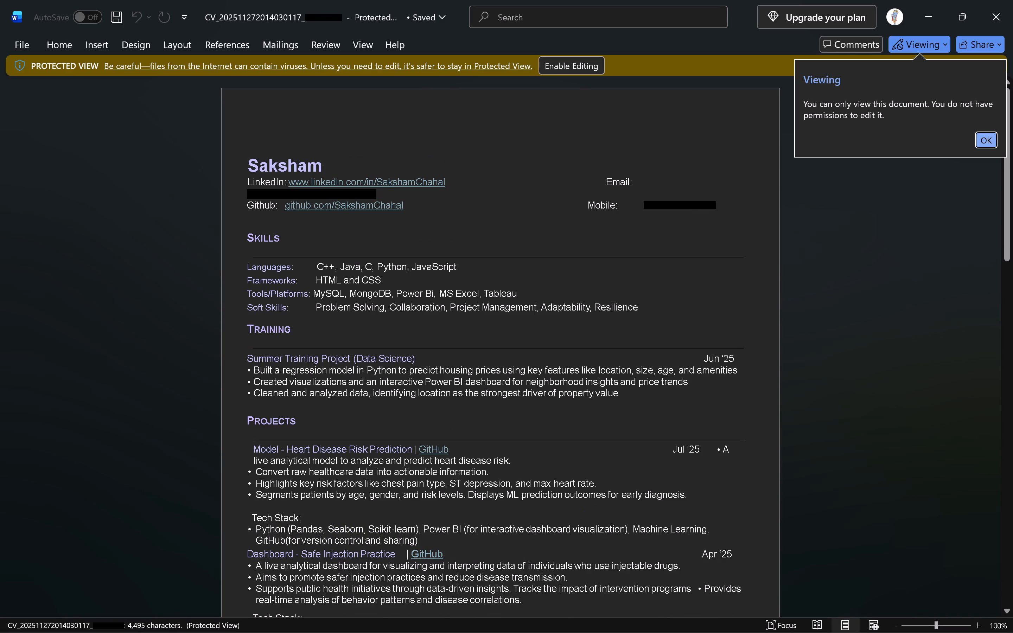
pyautogui.click(982, 143)
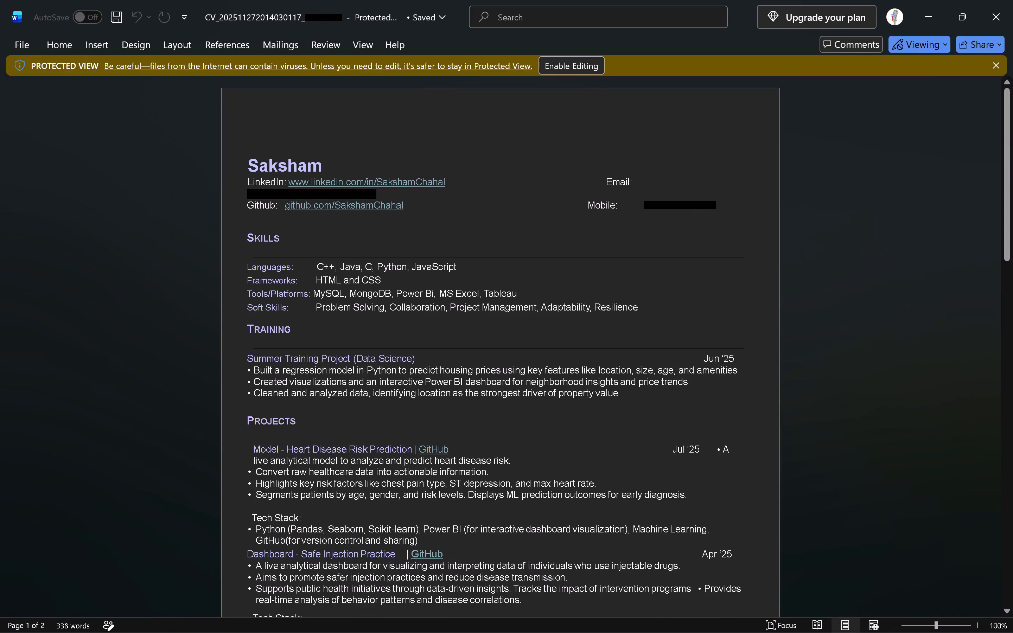
pyautogui.click(588, 63)
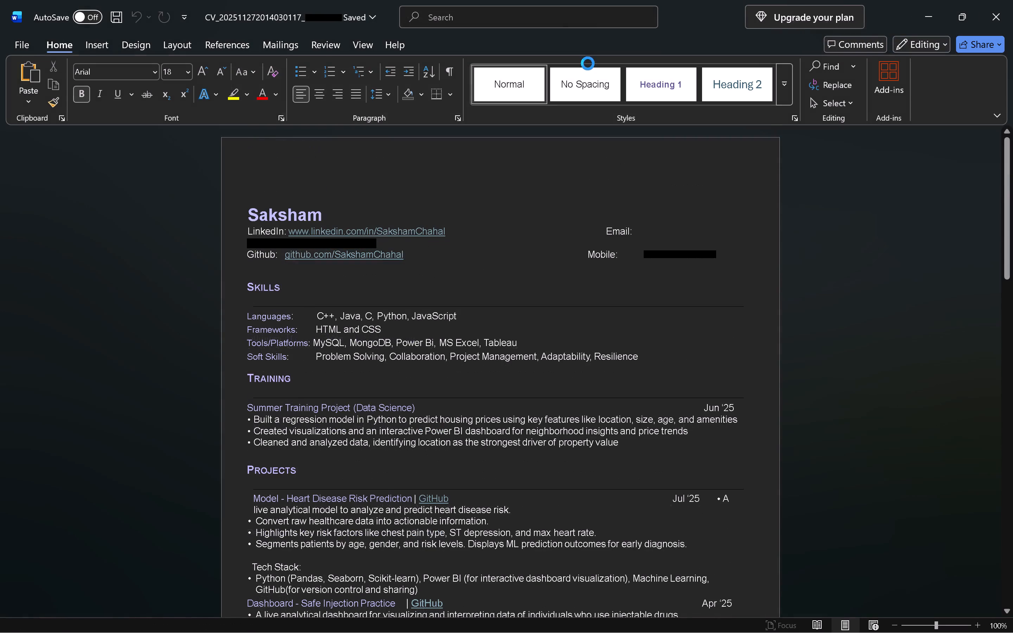
# Look through both pages of the converted CV to examine how its layout carried over.
pyautogui.scroll(-7, 585, 425)
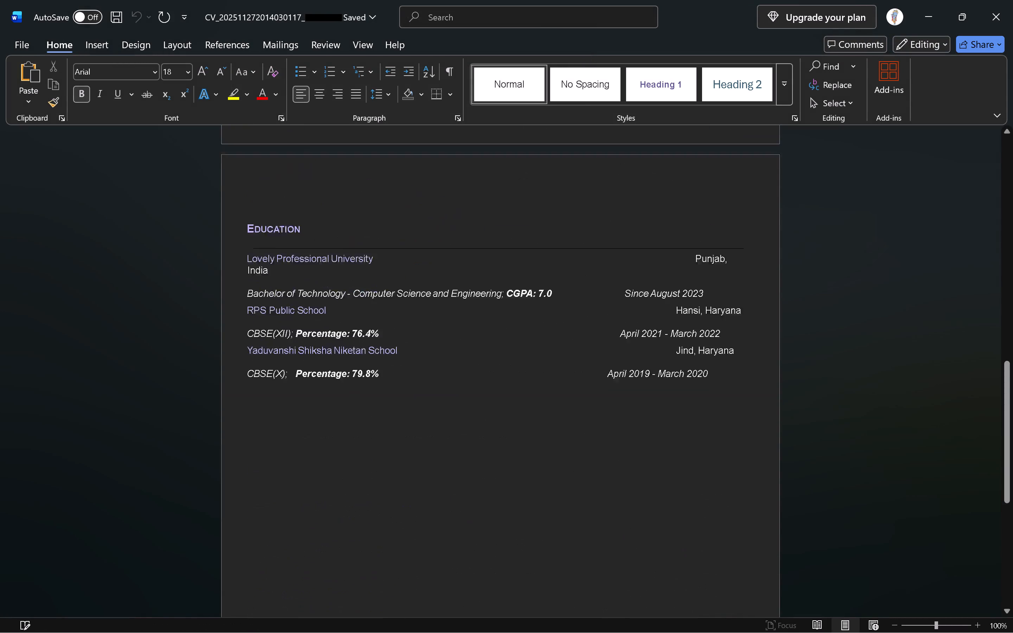
pyautogui.scroll(-1, 585, 425)
pyautogui.scroll(2, 585, 425)
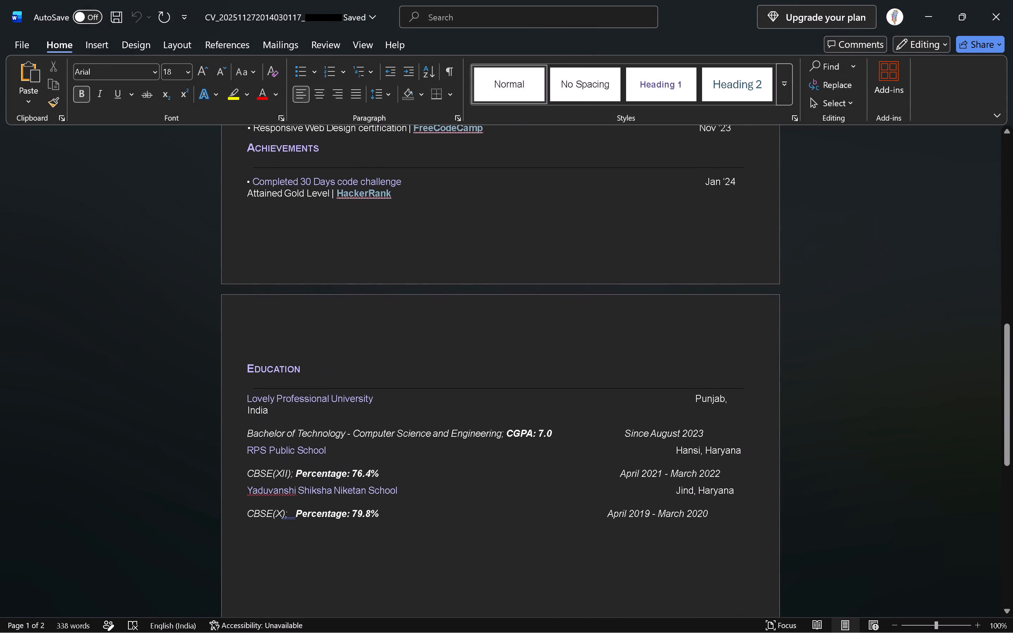
pyautogui.scroll(2, 585, 425)
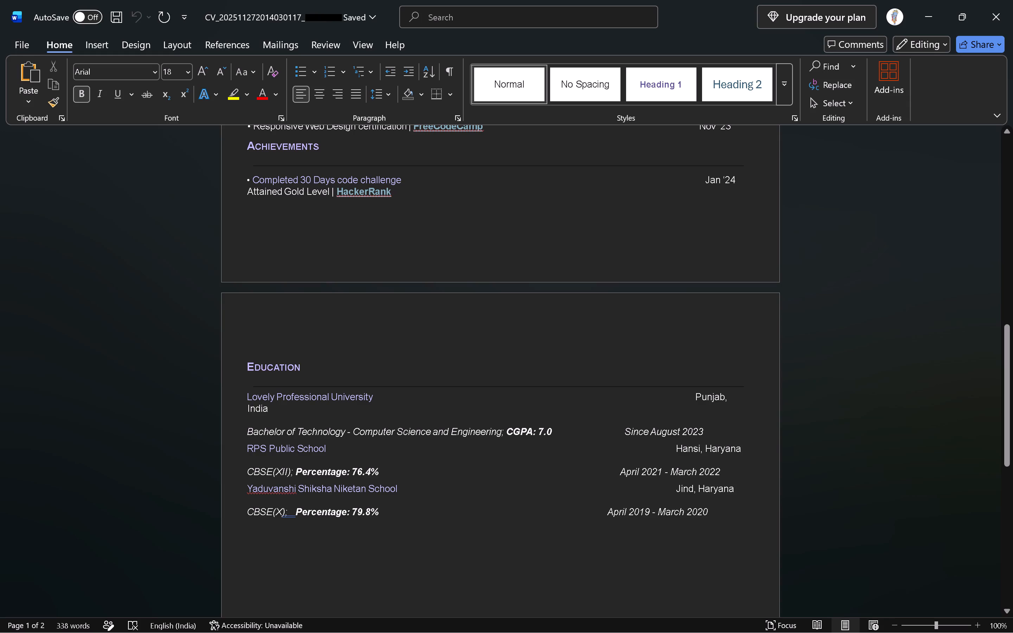
pyautogui.scroll(7, 619, 484)
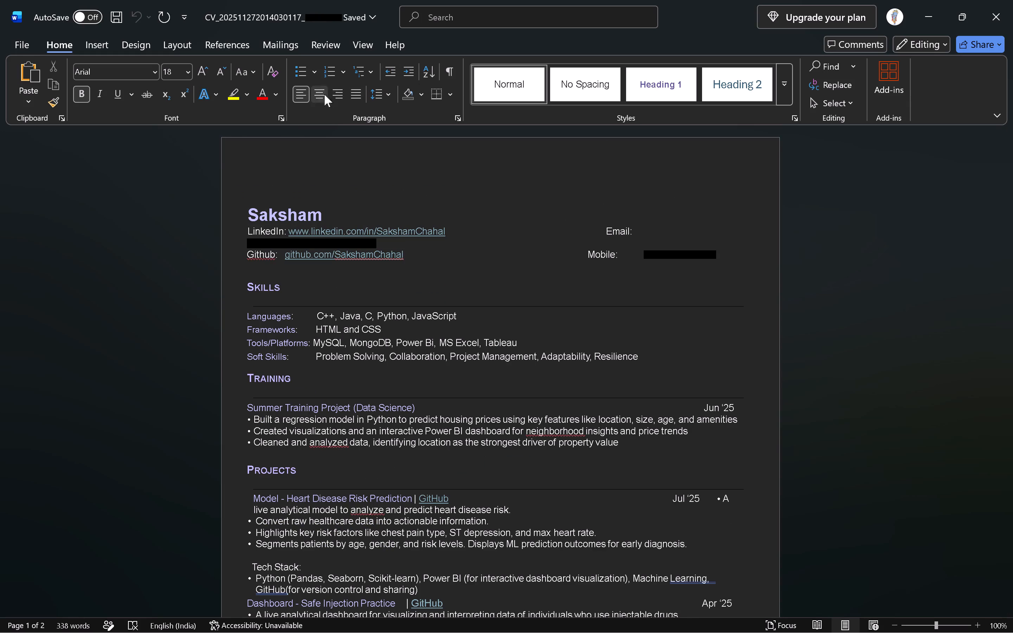
# Set the name heading at the top of the CV to justified alignment.
pyautogui.click(353, 92)
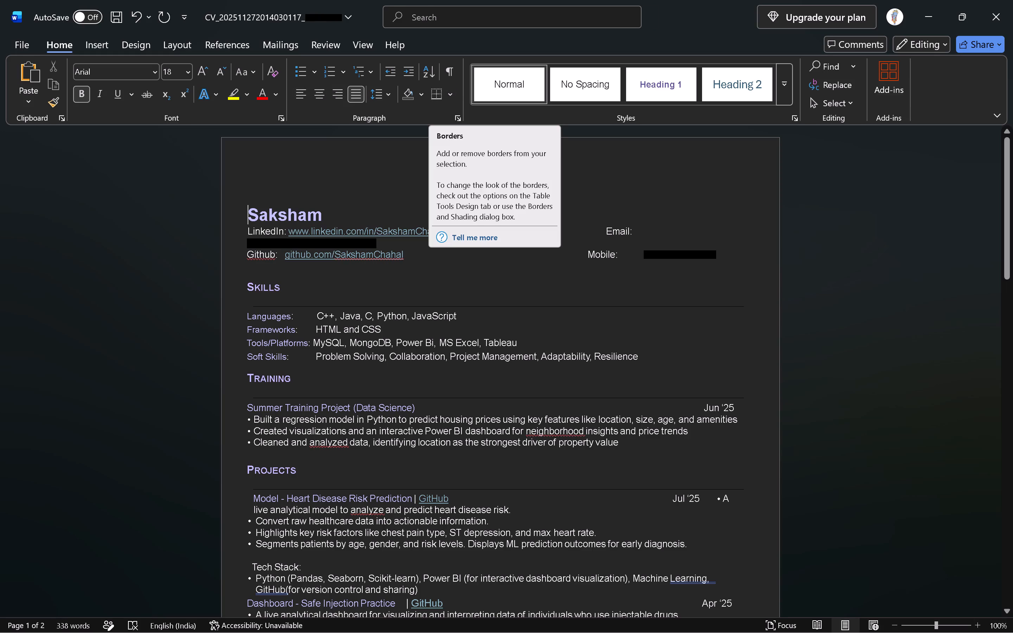
# Remove surplus spaces before the Email label in the CV header so the address fits on the same line.
pyautogui.click(606, 229)
pyautogui.press('BackSpace')
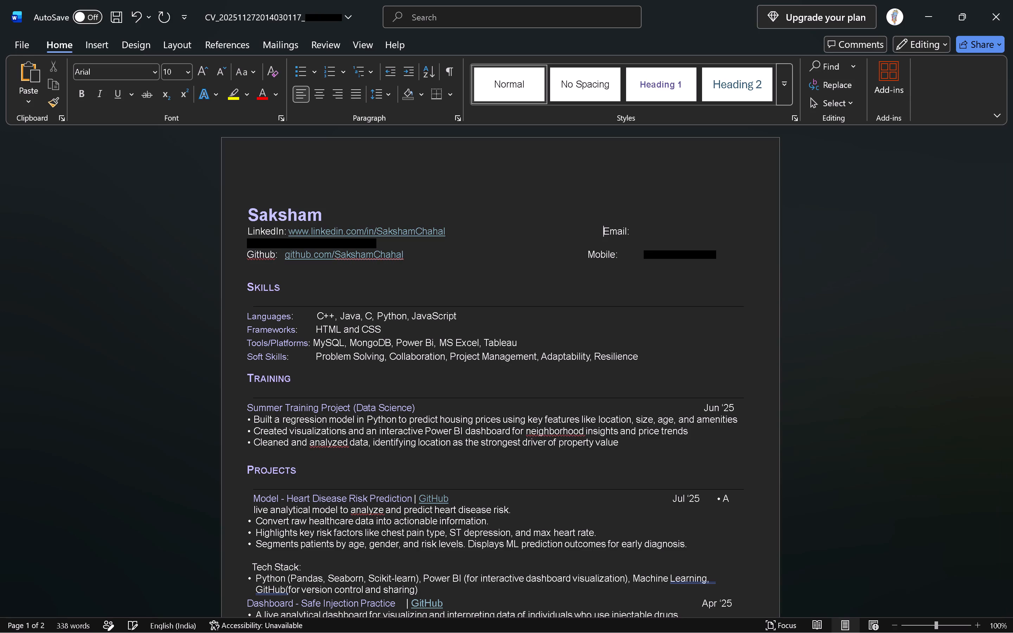
pyautogui.press('BackSpace')
pyautogui.press('BackSpace')
pyautogui.press('BackSpace')
pyautogui.press('BackSpace')
pyautogui.press('BackSpace')
pyautogui.press('BackSpace')
pyautogui.press('BackSpace')
pyautogui.press('BackSpace')
pyautogui.press('BackSpace')
pyautogui.press('space')
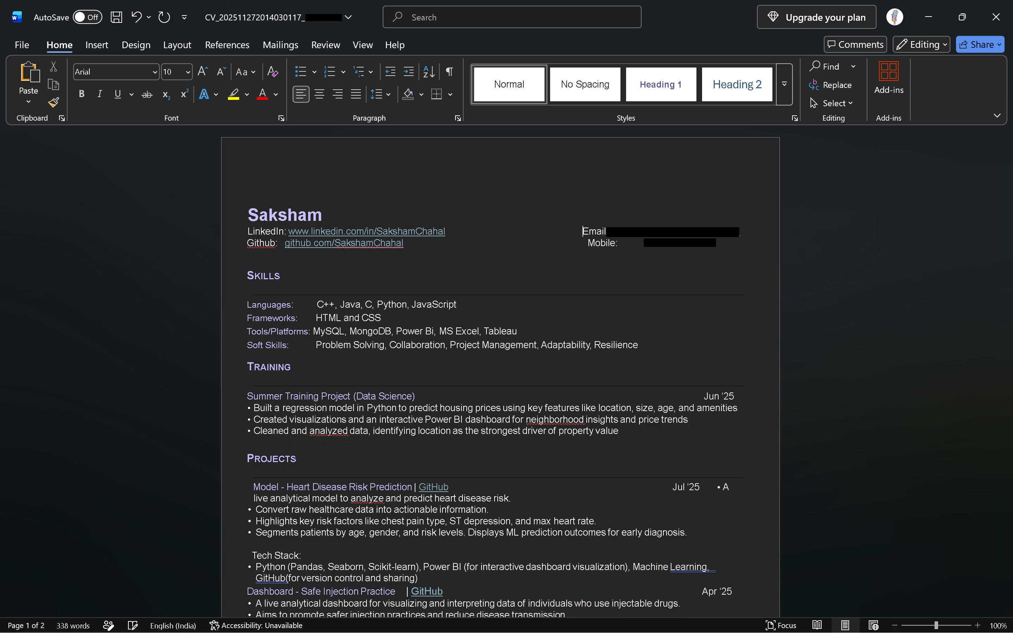
pyautogui.press('space')
pyautogui.press('BackSpace')
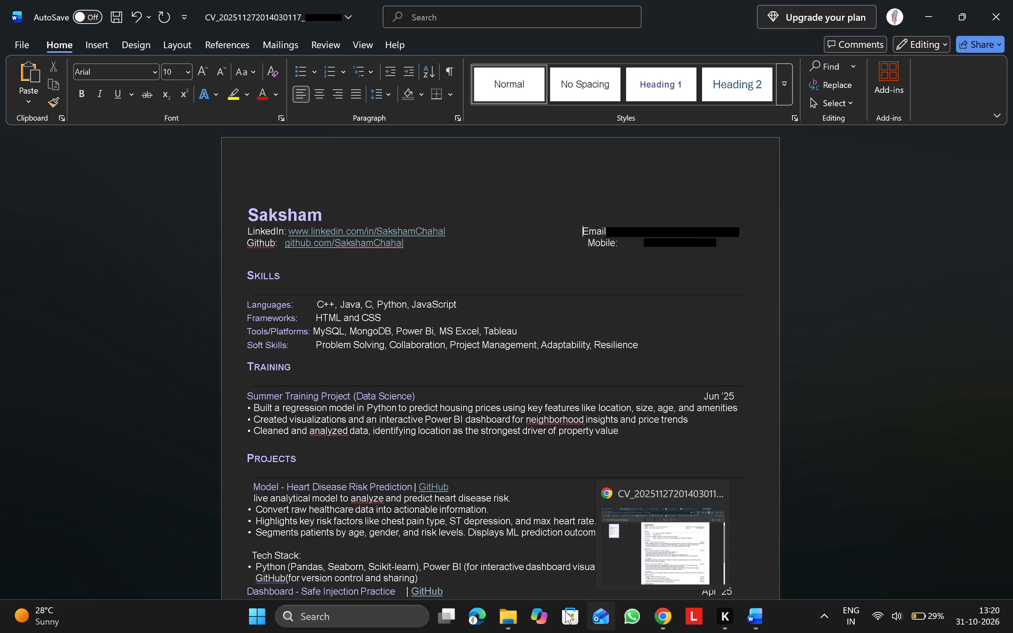
# Open the downloaded CV PDF in Edge to check the original header layout, and return to the Word document.
pyautogui.click(515, 613)
pyautogui.doubleClick(433, 200)
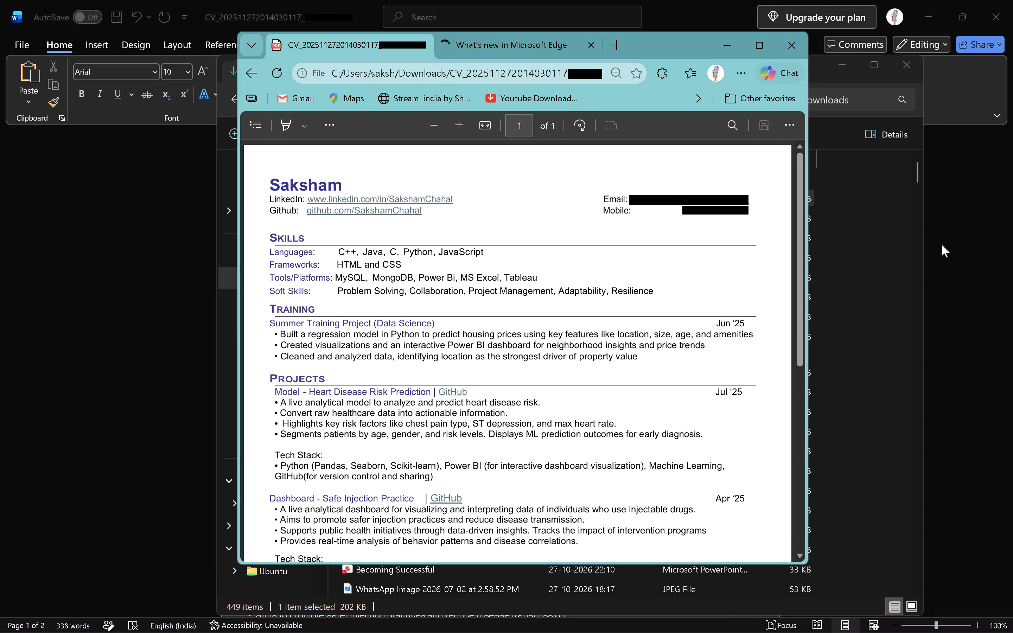
pyautogui.click(840, 63)
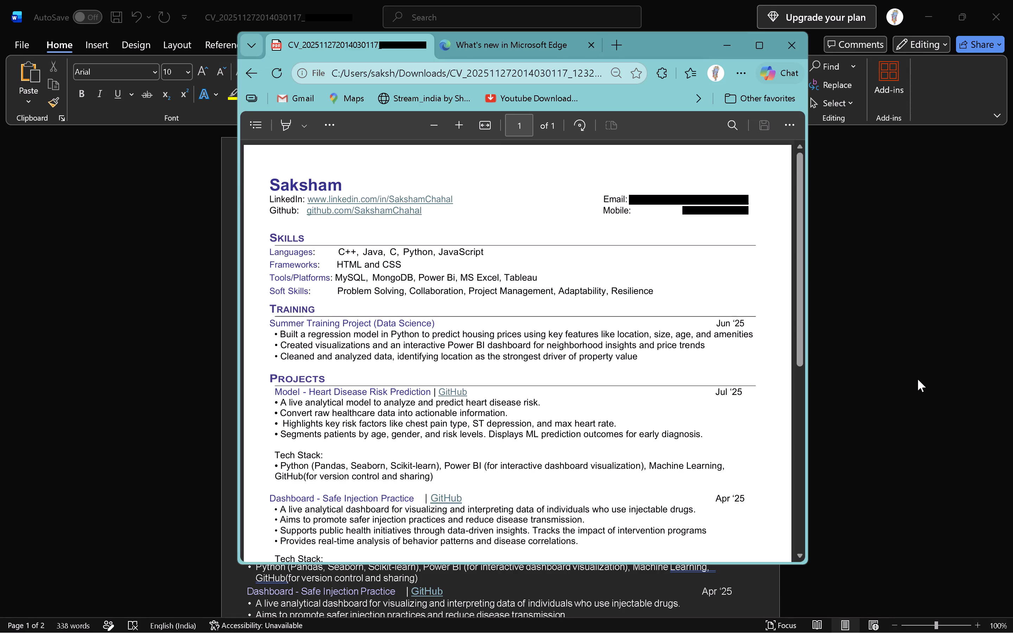
pyautogui.click(918, 379)
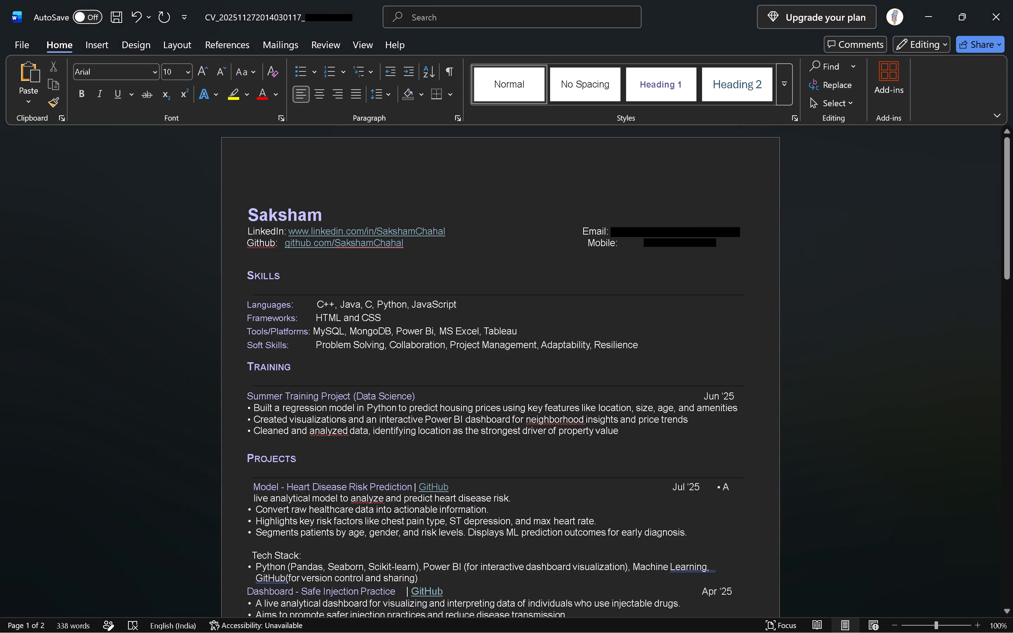
# Insert spaces before the mobile number in the CV header so it ends in line with the email address above.
pyautogui.click(641, 246)
pyautogui.press('space')
pyautogui.press('space')
pyautogui.press('space')
pyautogui.press('space')
pyautogui.press('space')
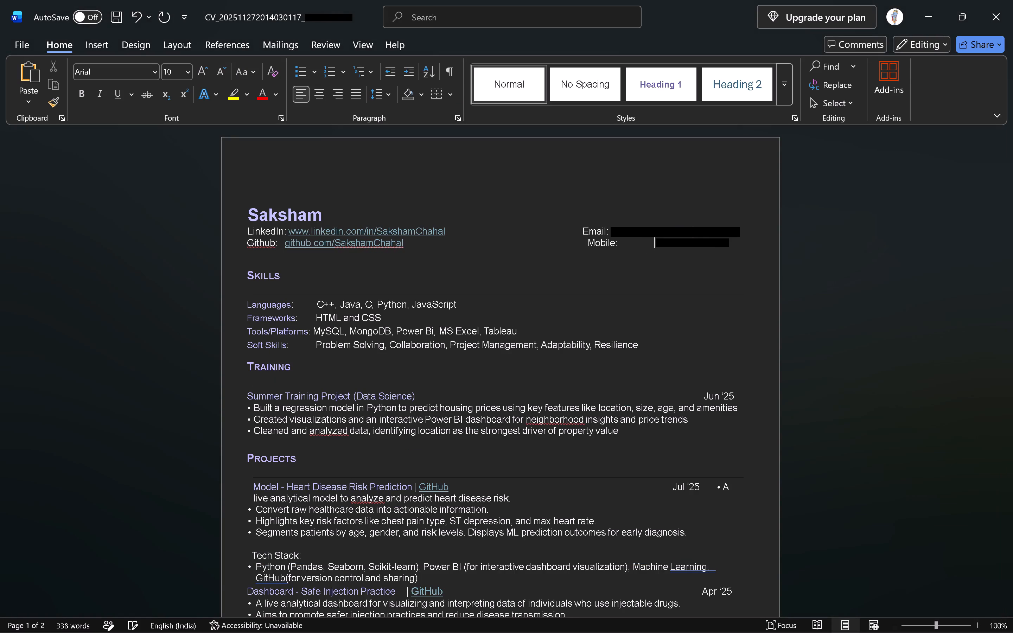
pyautogui.press('space')
pyautogui.press('space')
pyautogui.press('space')
pyautogui.press('space')
pyautogui.press('space')
pyautogui.press('space')
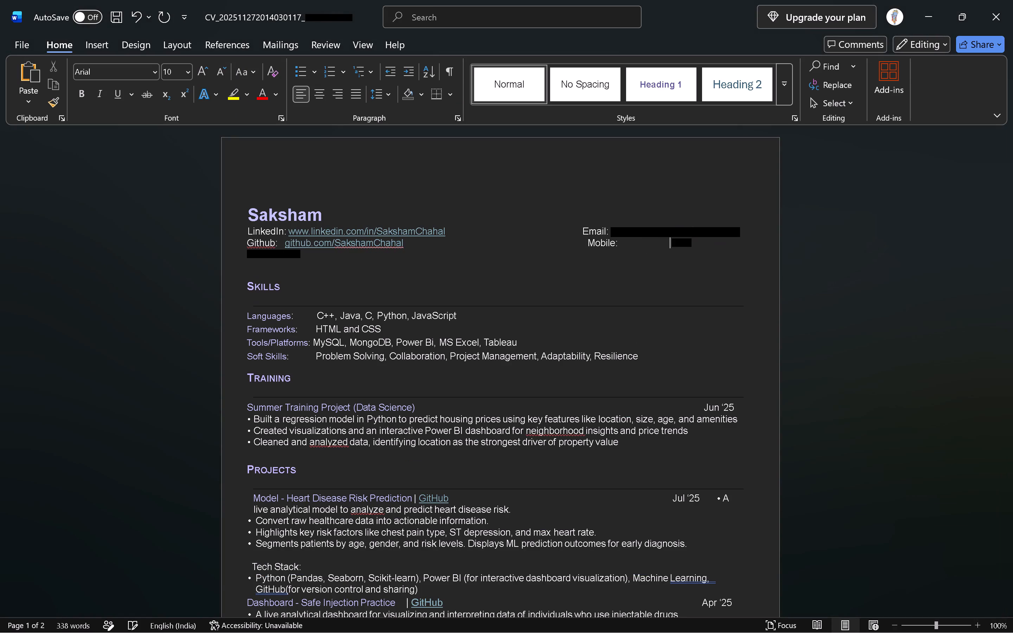
pyautogui.press('BackSpace')
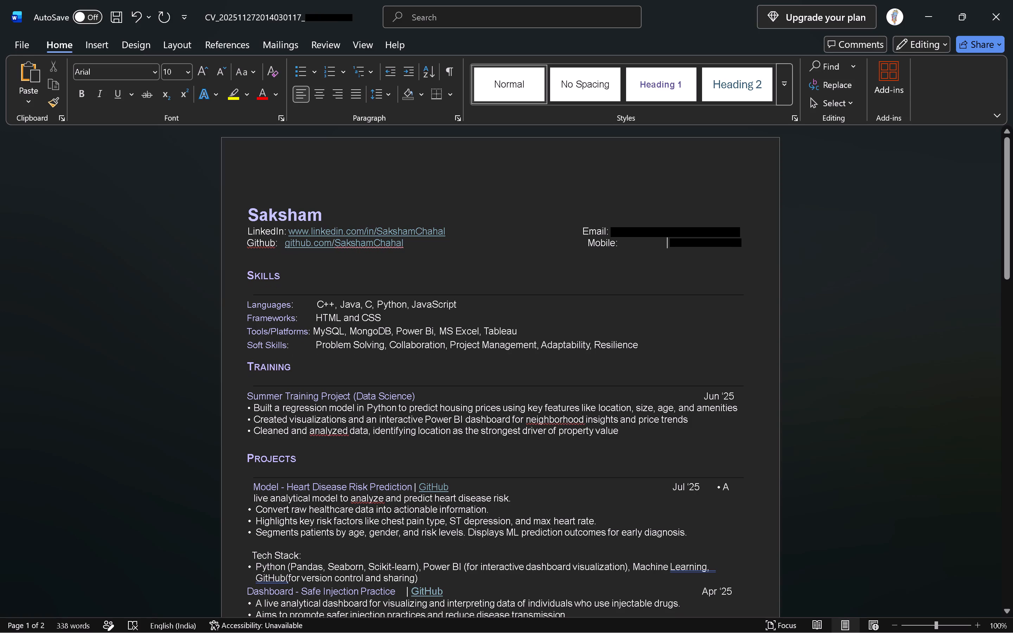
# Insert spaces before the Jul '25 date of the Heart Disease Risk Prediction project to push the stray "• A" onto the following line.
pyautogui.scroll(-1, 631, 268)
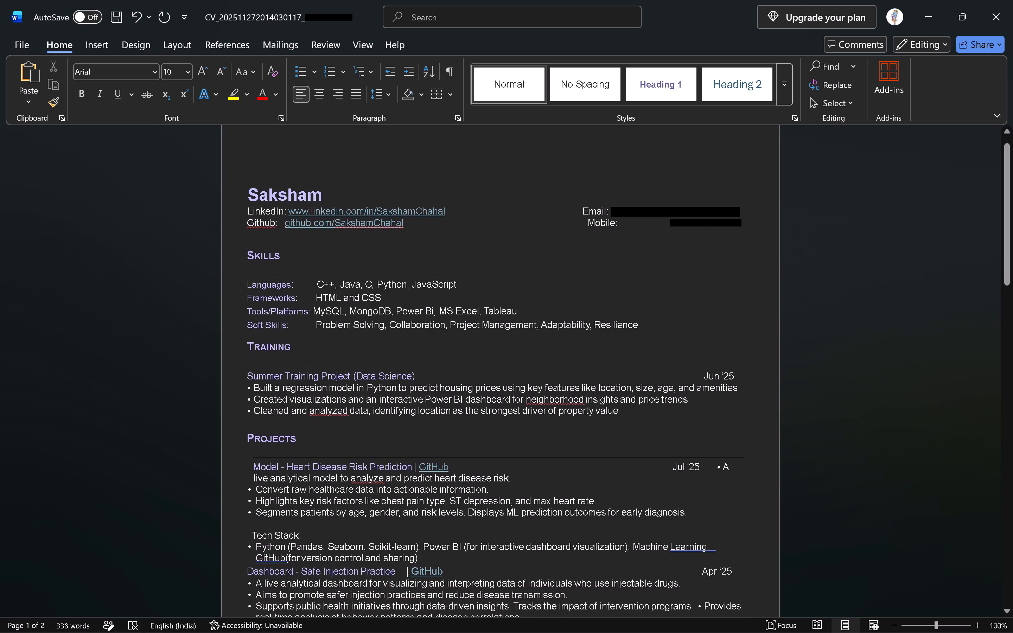
pyautogui.scroll(-2, 631, 268)
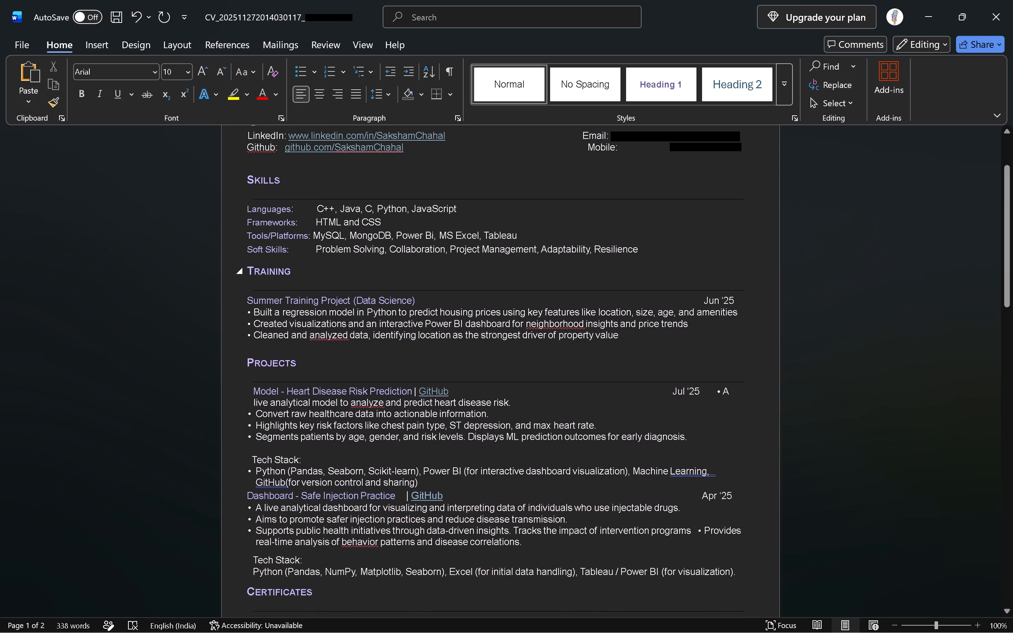
pyautogui.click(665, 396)
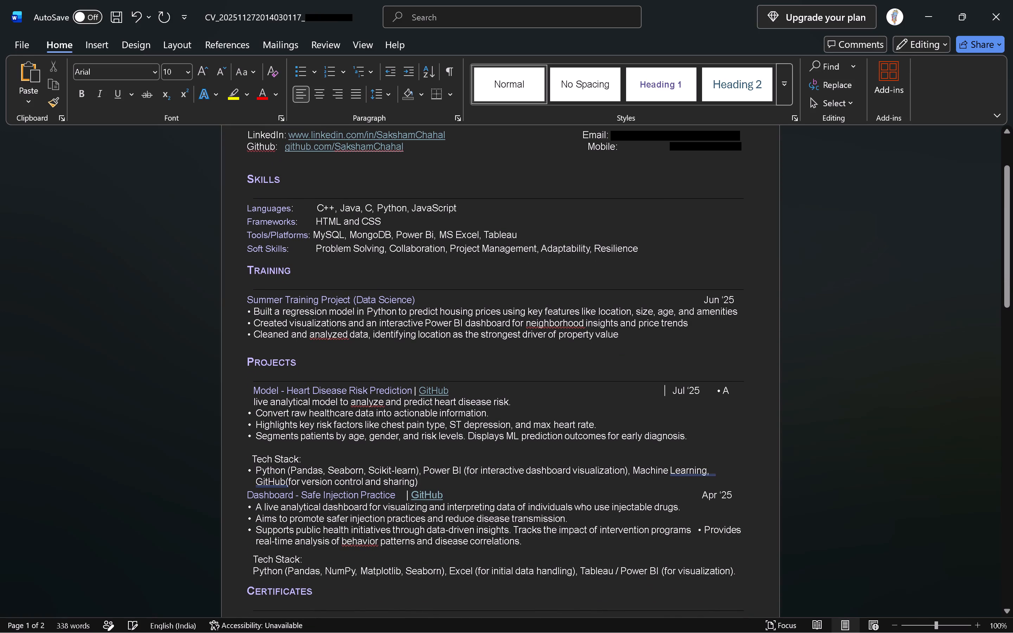
pyautogui.press('space')
pyautogui.press('space')
pyautogui.press('space')
pyautogui.press('space')
pyautogui.press('space')
pyautogui.press('space')
pyautogui.press('space')
pyautogui.press('space')
pyautogui.press('space')
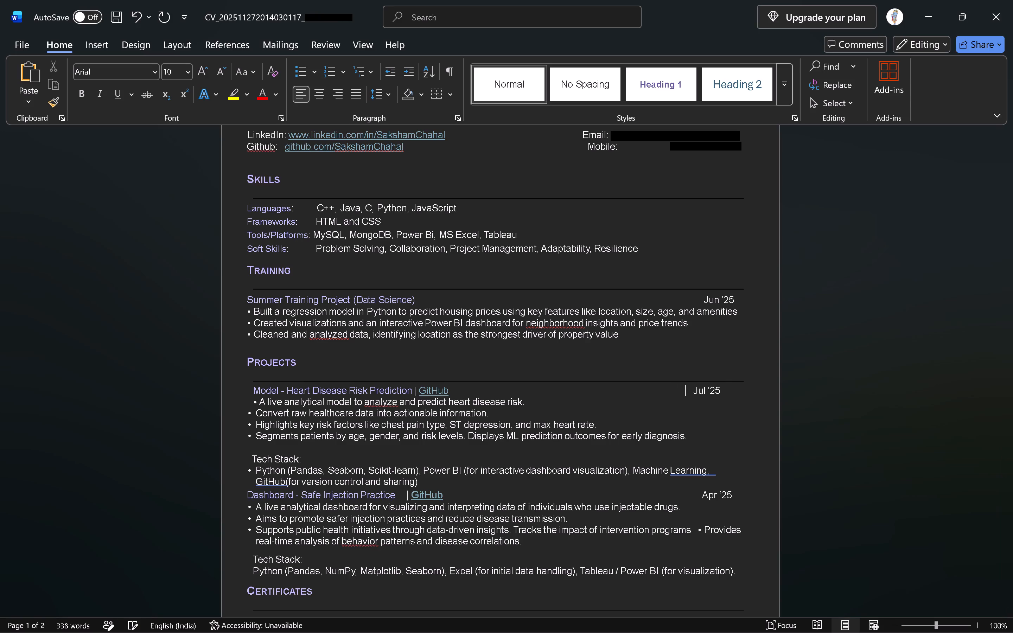
pyautogui.press('space')
pyautogui.press('space')
pyautogui.press('space')
# Show gridlines across the CV pages as an alignment guide.
pyautogui.click(363, 41)
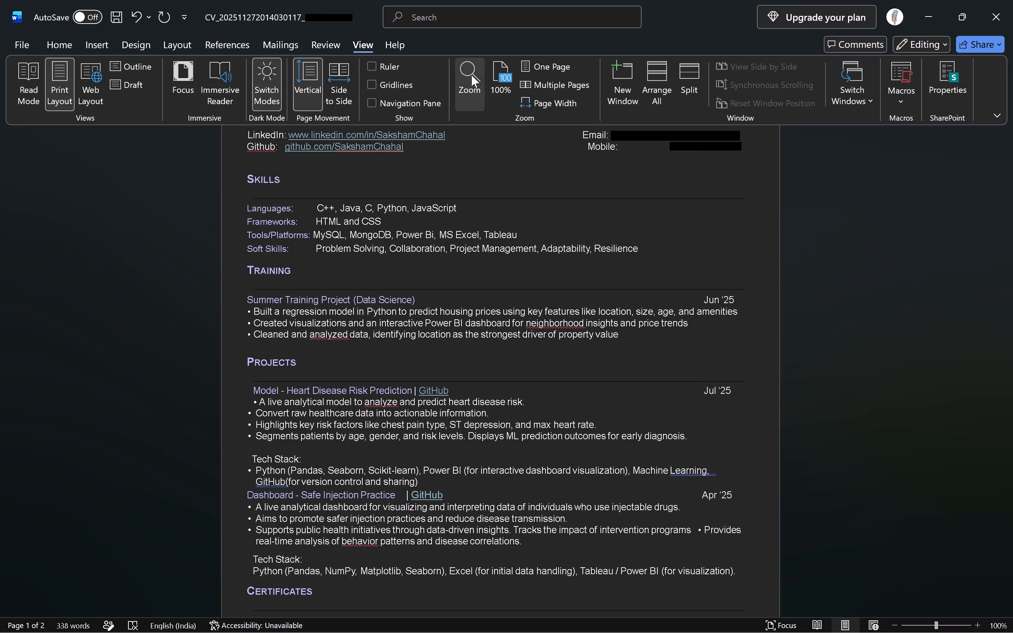
pyautogui.click(372, 85)
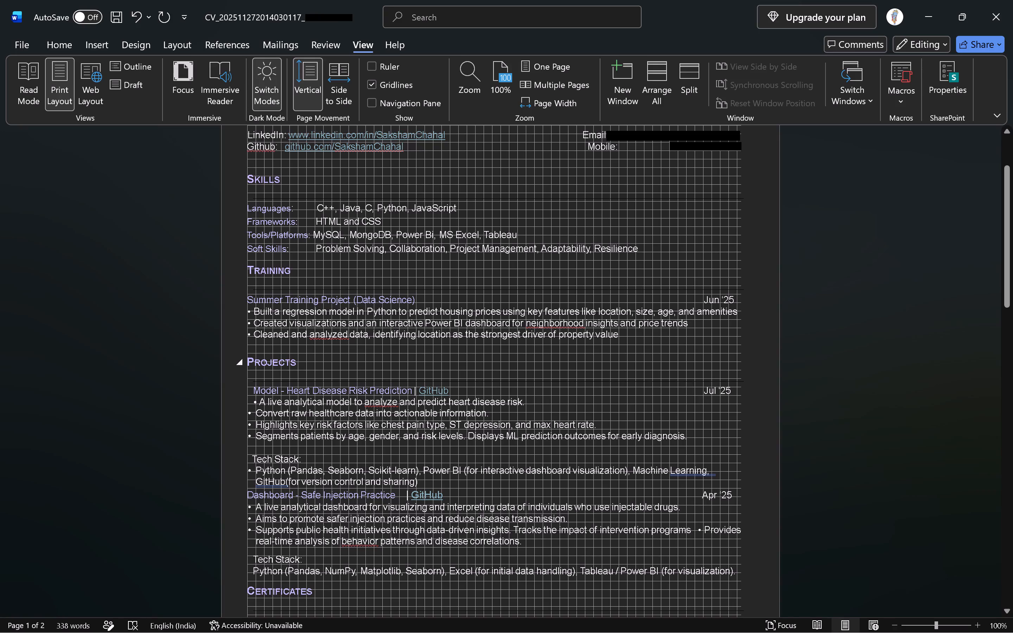
# Insert five spaces before the Jun '25 date of the Summer Training Project so it ends at the right margin.
pyautogui.click(702, 301)
pyautogui.press('space')
pyautogui.press('space')
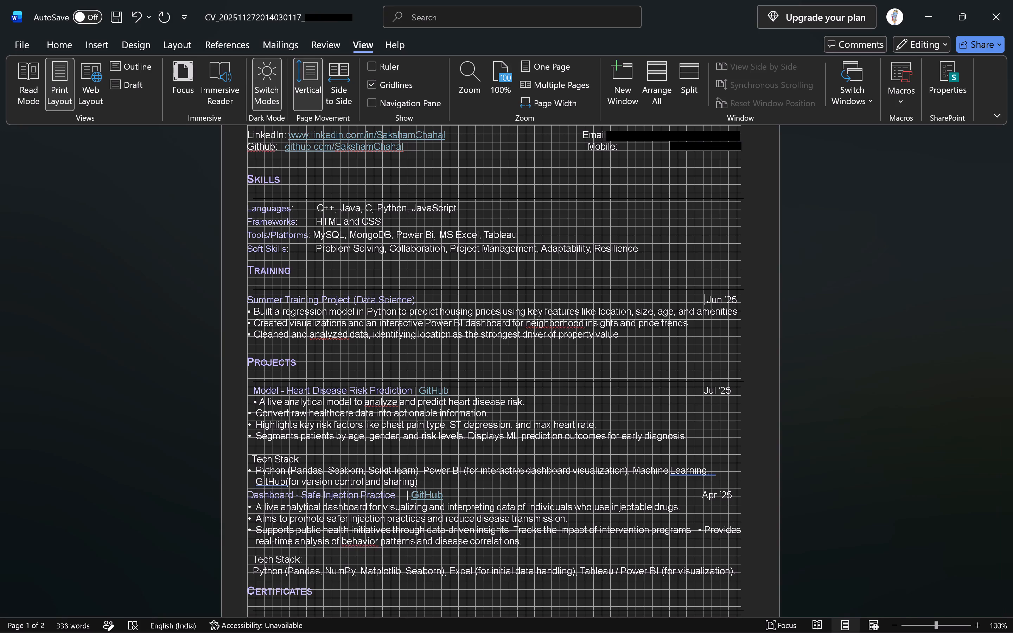
pyautogui.press('space')
pyautogui.press('space')
pyautogui.press('space')
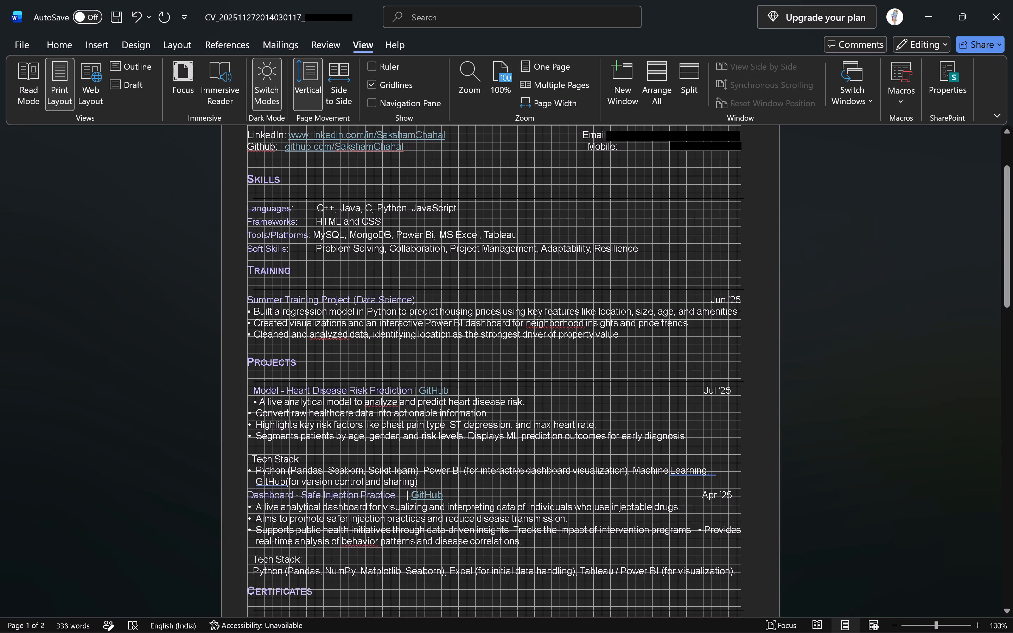
# Insert four spaces before the Jul '25 date of the Heart Disease Risk Prediction project so it ends at the right margin.
pyautogui.click(703, 391)
pyautogui.press('space')
pyautogui.press('space')
pyautogui.press('space')
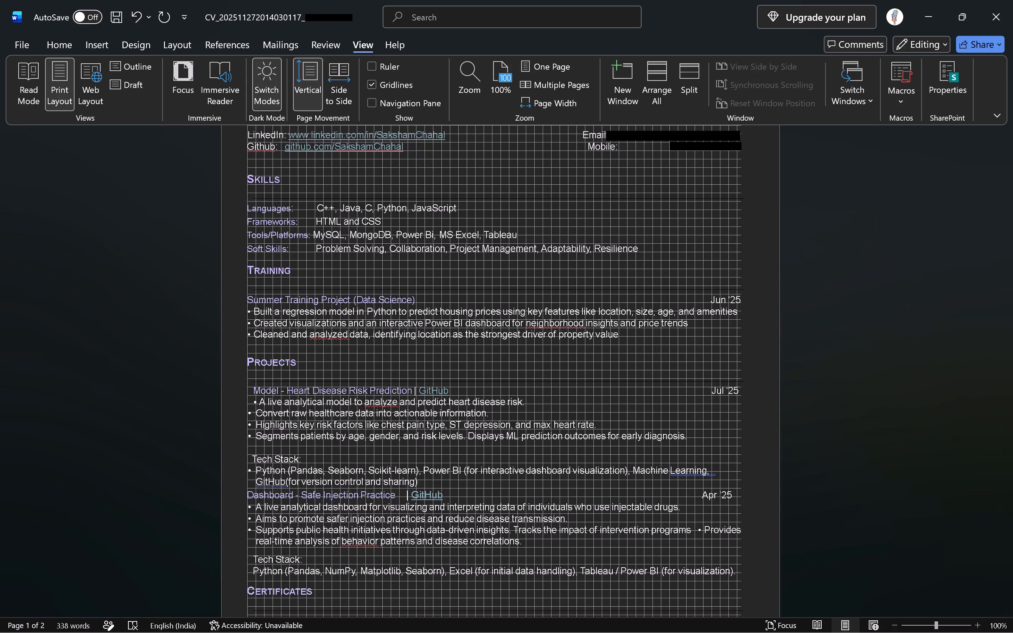
pyautogui.press('space')
# Insert three spaces before the Apr '25 date of the Safe Injection Practice project, keeping the date on one line near the margin.
pyautogui.scroll(-1, 697, 440)
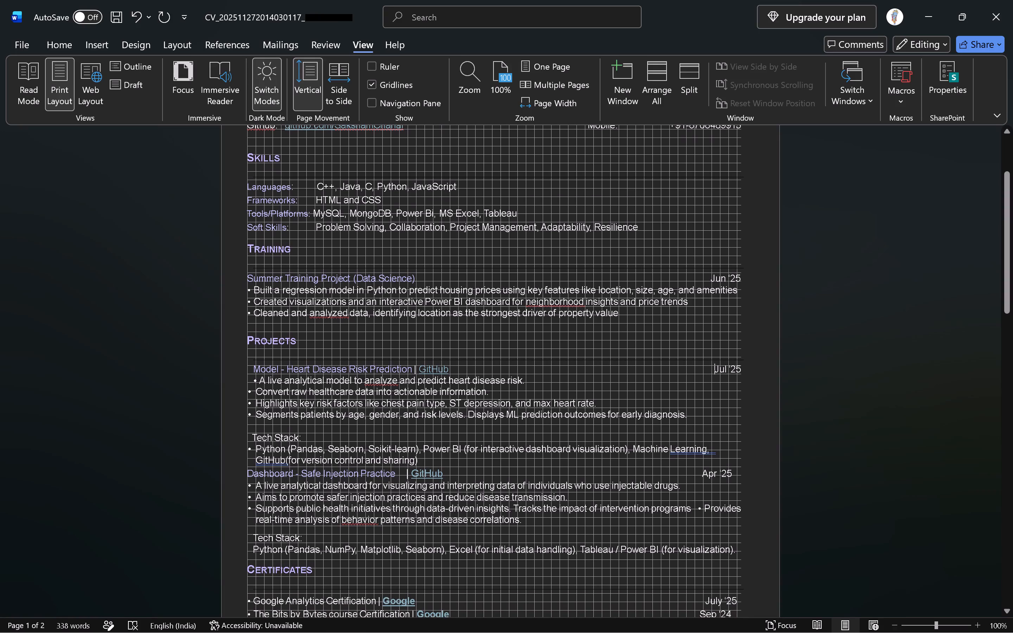
pyautogui.click(696, 476)
pyautogui.press('space')
pyautogui.press('space')
pyautogui.press('space')
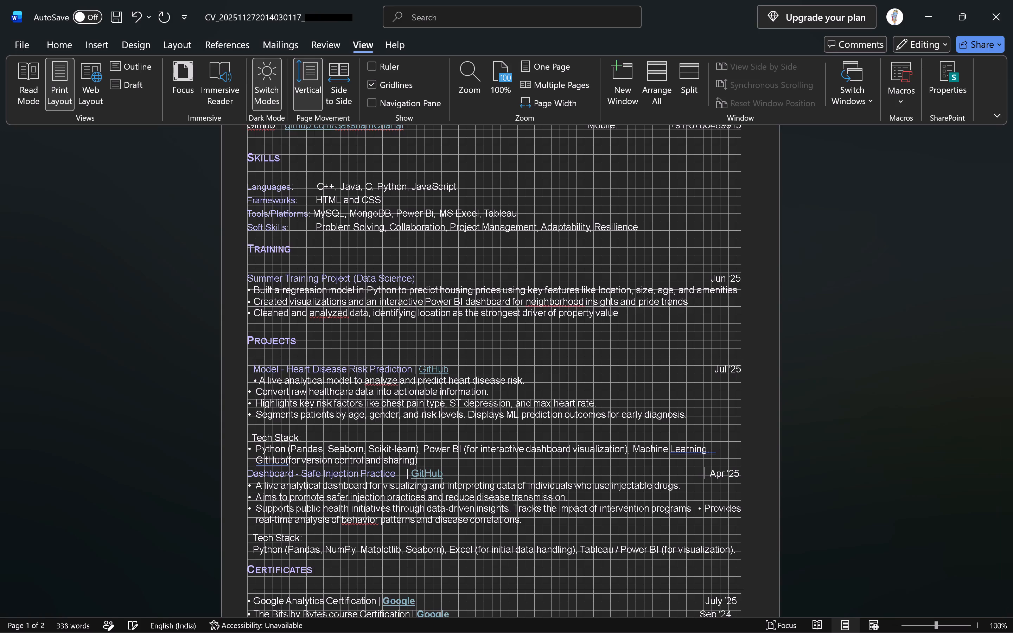
pyautogui.press('space')
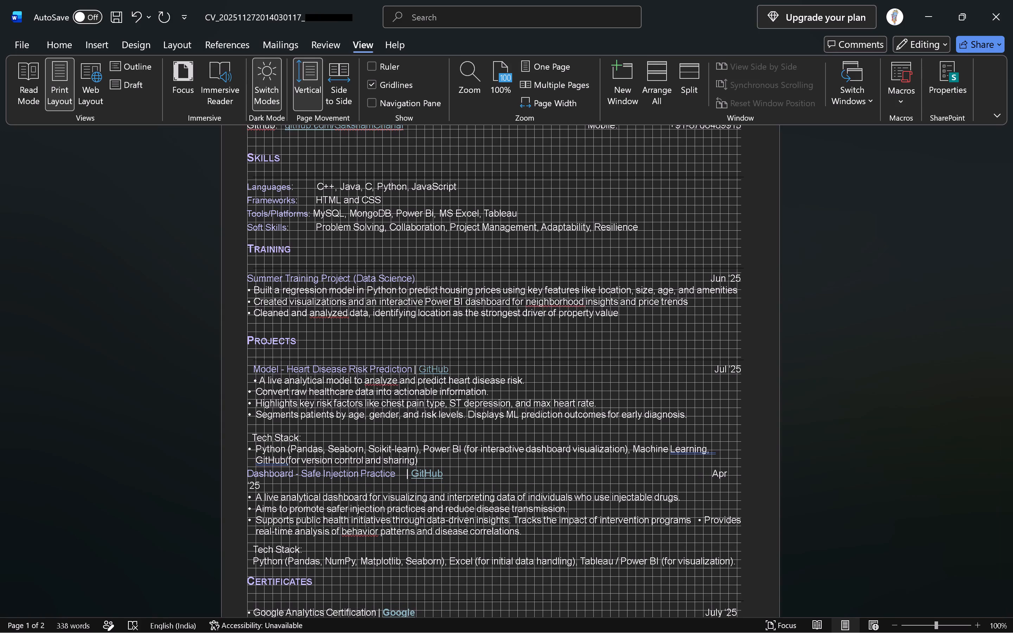
pyautogui.press('BackSpace')
# Remove one space before each of the Jul '25 and Jun '25 dates so they line up with Apr '25.
pyautogui.click(712, 372)
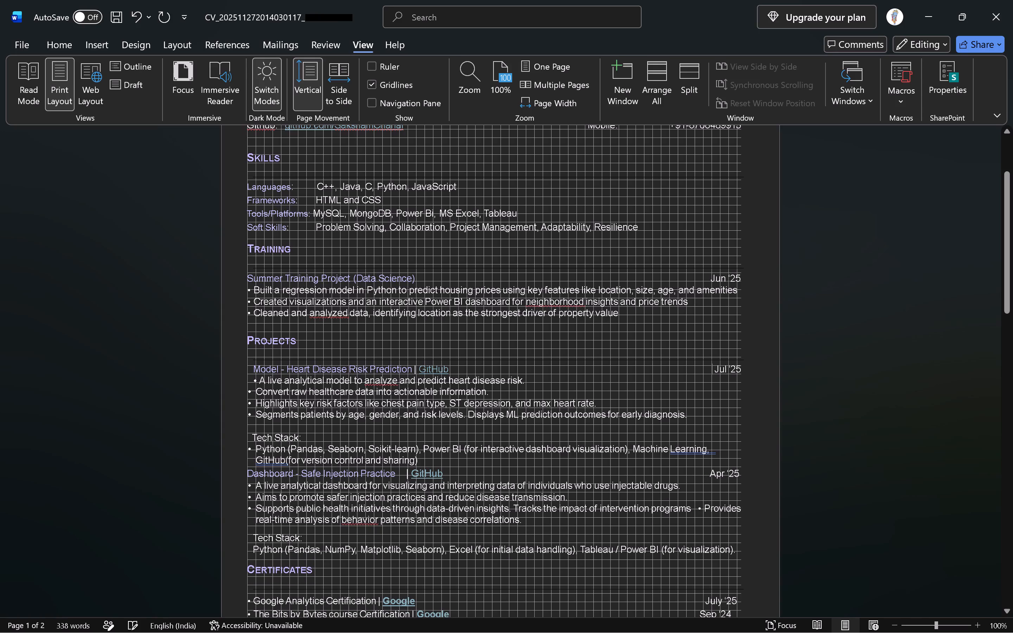
pyautogui.press('BackSpace')
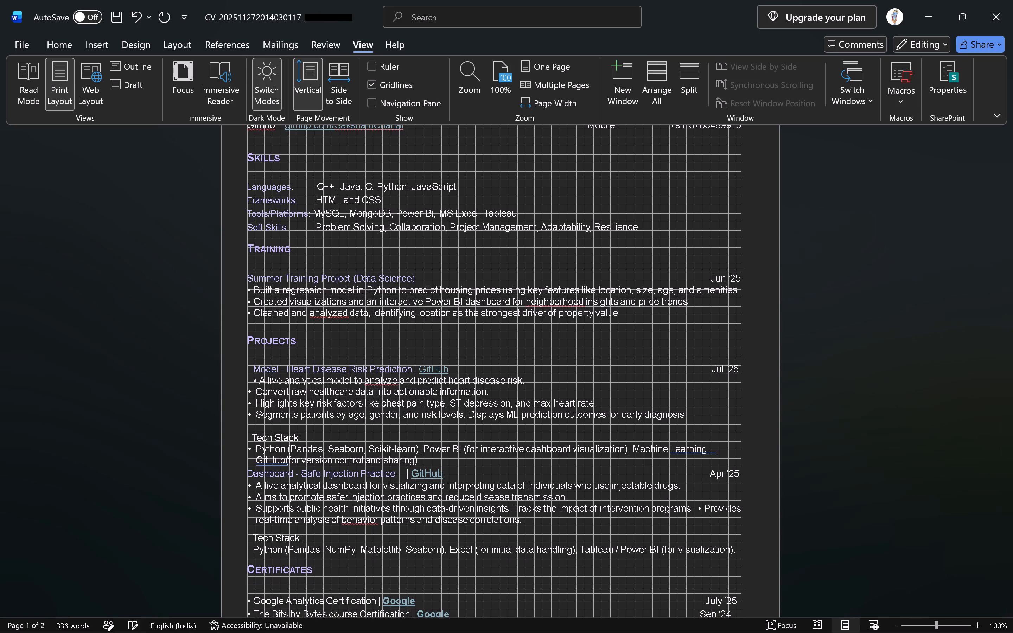
pyautogui.click(711, 281)
pyautogui.press('BackSpace')
# In Certificates, insert three spaces before Sep '24 and one before July '25 to align both with the dates above.
pyautogui.scroll(-1, 709, 512)
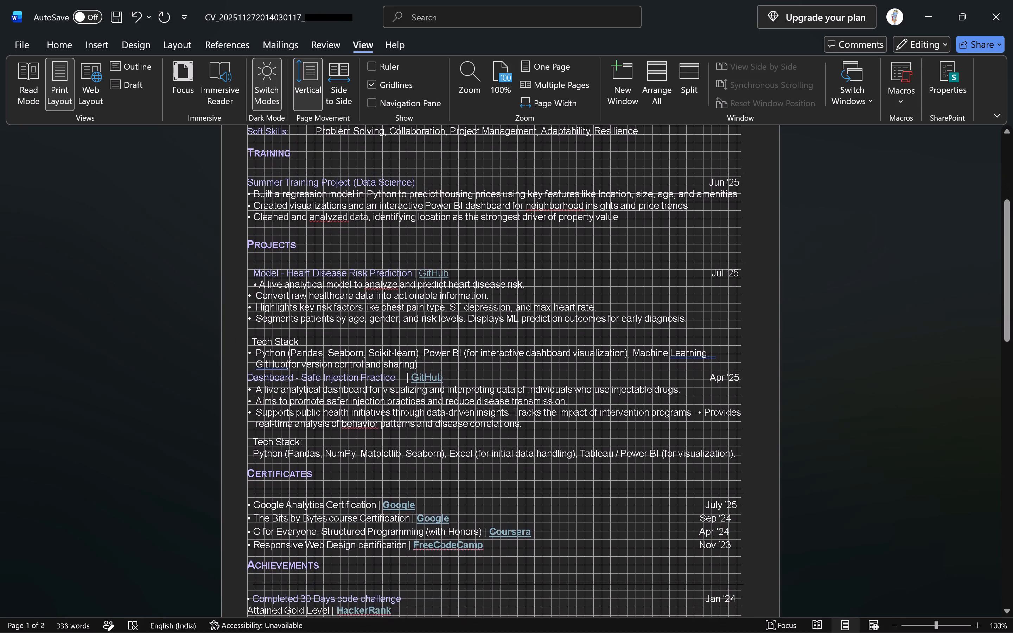
pyautogui.scroll(-1, 709, 512)
pyautogui.click(698, 518)
pyautogui.press('space')
pyautogui.press('space')
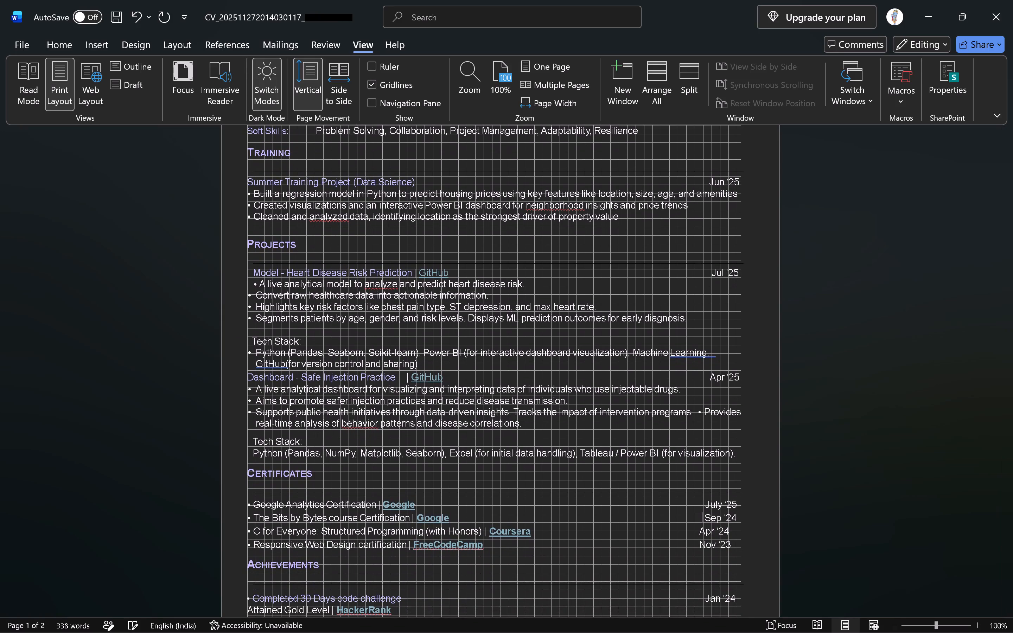
pyautogui.press('space')
pyautogui.click(699, 505)
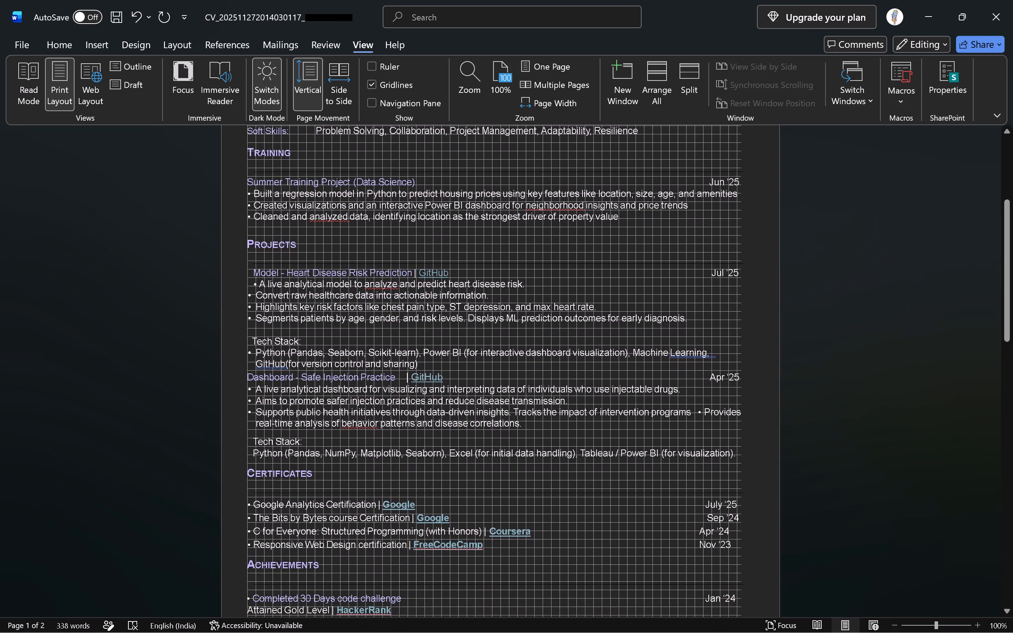
pyautogui.press('space')
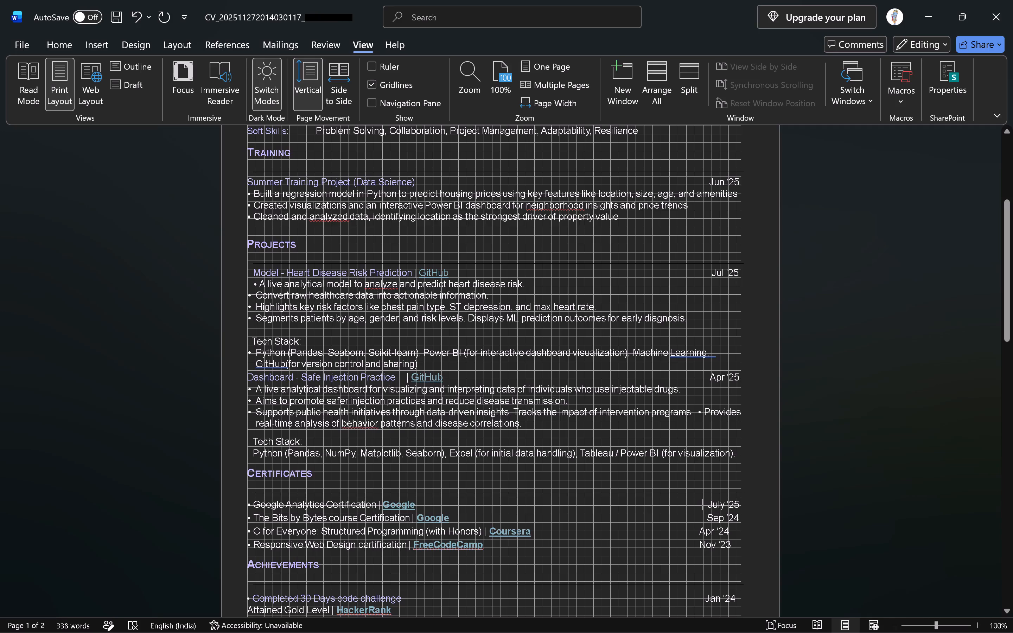
# In Certificates, insert four spaces before Apr '24 and three before Nov '23 to align them with the other certificate dates.
pyautogui.scroll(-1, 700, 569)
pyautogui.click(692, 514)
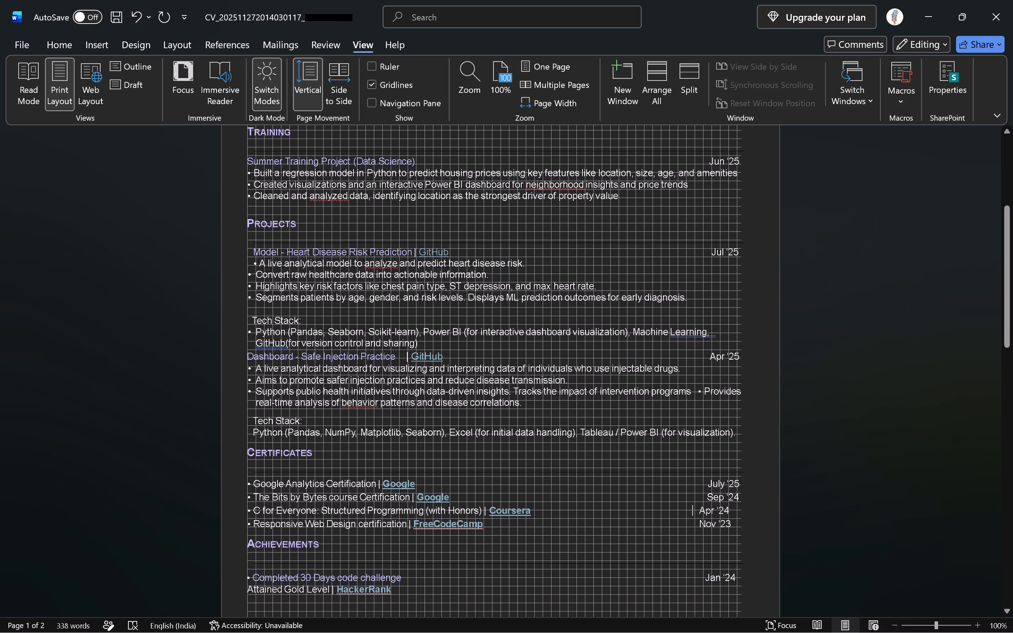
pyautogui.press('space')
pyautogui.press('space')
pyautogui.press('space')
pyautogui.press('space')
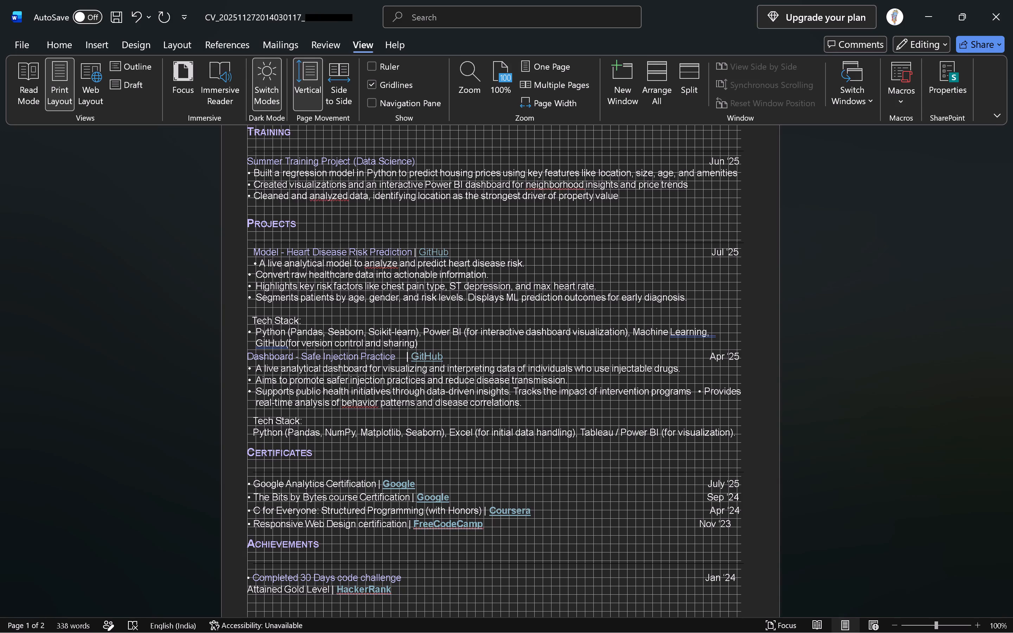
pyautogui.click(692, 521)
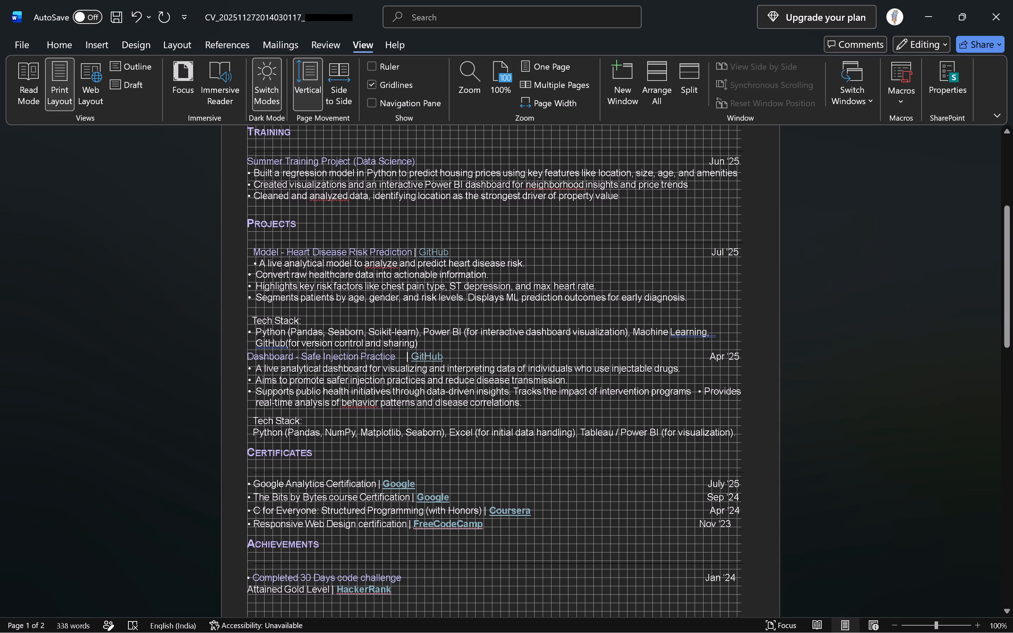
pyautogui.press('space')
pyautogui.press('space')
pyautogui.press('space')
# Review the project, certificate and education layout in the original CV PDF in Edge, and return to the Word document.
pyautogui.click(473, 613)
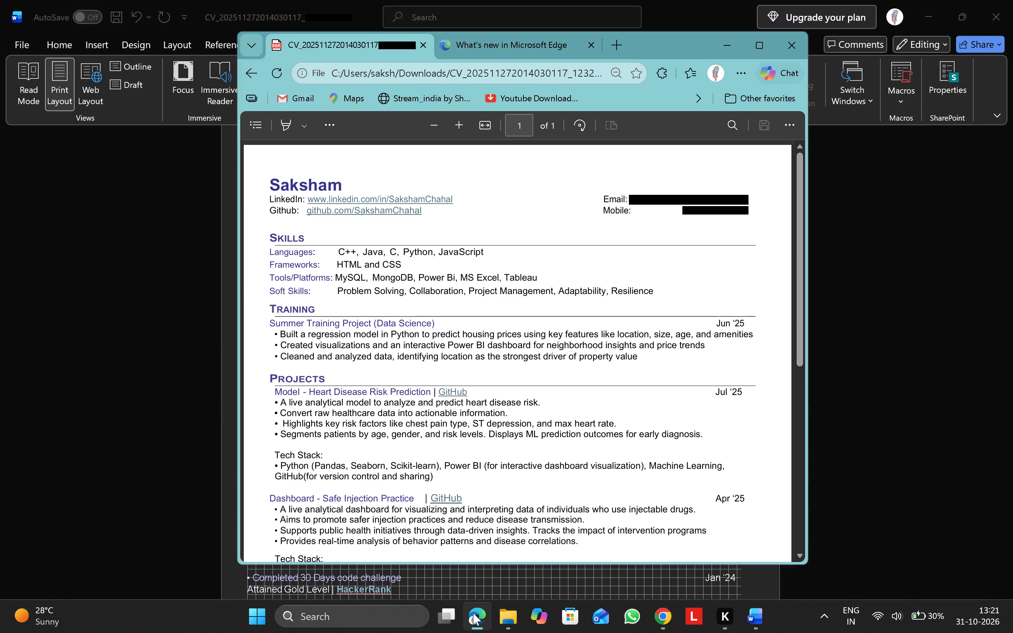
pyautogui.scroll(-3, 595, 471)
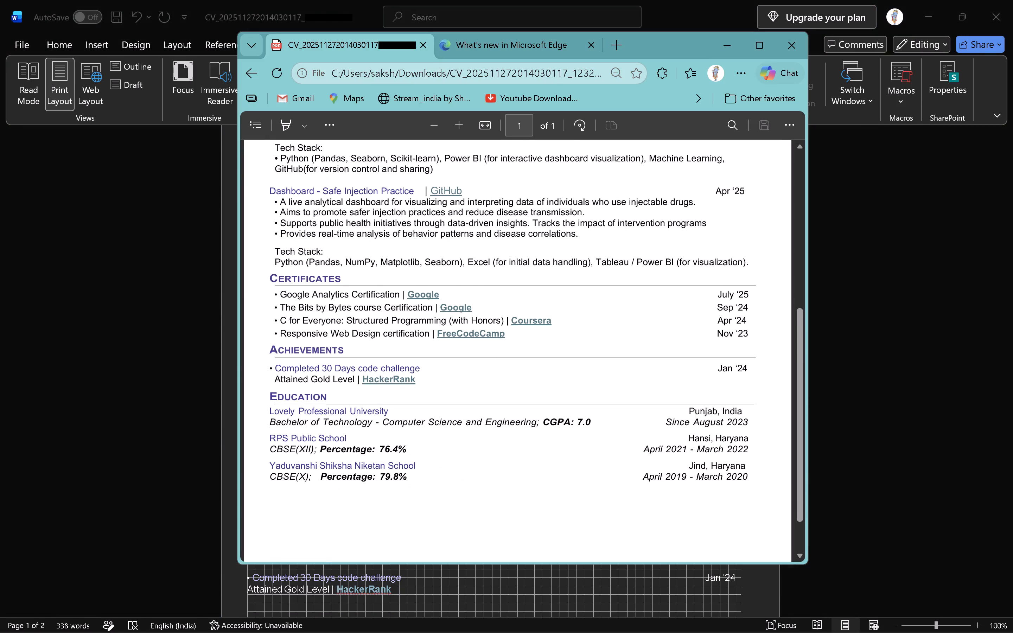
pyautogui.scroll(3, 726, 303)
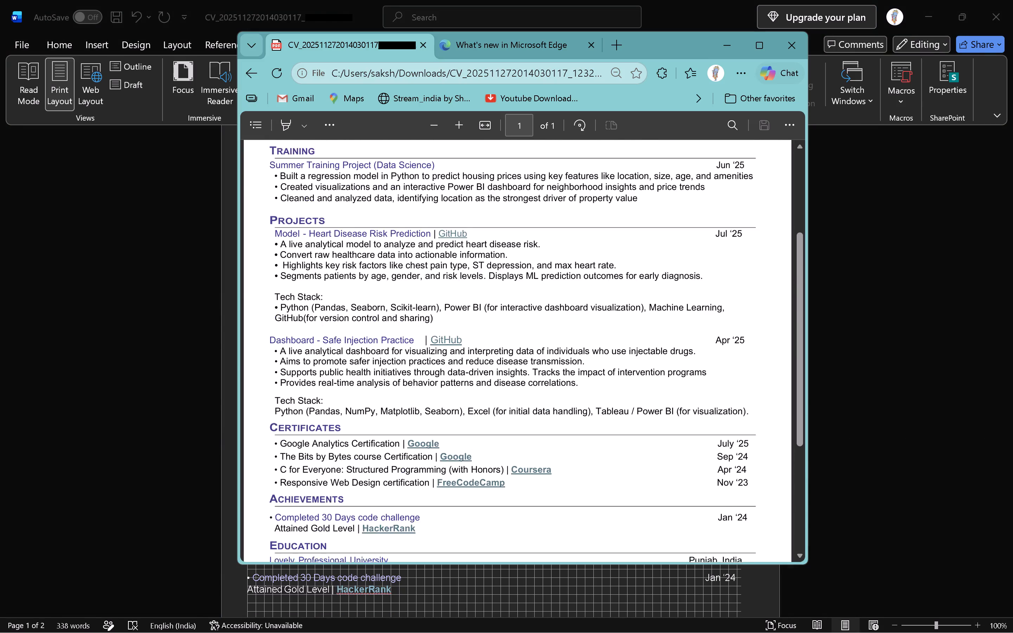
pyautogui.scroll(3, 726, 303)
pyautogui.scroll(-1, 726, 303)
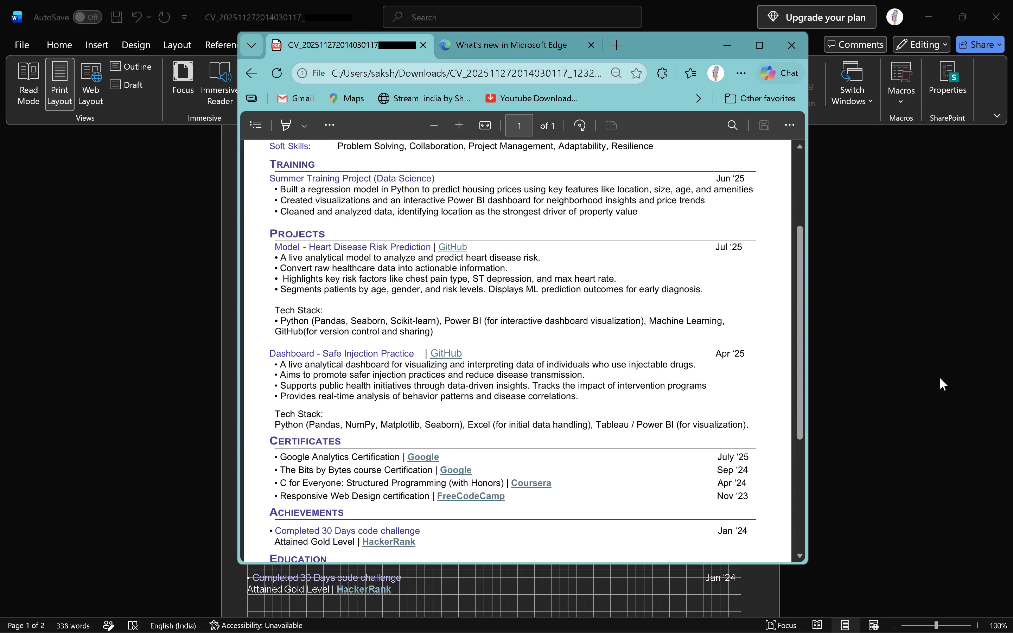
pyautogui.click(939, 378)
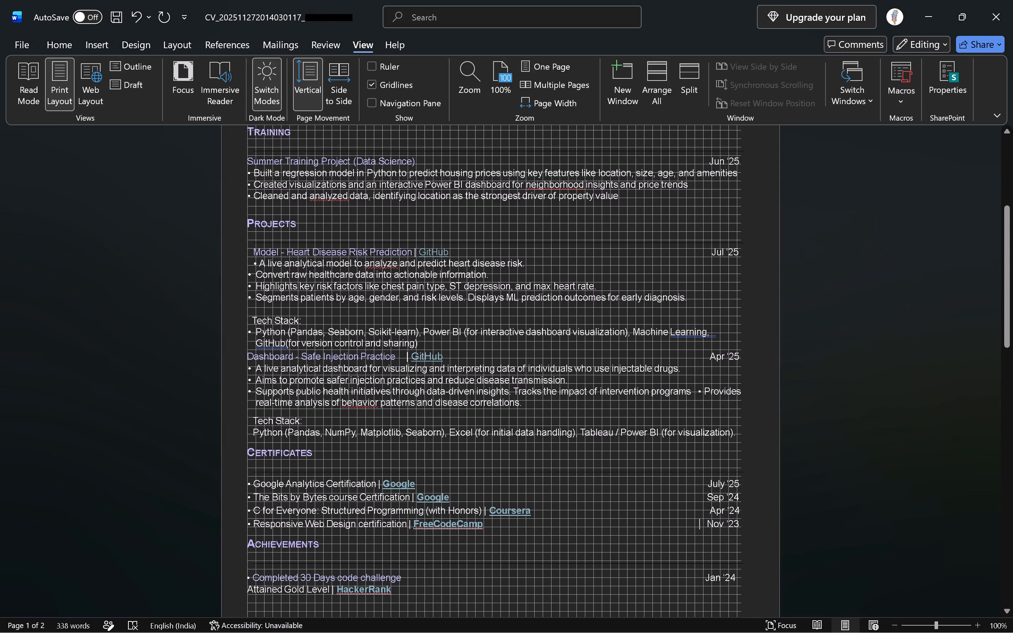
# Insert one space before the Jan '24 date of the 30 Days code challenge to align it with the certificate dates.
pyautogui.scroll(-1, 673, 557)
pyautogui.click(690, 531)
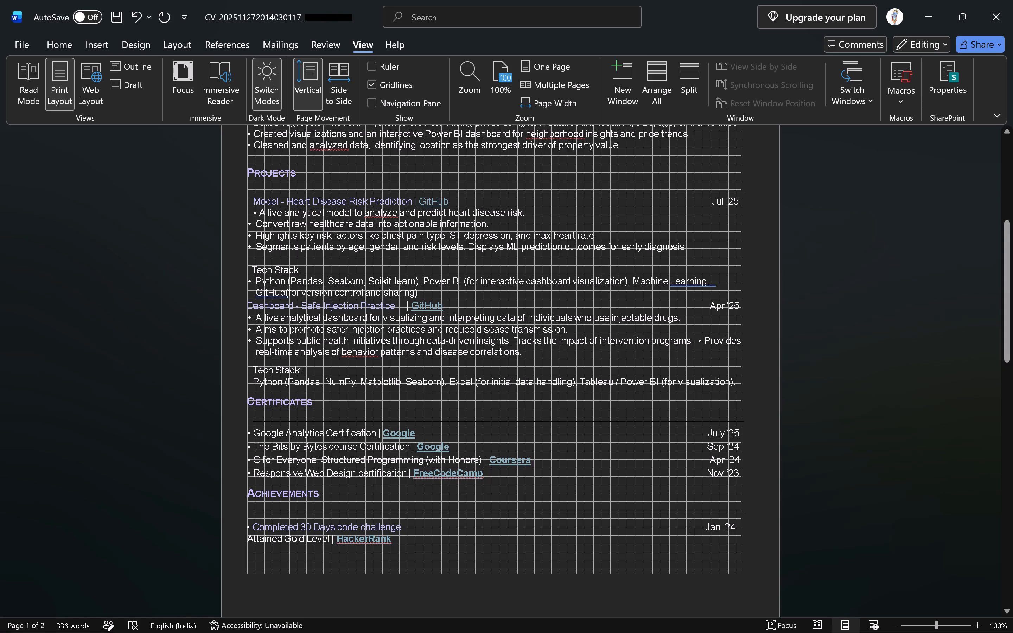
pyautogui.press('space')
pyautogui.press('space')
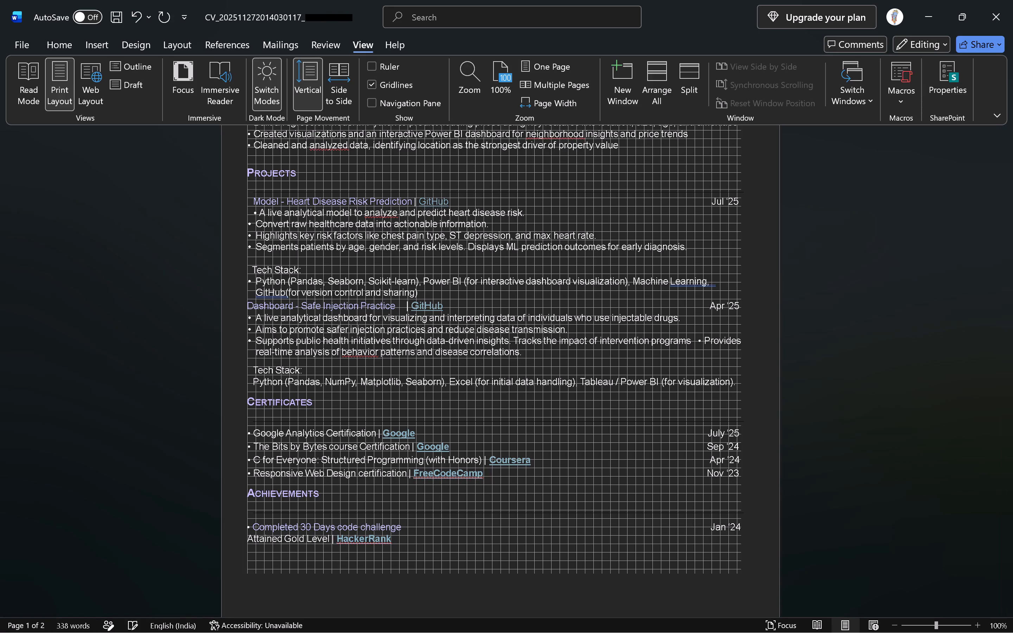
pyautogui.press('BackSpace')
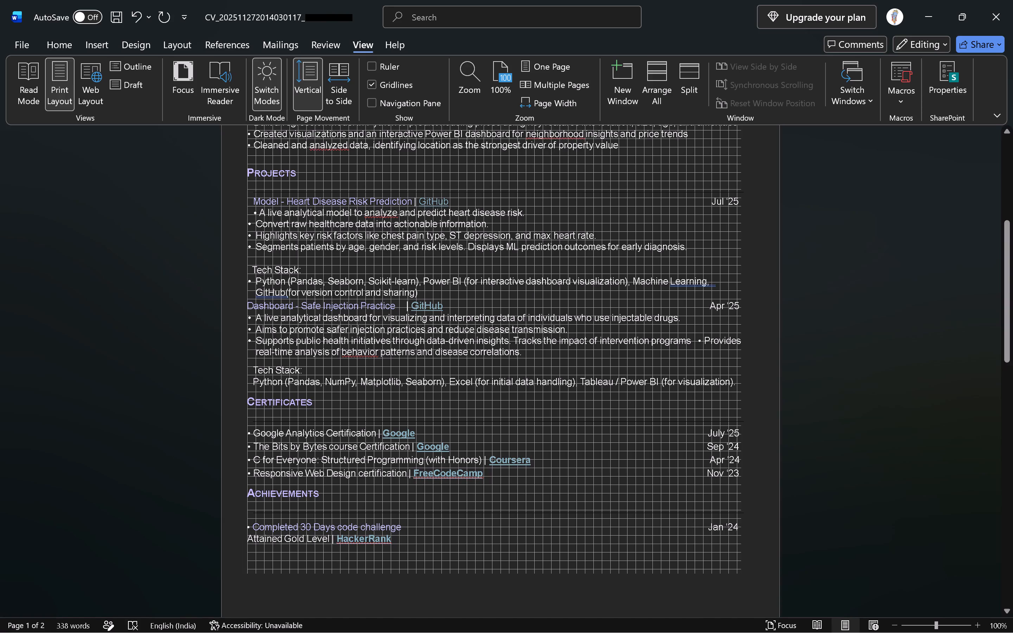
# Remove five spaces before "Punjab, India" in the Lovely Professional University entry so the location fits on one line.
pyautogui.scroll(-2, 689, 500)
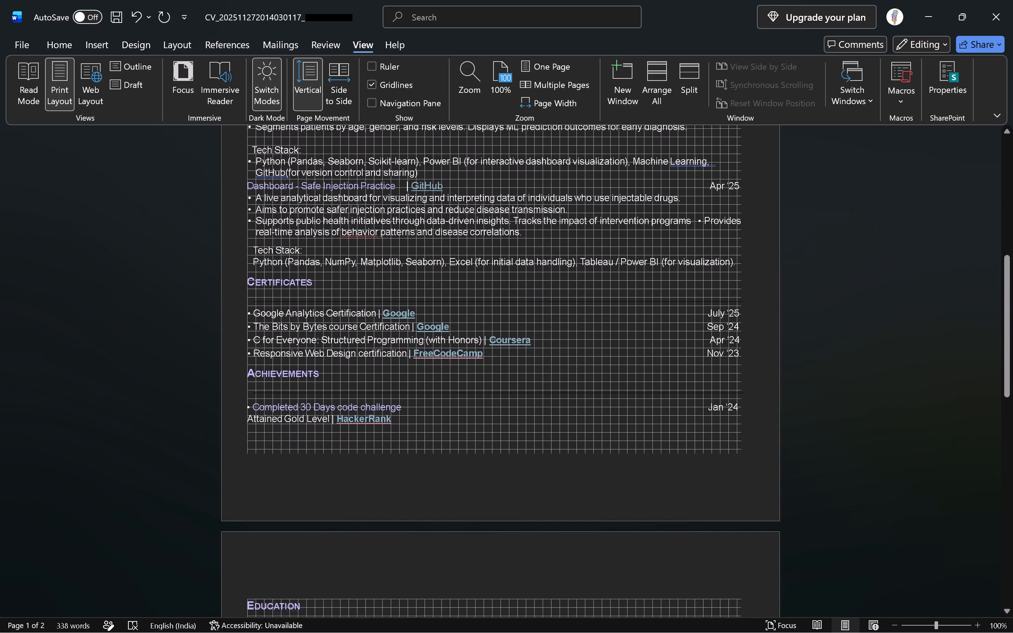
pyautogui.scroll(-1, 689, 500)
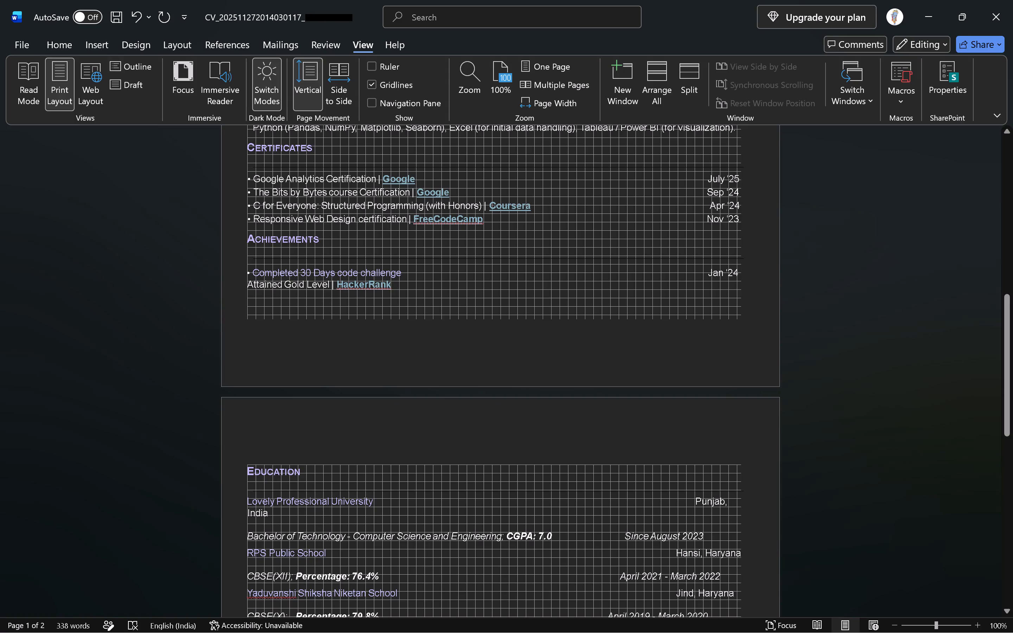
pyautogui.click(686, 498)
pyautogui.press('BackSpace')
pyautogui.press('BackSpace')
pyautogui.press('BackSpace')
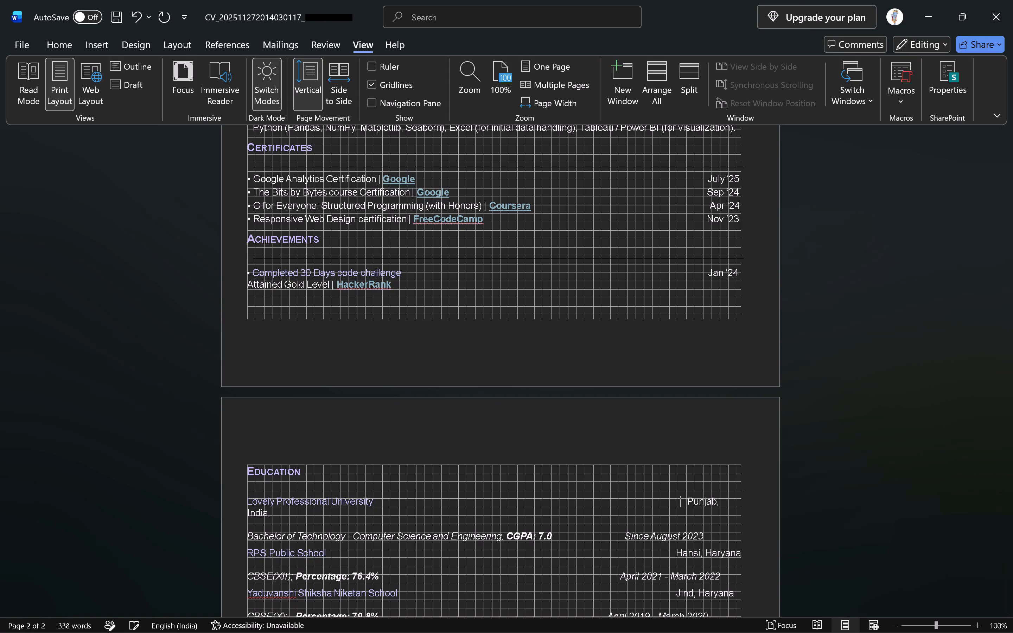
pyautogui.press('BackSpace')
pyautogui.press('BackSpace')
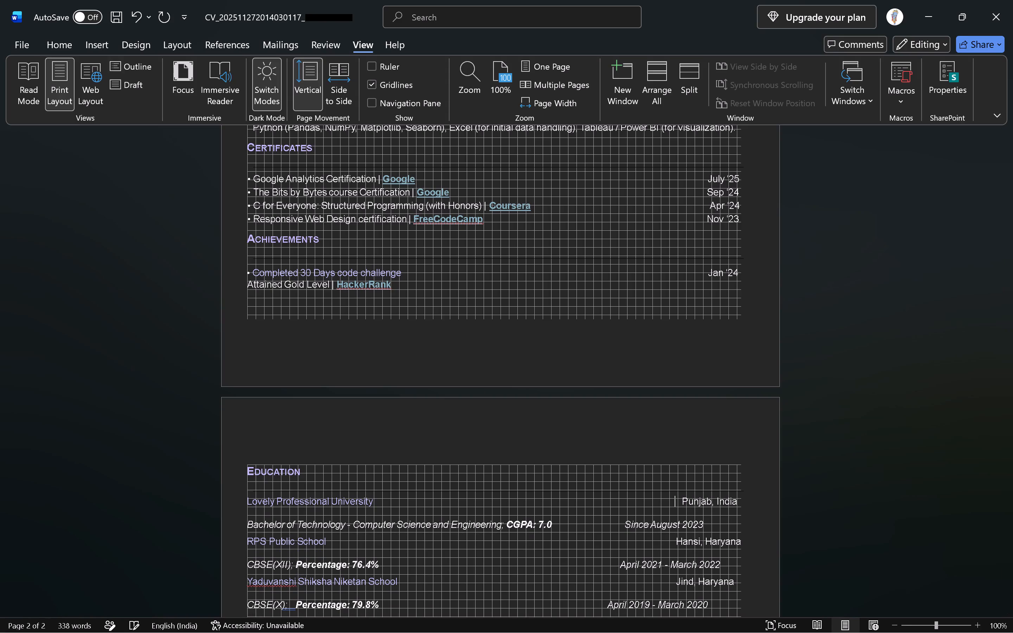
# Insert thirteen spaces before "Since August 2023" in the Lovely Professional University entry to align it with "Punjab, India".
pyautogui.click(622, 526)
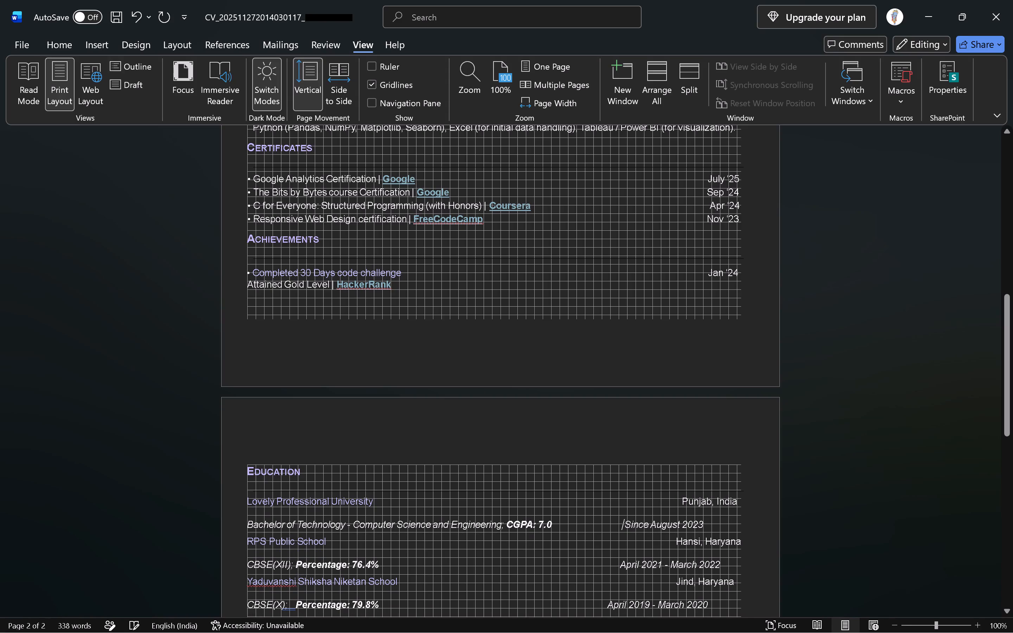
pyautogui.press('space')
pyautogui.press('space')
pyautogui.press('space')
pyautogui.press('space')
pyautogui.press('space')
pyautogui.press('space')
pyautogui.press('space')
pyautogui.press('space')
pyautogui.press('space')
pyautogui.press('space')
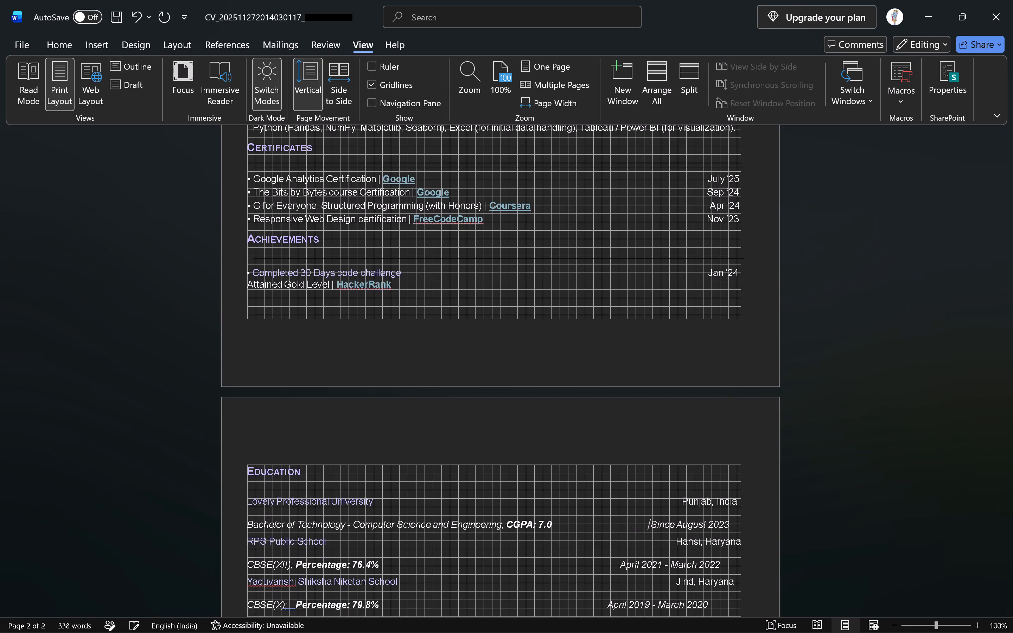
pyautogui.press('space')
pyautogui.press('space')
pyautogui.press('space')
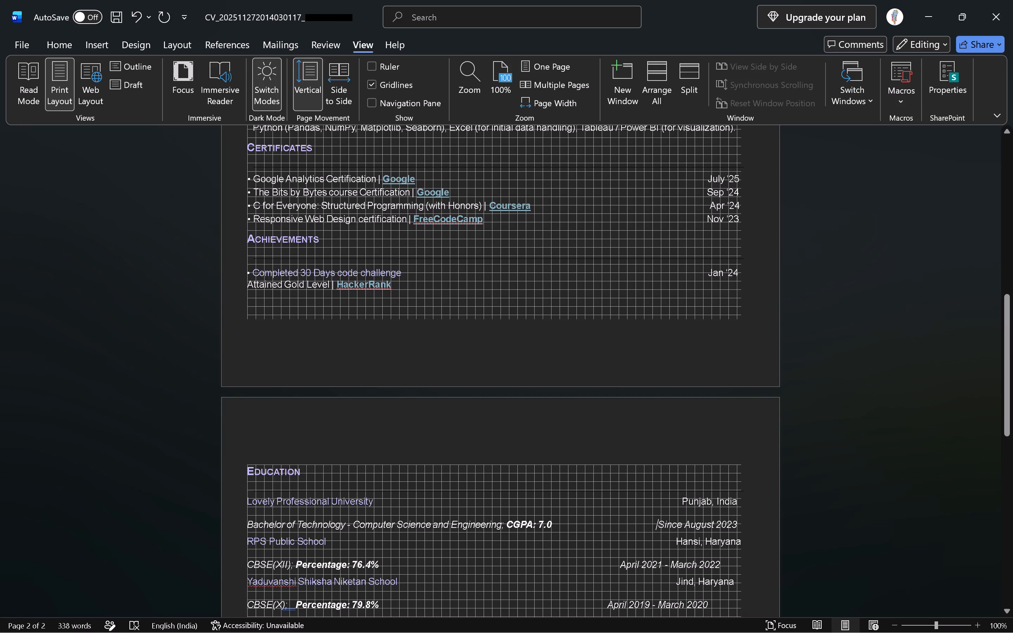
# Delete the gap before "Hansi, Haryana" in the RPS Public School entry and refill it with spaces, aligning the location under "Since August 2023".
pyautogui.click(674, 543)
pyautogui.press('BackSpace')
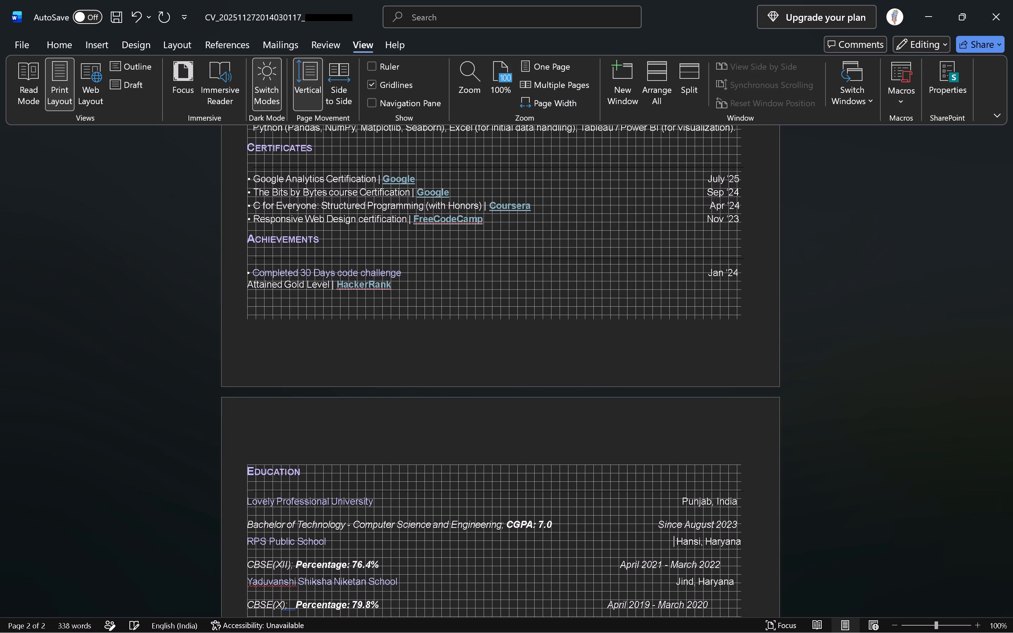
pyautogui.press('BackSpace')
pyautogui.press('BackSpace')
pyautogui.press('BackSpace')
pyautogui.press('BackSpace')
pyautogui.press('BackSpace')
pyautogui.press('BackSpace')
pyautogui.press('BackSpace')
pyautogui.press('BackSpace')
pyautogui.press('BackSpace')
pyautogui.press('BackSpace')
pyautogui.press('space')
pyautogui.press('space')
pyautogui.press('space')
pyautogui.press('space')
pyautogui.press('space')
pyautogui.press('space')
pyautogui.press('space')
pyautogui.press('space')
pyautogui.press('space')
pyautogui.press('space')
pyautogui.press('space')
pyautogui.press('space')
pyautogui.press('space')
pyautogui.press('space')
pyautogui.press('space')
pyautogui.press('space')
pyautogui.press('space')
pyautogui.press('space')
pyautogui.press('space')
pyautogui.press('space')
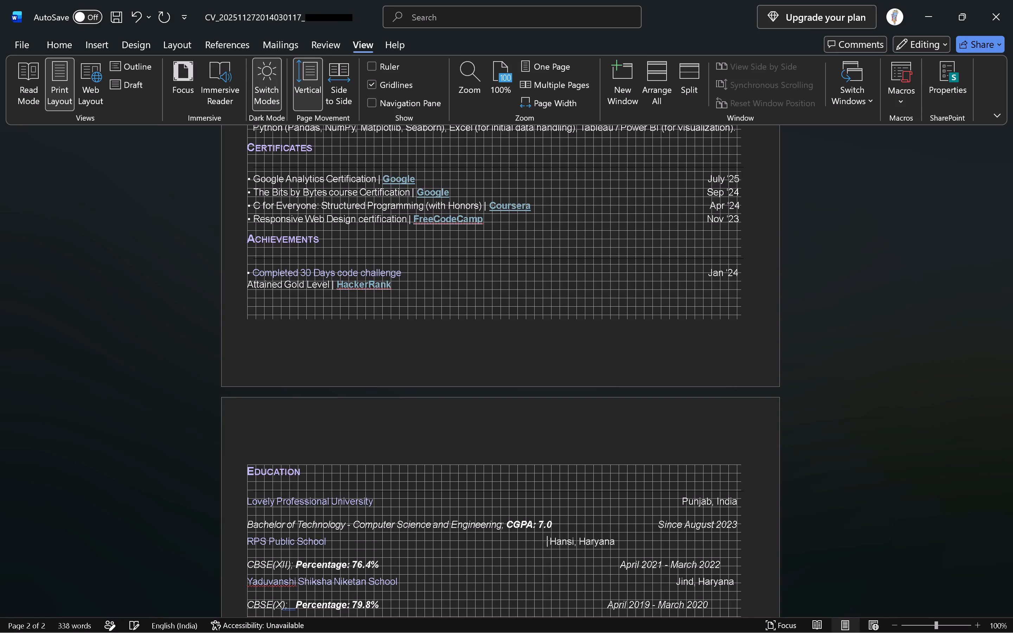
pyautogui.press('space')
pyautogui.press('space')
pyautogui.press('space')
pyautogui.press('space')
pyautogui.press('space')
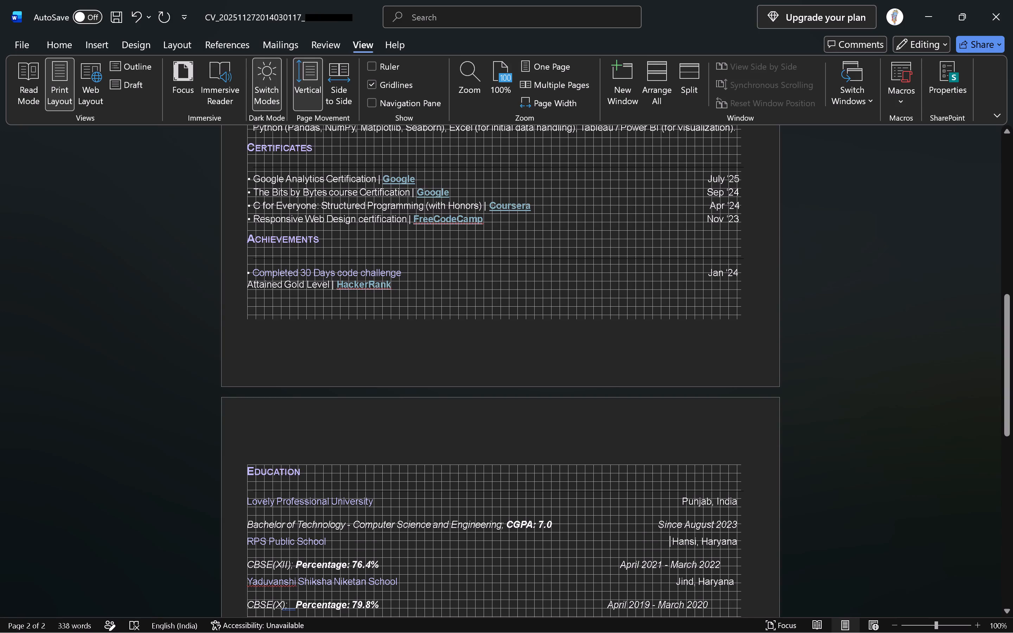
# Insert seven spaces before "April 2021 - March 2022" in the RPS Public School entry to align it with "Hansi, Haryana".
pyautogui.click(613, 562)
pyautogui.press('space')
pyautogui.press('space')
pyautogui.press('space')
pyautogui.press('space')
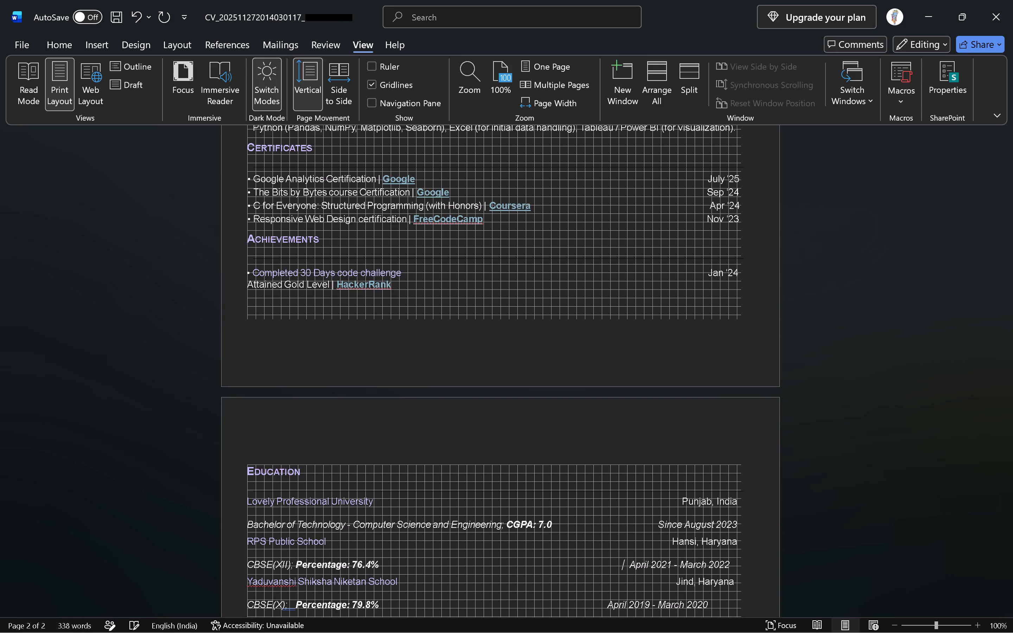
pyautogui.press('space')
pyautogui.press('space')
pyautogui.press('space')
# In the Yaduvanshi Shiksha Niketan School entry, insert one space before "Jind, Haryana" and eleven before "April 2019 - March 2020" to align both.
pyautogui.click(650, 585)
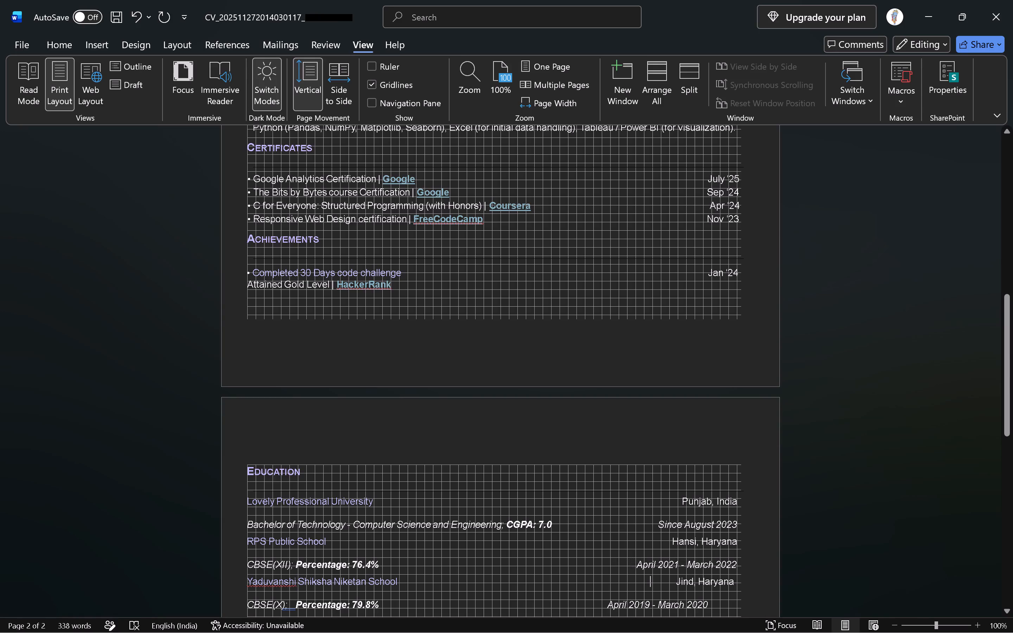
pyautogui.press('space')
pyautogui.scroll(-1, 650, 585)
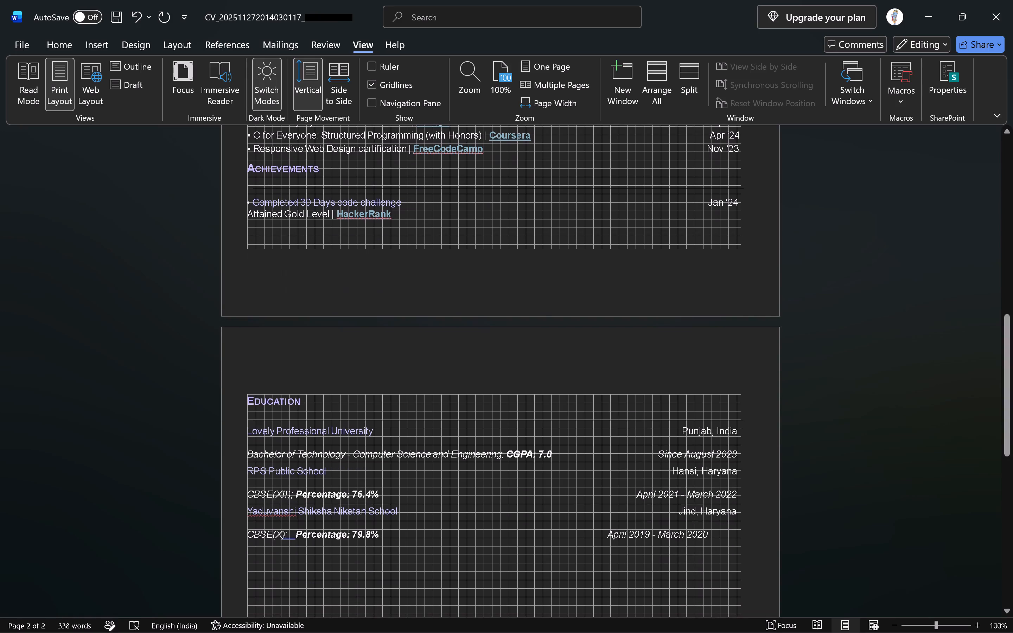
pyautogui.scroll(-1, 650, 585)
pyautogui.click(604, 531)
pyautogui.press('space')
pyautogui.press('space')
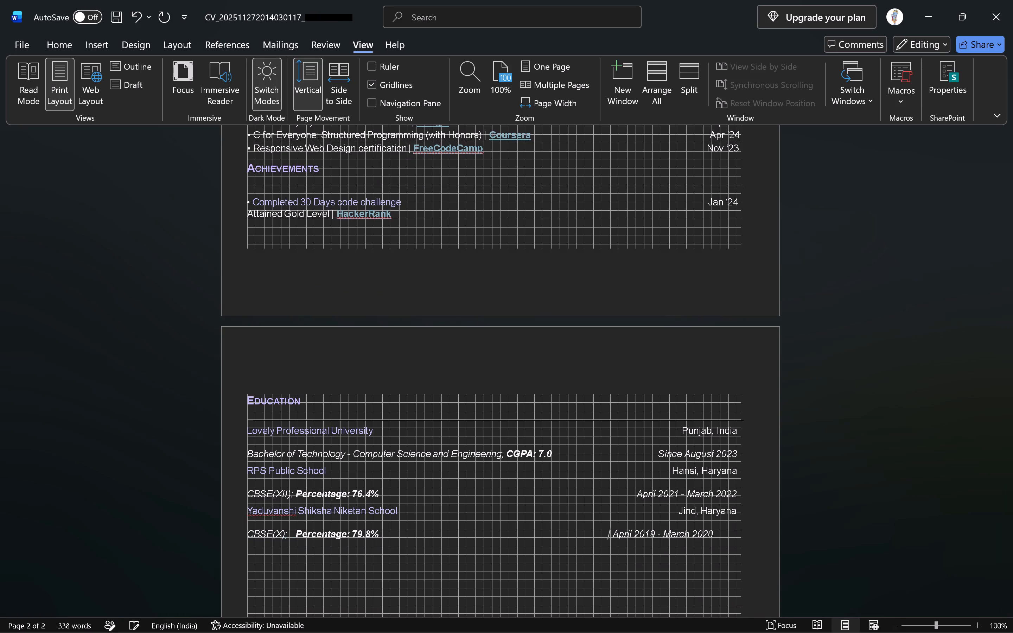
pyautogui.press('space')
pyautogui.press('space')
pyautogui.press('space')
pyautogui.press('space')
pyautogui.press('space')
pyautogui.press('space')
pyautogui.press('space')
pyautogui.press('space')
pyautogui.press('space')
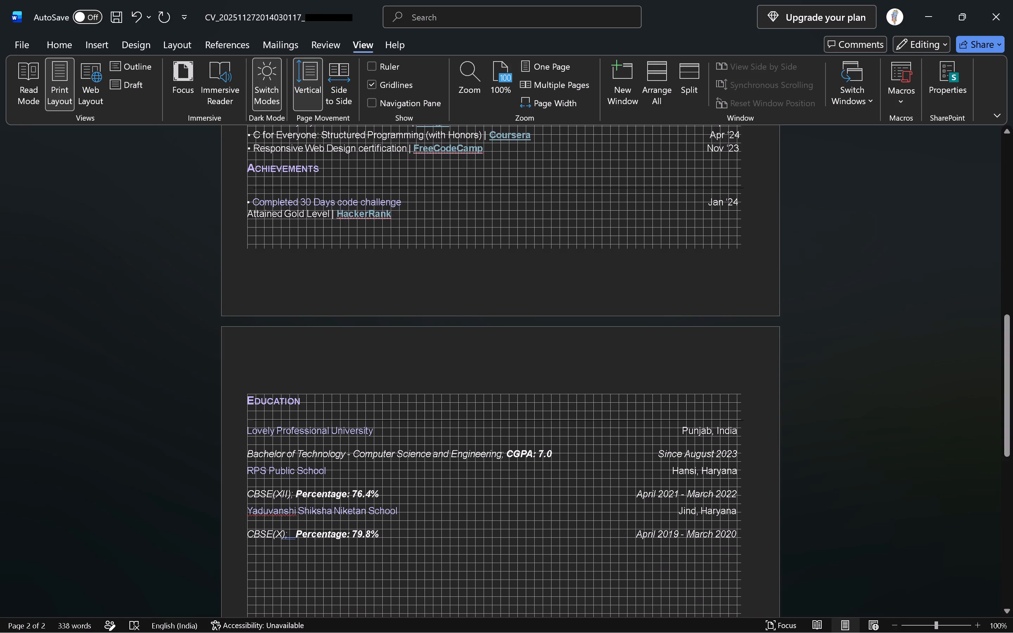
# In the CV header, remove two spaces before the Mobile label and one before the Email label.
pyautogui.scroll(2, 575, 459)
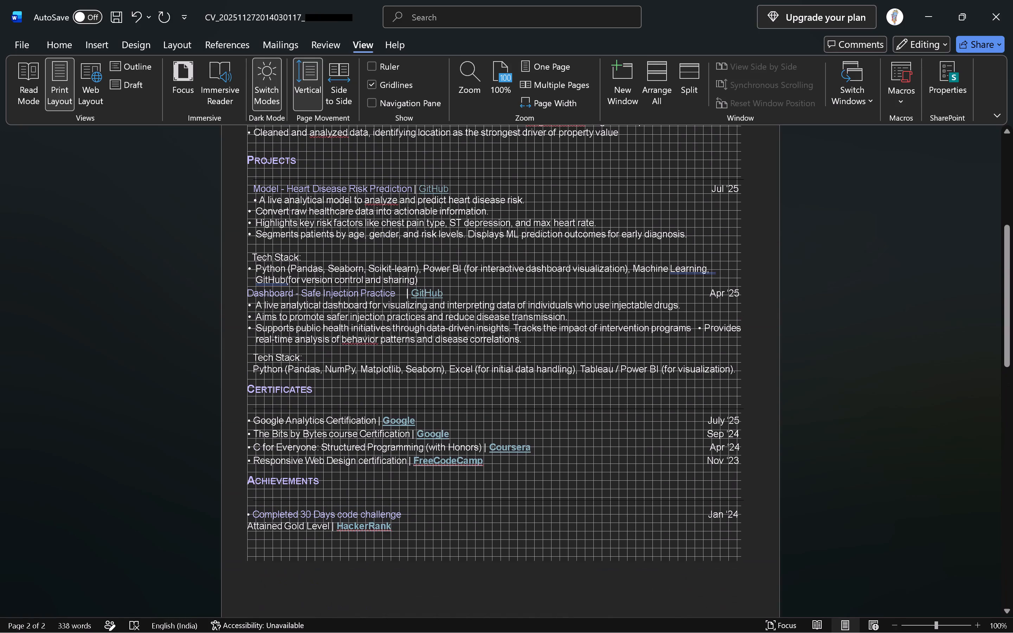
pyautogui.scroll(2, 575, 459)
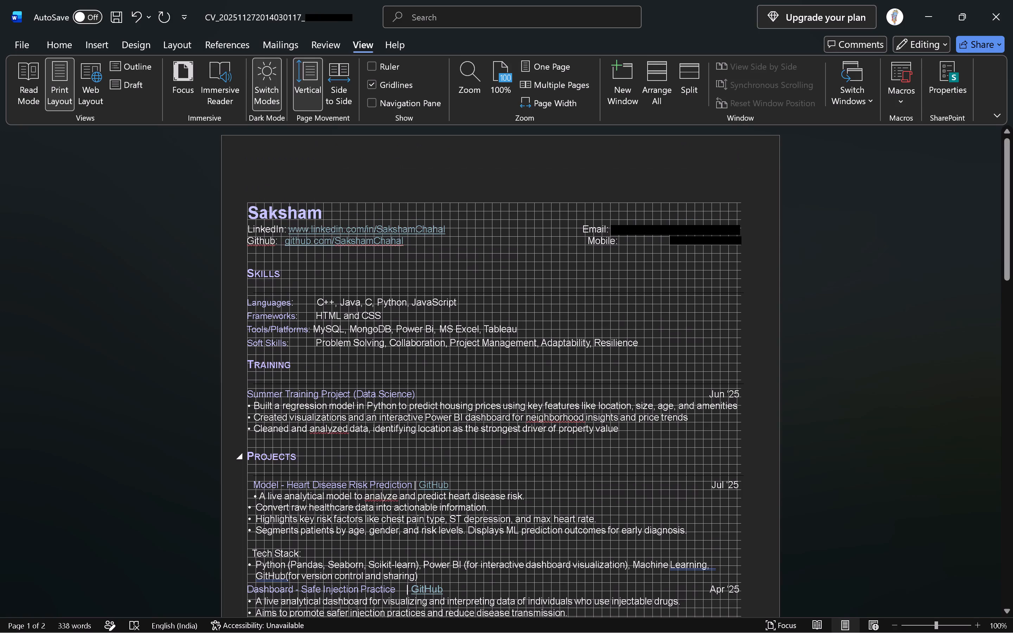
pyautogui.scroll(-2, 531, 382)
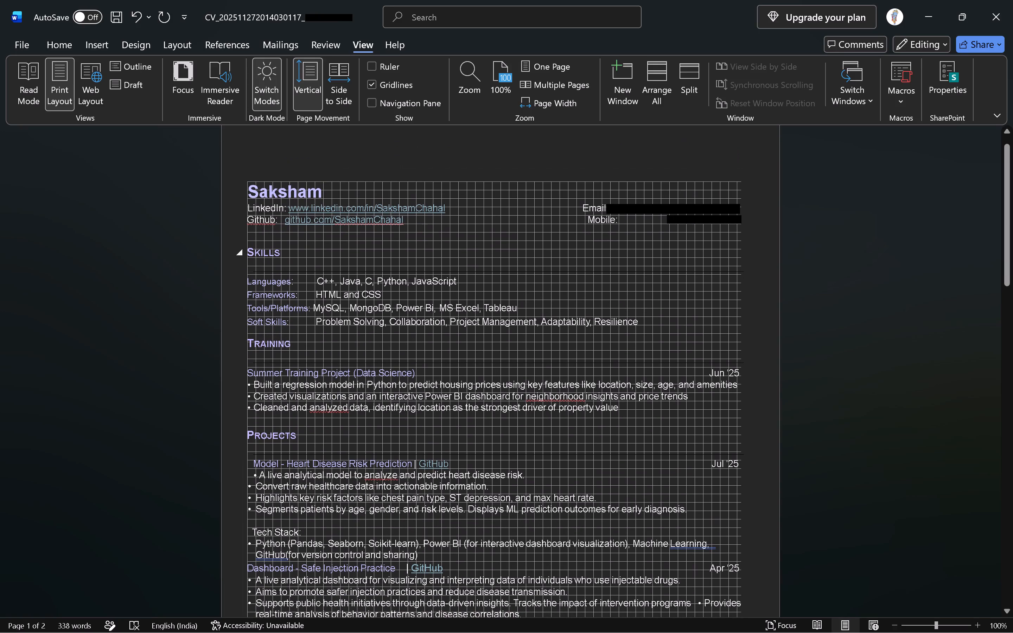
pyautogui.click(583, 218)
pyautogui.press('BackSpace')
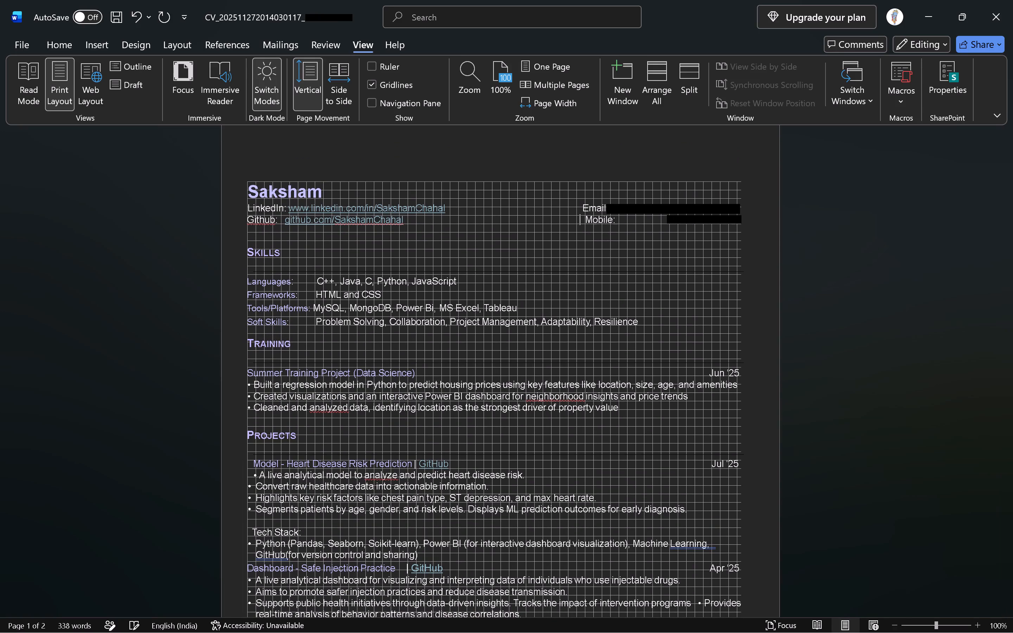
pyautogui.click(577, 208)
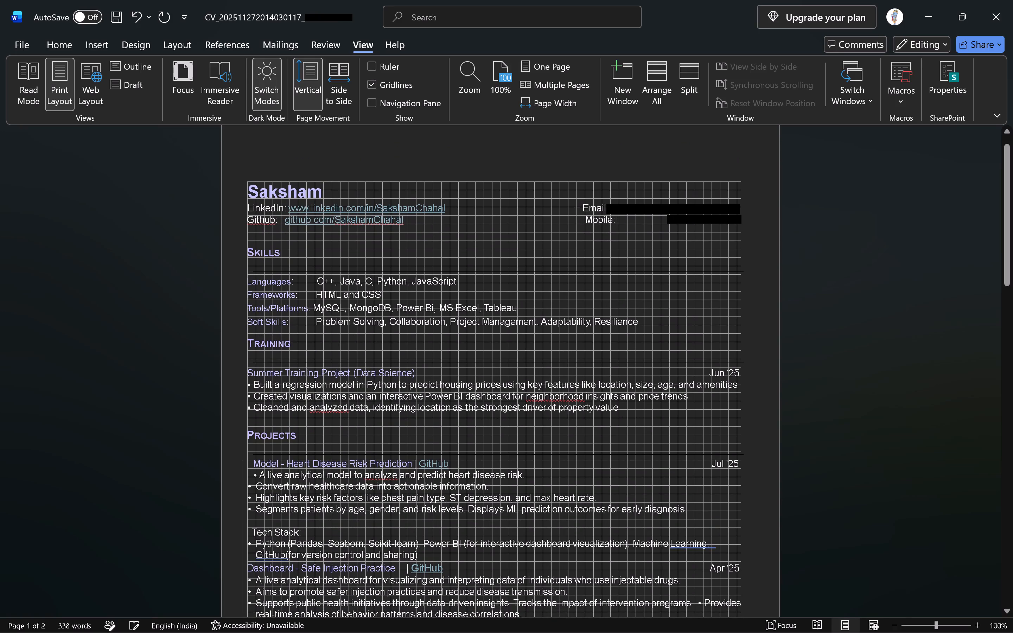
pyautogui.press('BackSpace')
pyautogui.click(576, 220)
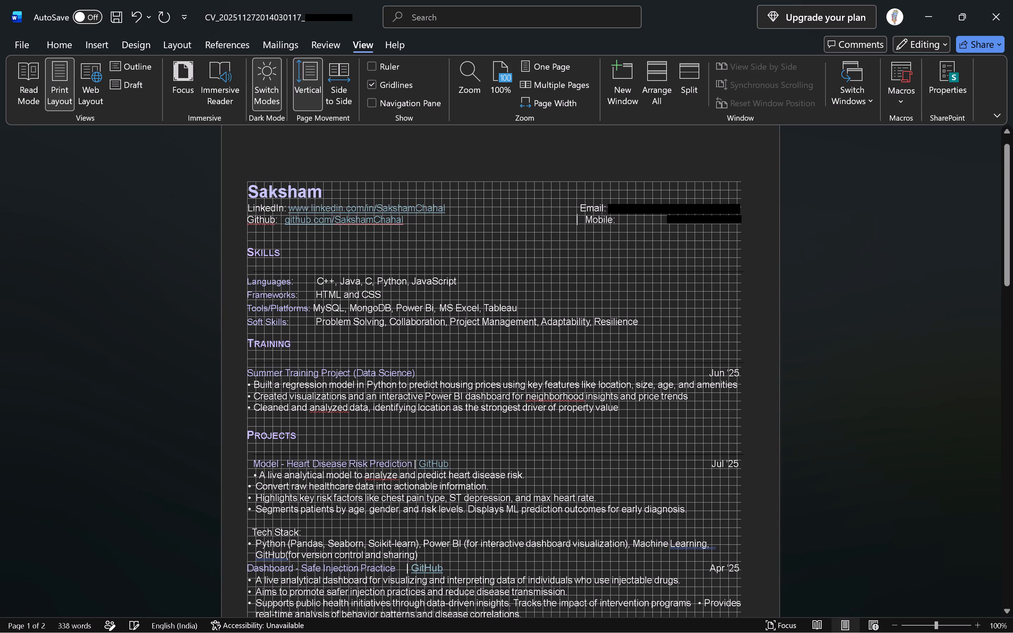
pyautogui.press('BackSpace')
# Replace the tab gap before Jun '25 in the Summer Training Project line with spaces, ending the date level with the first bullet's text.
pyautogui.click(658, 371)
pyautogui.press('BackSpace')
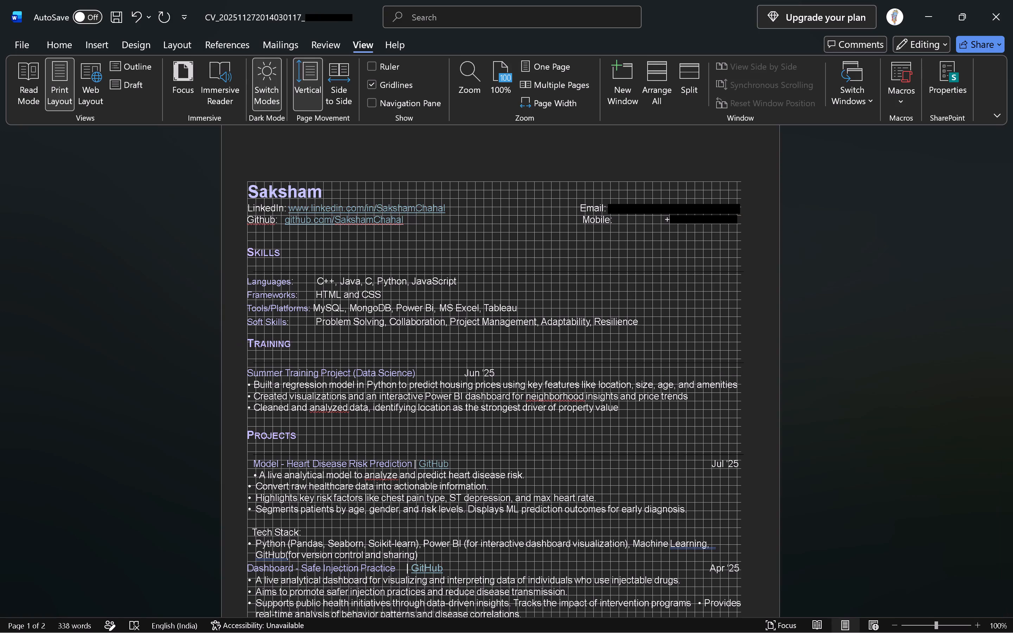
pyautogui.press('space')
pyautogui.press('space')
pyautogui.press('space')
pyautogui.press('space')
pyautogui.press('space')
pyautogui.press('space')
pyautogui.press('space')
pyautogui.press('space')
pyautogui.press('space')
pyautogui.press('space')
pyautogui.press('space')
pyautogui.press('space')
pyautogui.press('space')
pyautogui.press('space')
pyautogui.press('space')
pyautogui.press('space')
pyautogui.press('space')
pyautogui.press('space')
pyautogui.press('space')
pyautogui.press('space')
pyautogui.press('space')
pyautogui.press('space')
pyautogui.press('space')
pyautogui.press('space')
pyautogui.press('space')
pyautogui.press('space')
pyautogui.press('space')
pyautogui.press('space')
pyautogui.press('space')
pyautogui.press('space')
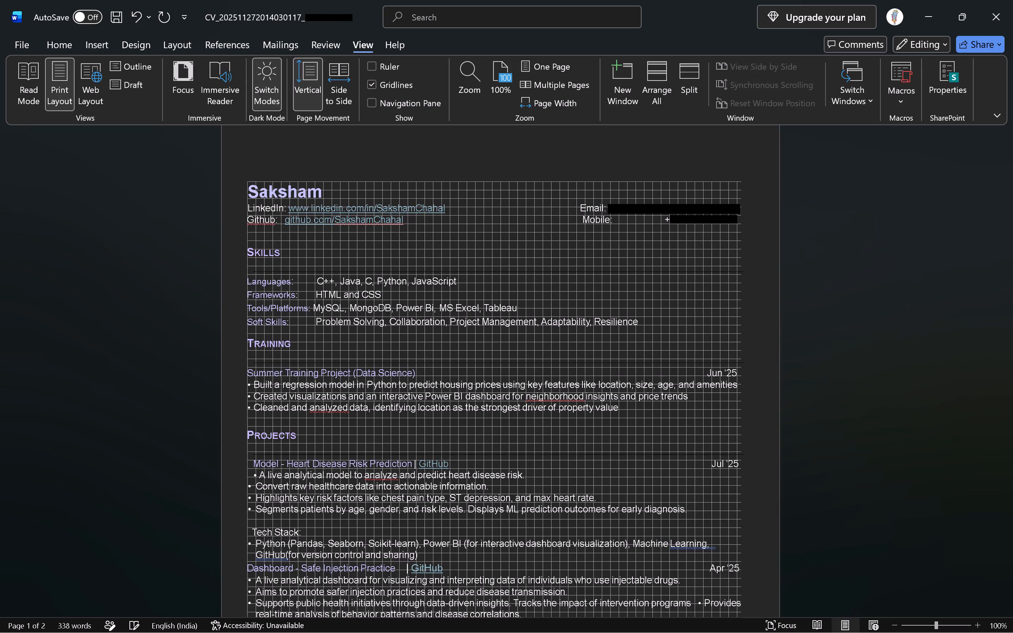
# In Projects, remove one space before Jul '25 and one before Apr '25 to align them with Jun '25.
pyautogui.click(695, 463)
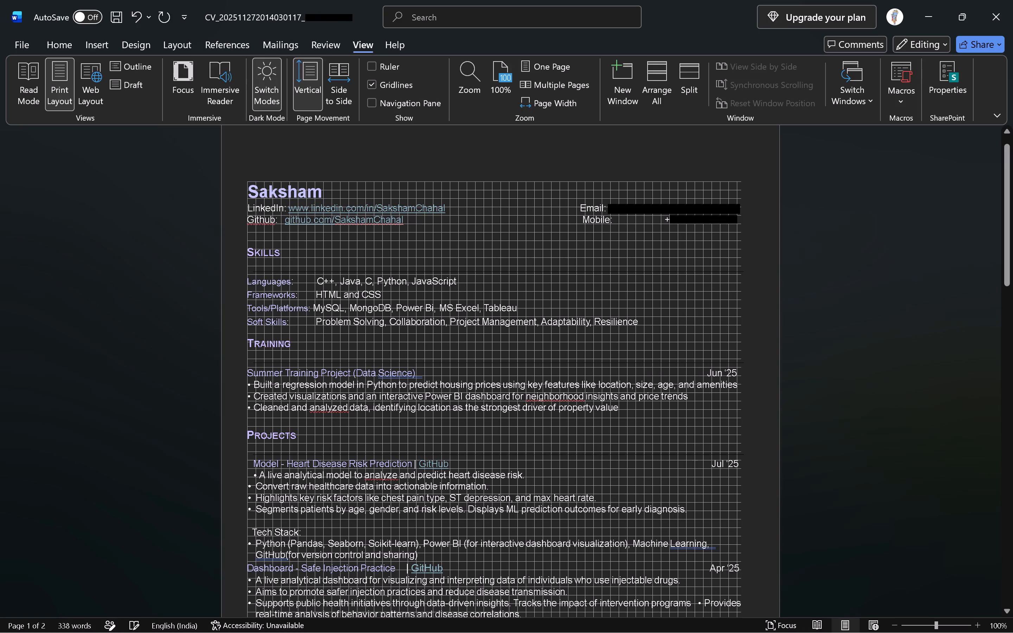
pyautogui.press('BackSpace')
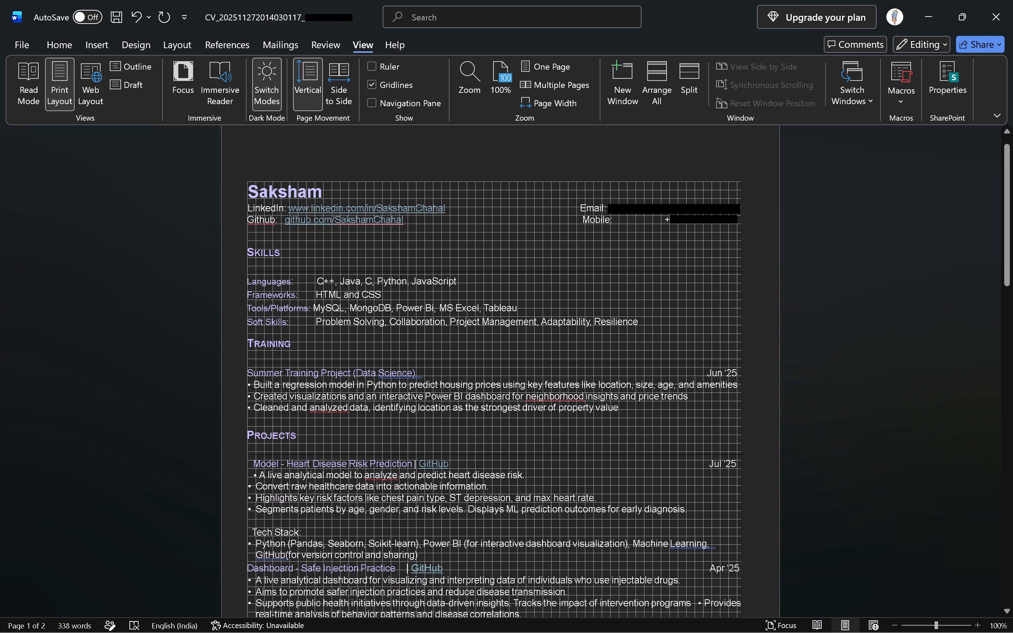
pyautogui.click(707, 569)
pyautogui.press('BackSpace')
# In Certificates, remove one space before each of July '25, Sep '24, Apr '24 and Nov '23 to align them with the project dates.
pyautogui.scroll(-1, 707, 569)
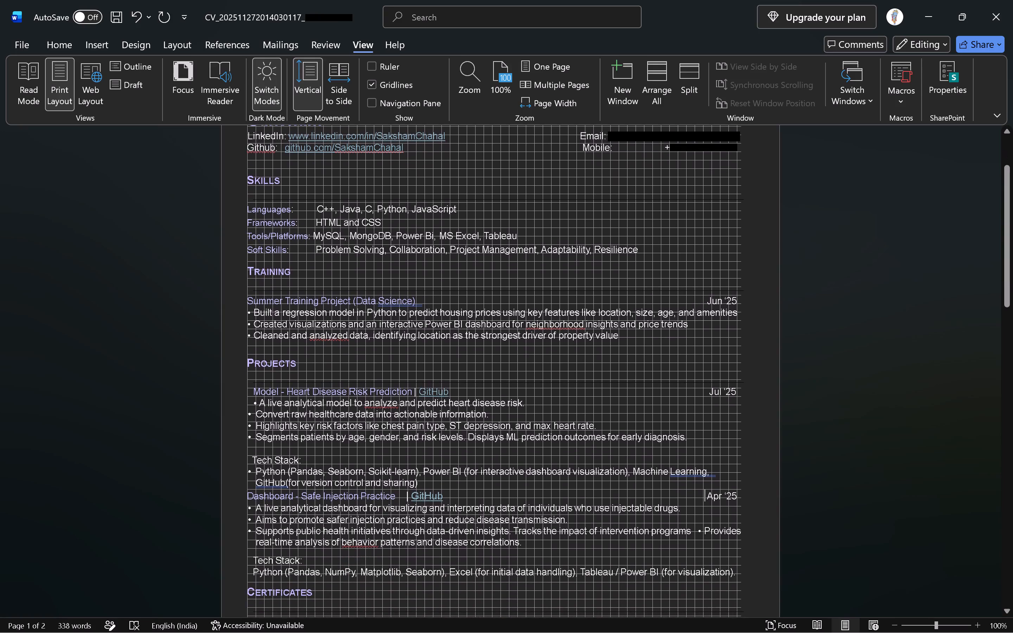
pyautogui.scroll(-2, 707, 569)
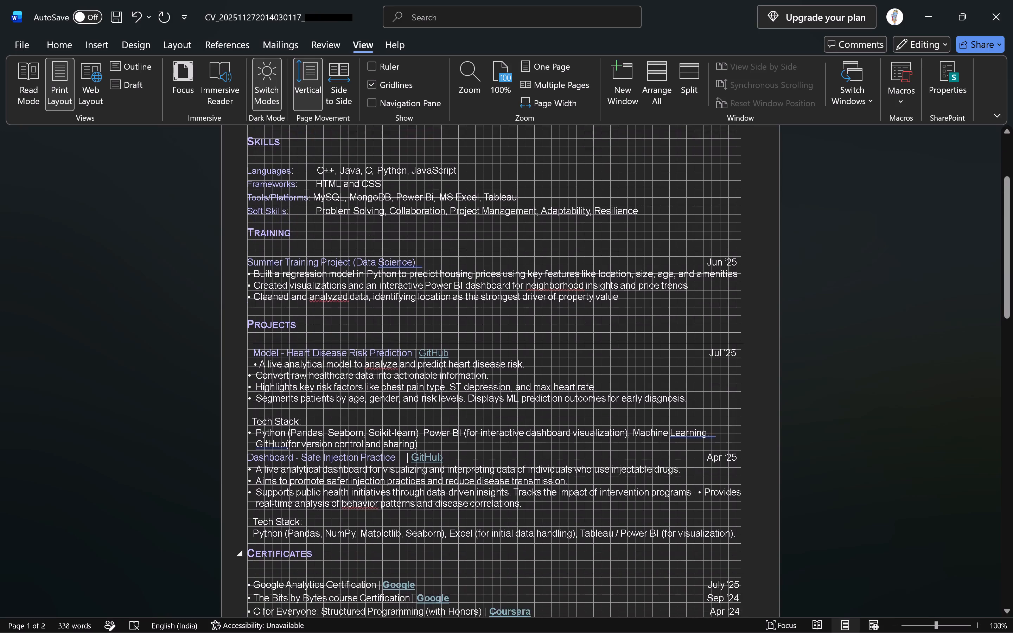
pyautogui.scroll(-1, 723, 555)
pyautogui.click(703, 559)
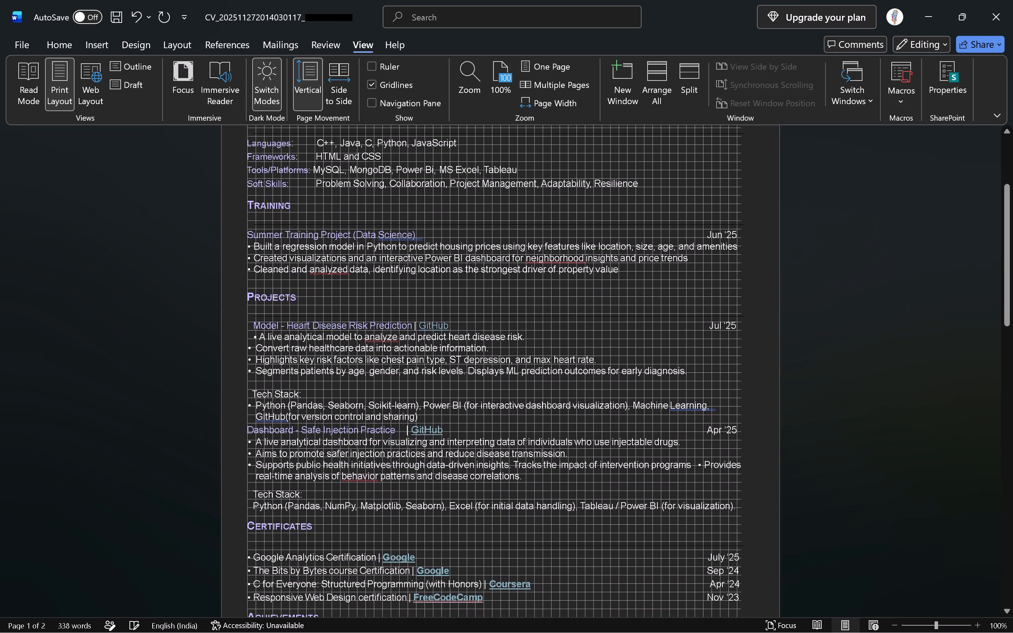
pyautogui.press('BackSpace')
pyautogui.click(703, 571)
pyautogui.press('BackSpace')
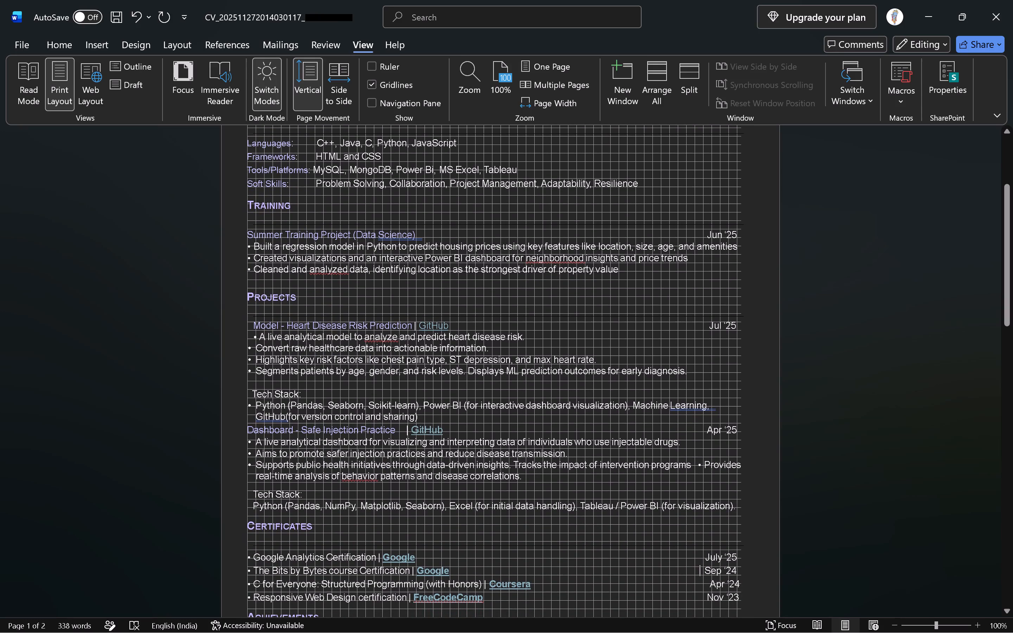
pyautogui.click(707, 588)
pyautogui.press('BackSpace')
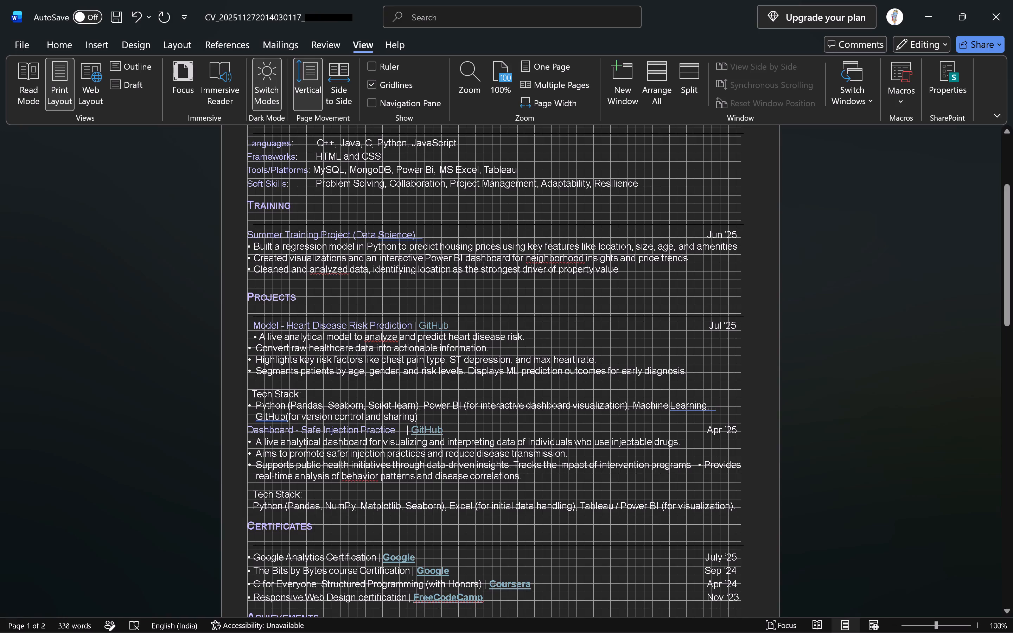
pyautogui.click(701, 597)
pyautogui.press('BackSpace')
pyautogui.scroll(-1, 701, 597)
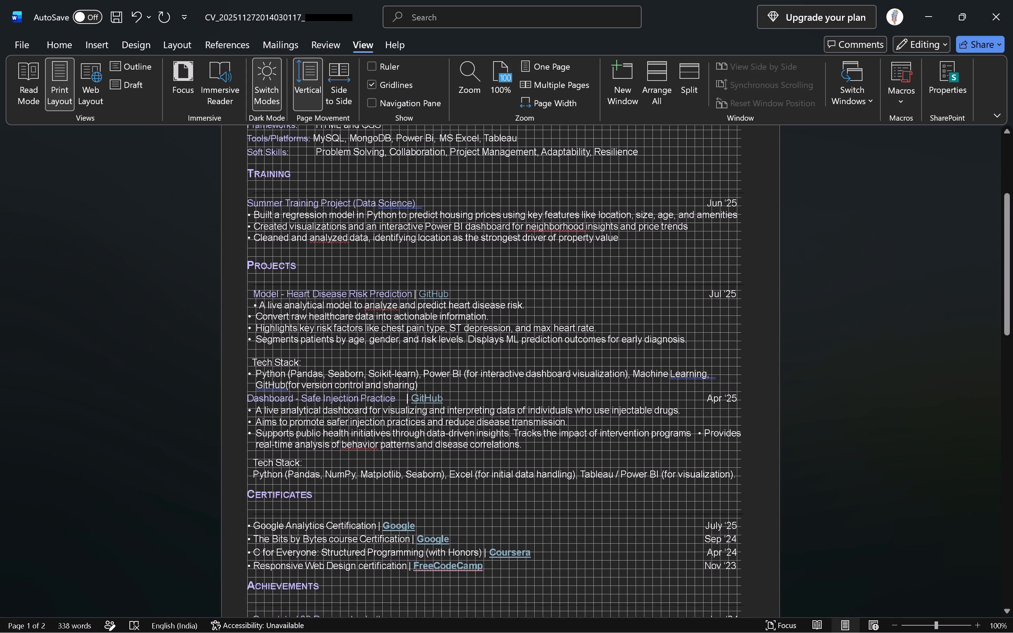
# Turn off the gridlines displayed over the CV pages.
pyautogui.scroll(-1, 701, 597)
pyautogui.scroll(4, 708, 471)
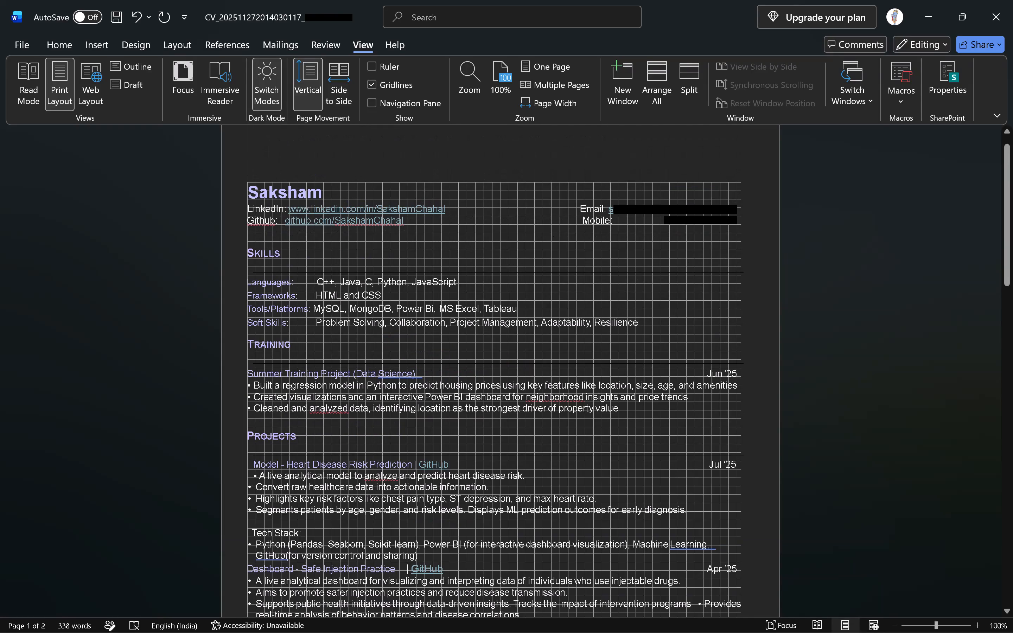
pyautogui.scroll(-6, 708, 471)
pyautogui.scroll(5, 708, 471)
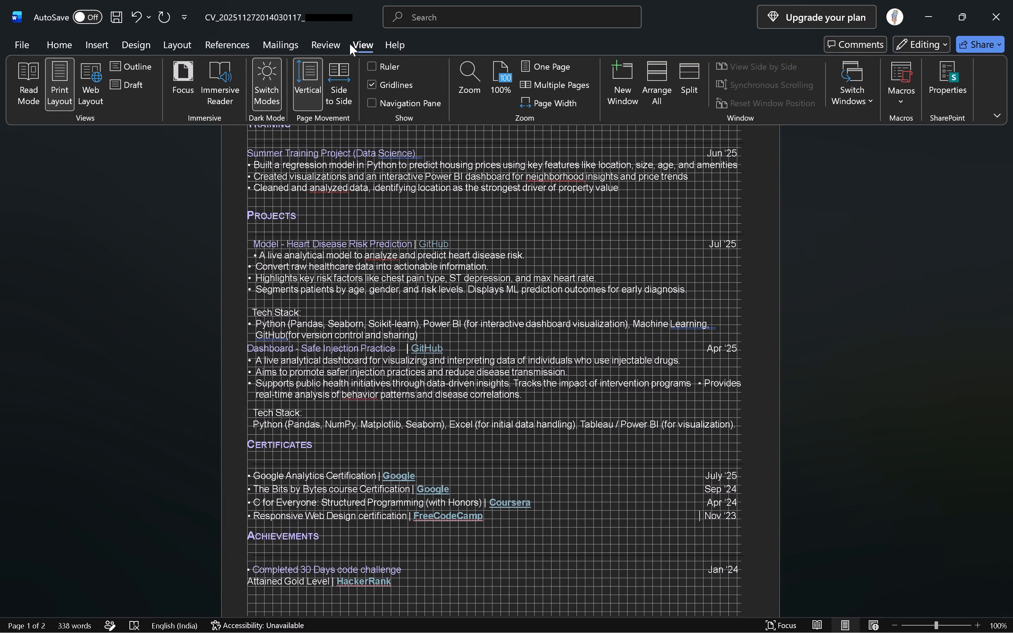
pyautogui.click(369, 83)
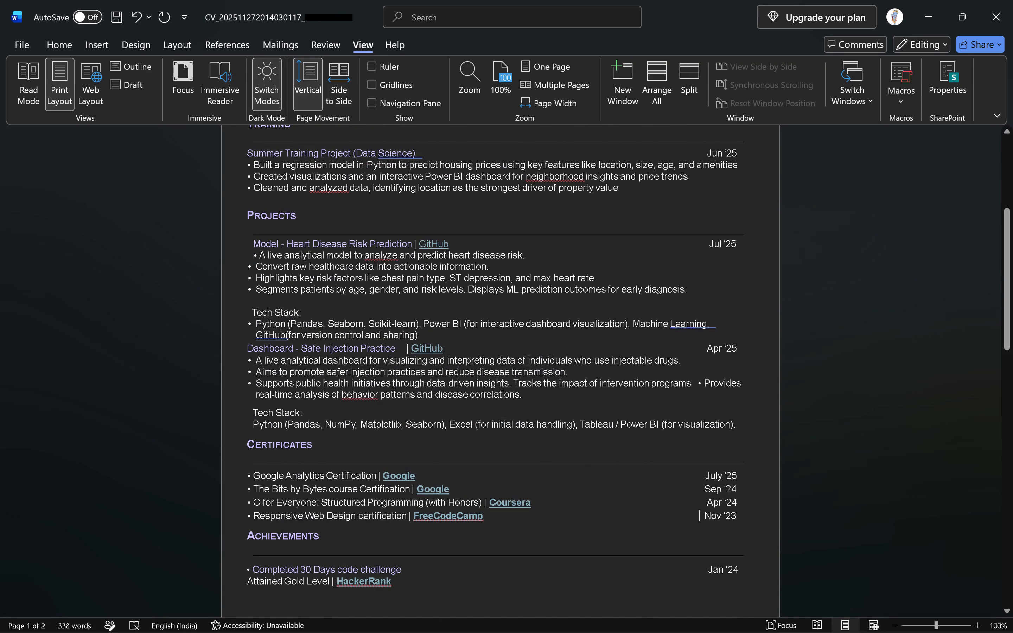
# In the Skills section, add one space before MySQL in the Tools/Platforms line to align it with the lines above and below.
pyautogui.scroll(-7, 391, 257)
pyautogui.scroll(3, 391, 257)
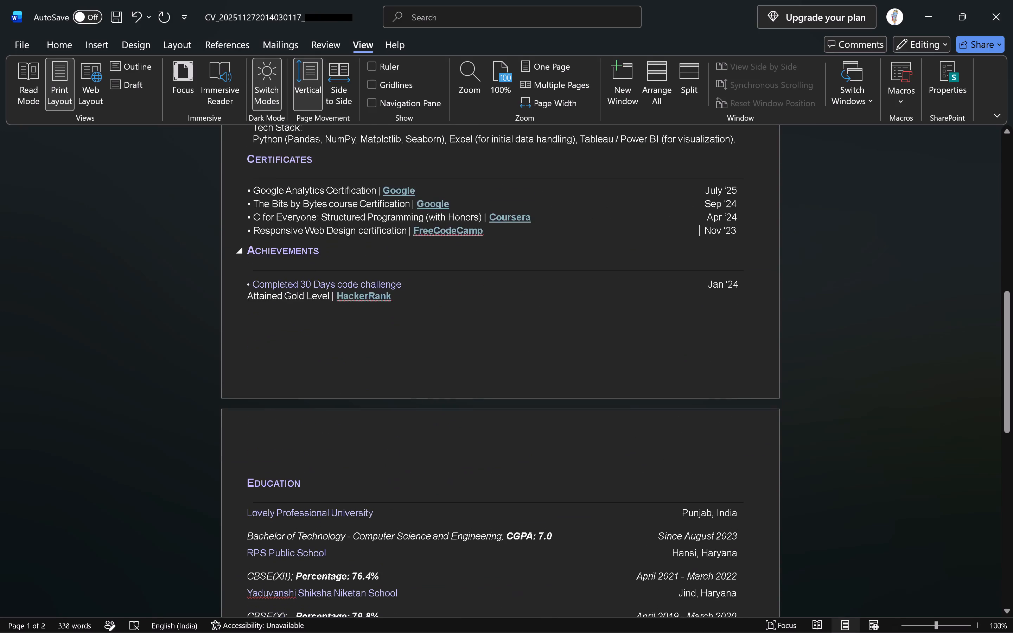
pyautogui.scroll(3, 391, 257)
pyautogui.scroll(-5, 391, 257)
pyautogui.scroll(8, 391, 257)
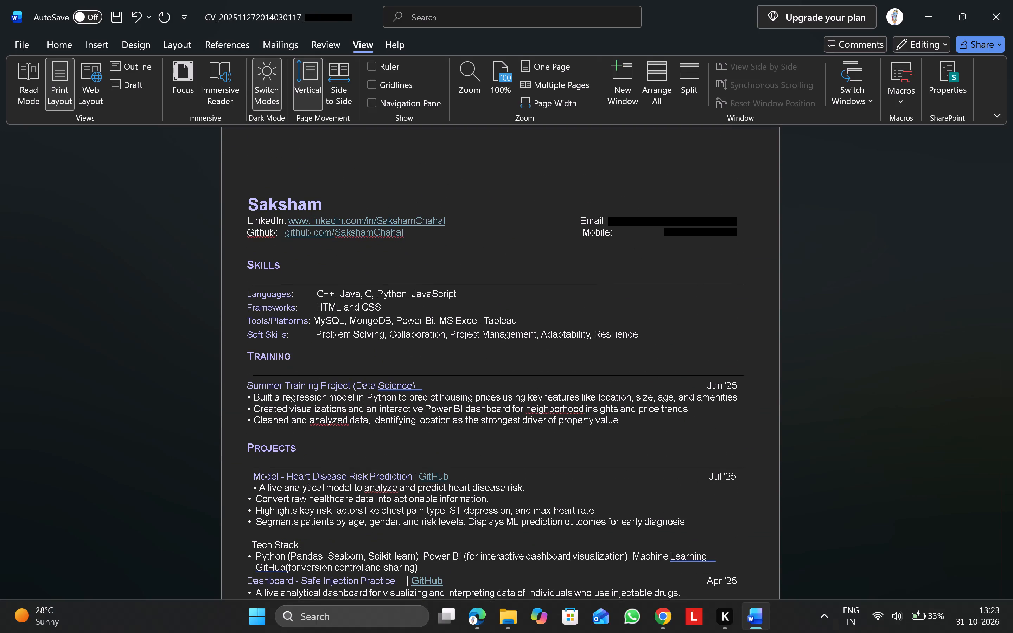
pyautogui.click(311, 322)
pyautogui.press('space')
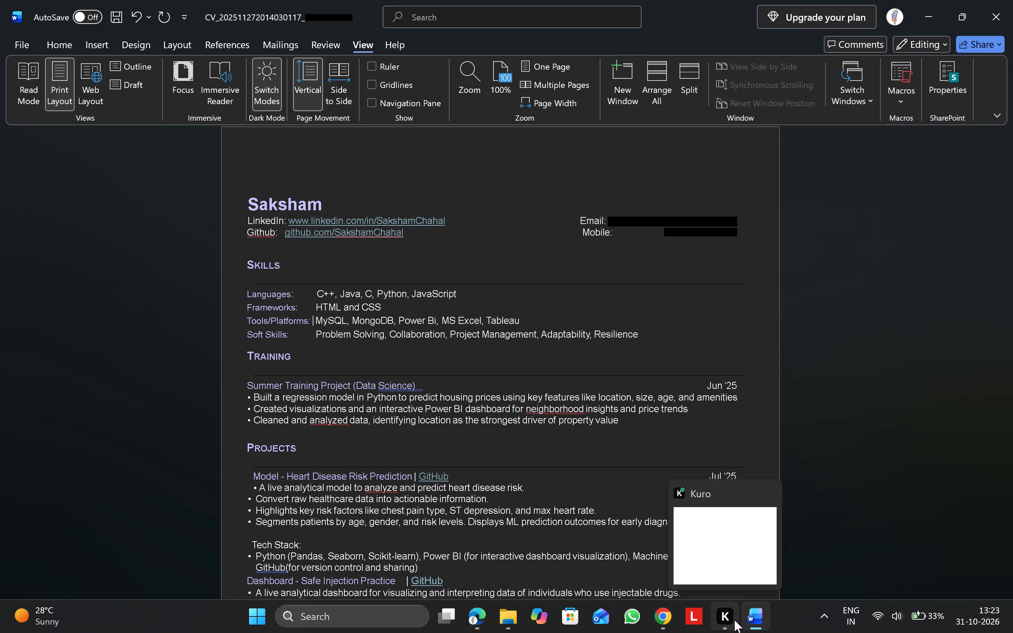
pyautogui.click(471, 614)
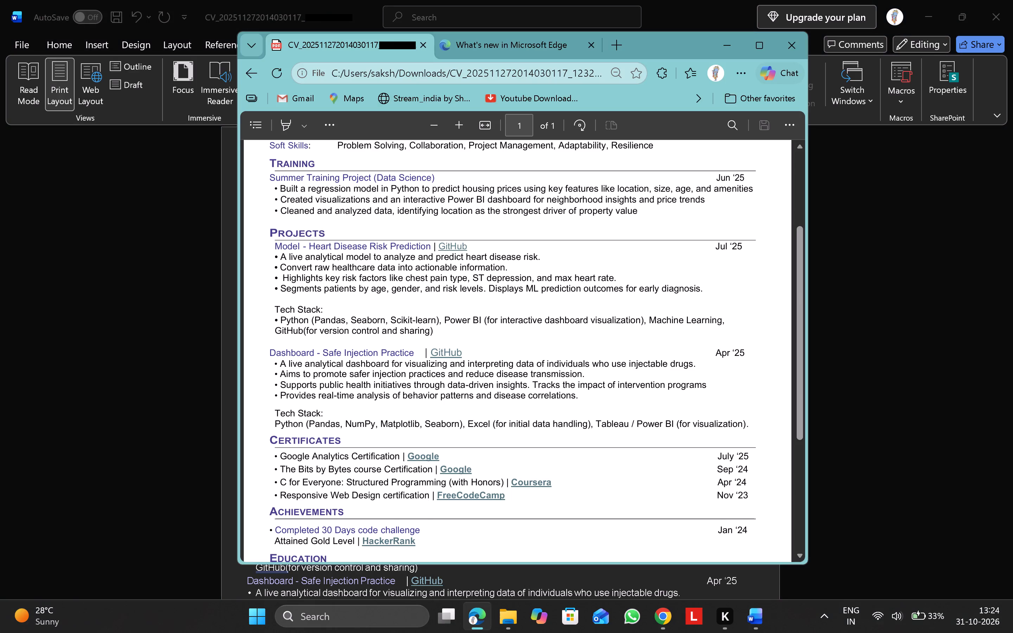
pyautogui.scroll(1, 458, 352)
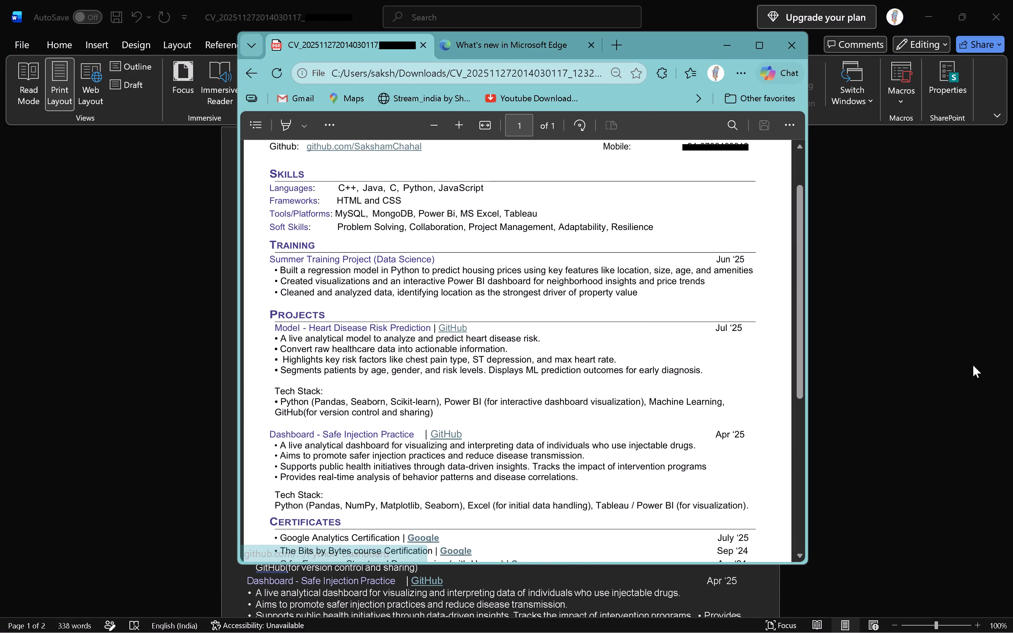
pyautogui.click(943, 362)
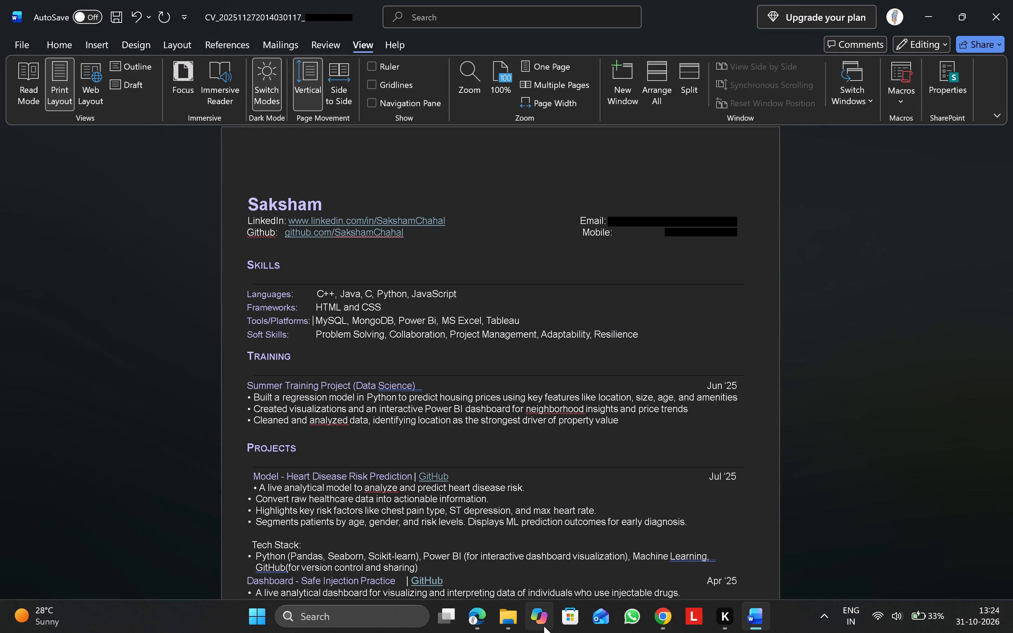
pyautogui.click(477, 616)
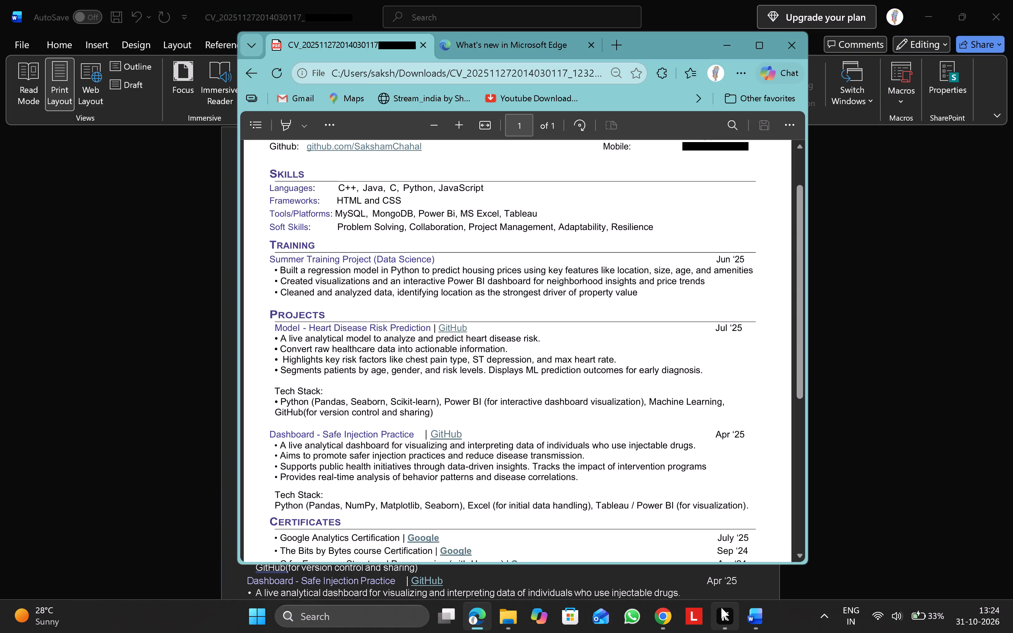
pyautogui.click(511, 615)
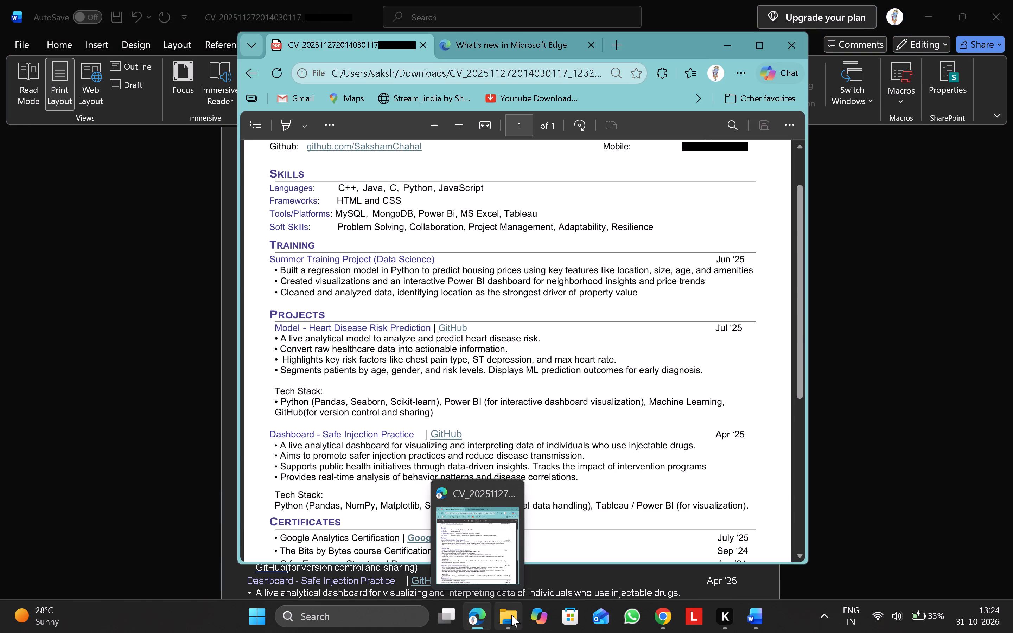
pyautogui.doubleClick(427, 213)
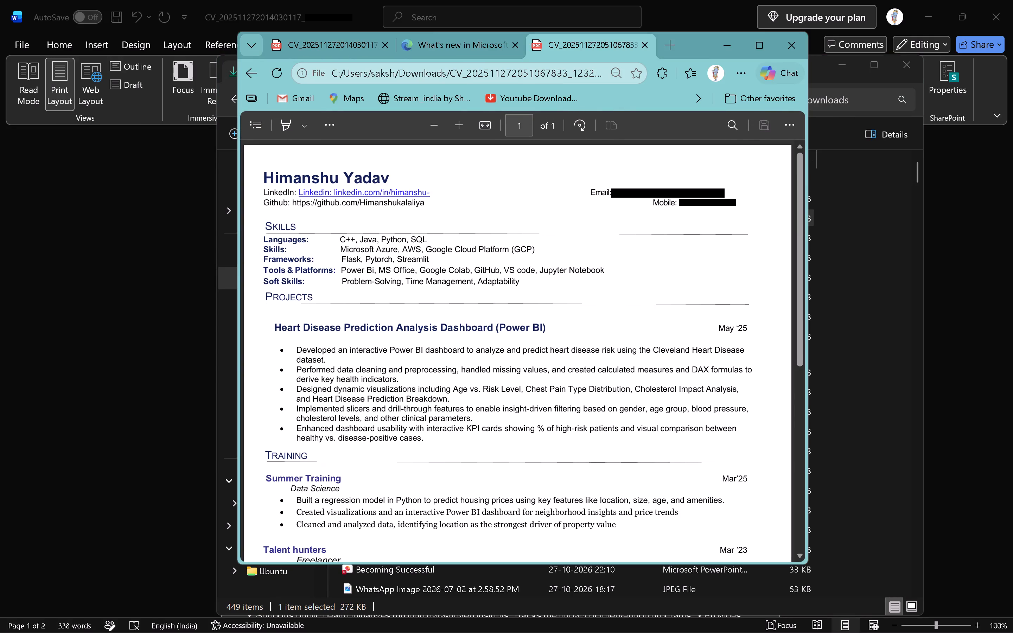
# Copy the Frameworks entries "Flask, Pytorch, Streamlit" from the other candidate's CV.
pyautogui.moveTo(429, 258); pyautogui.dragTo(427, 258)
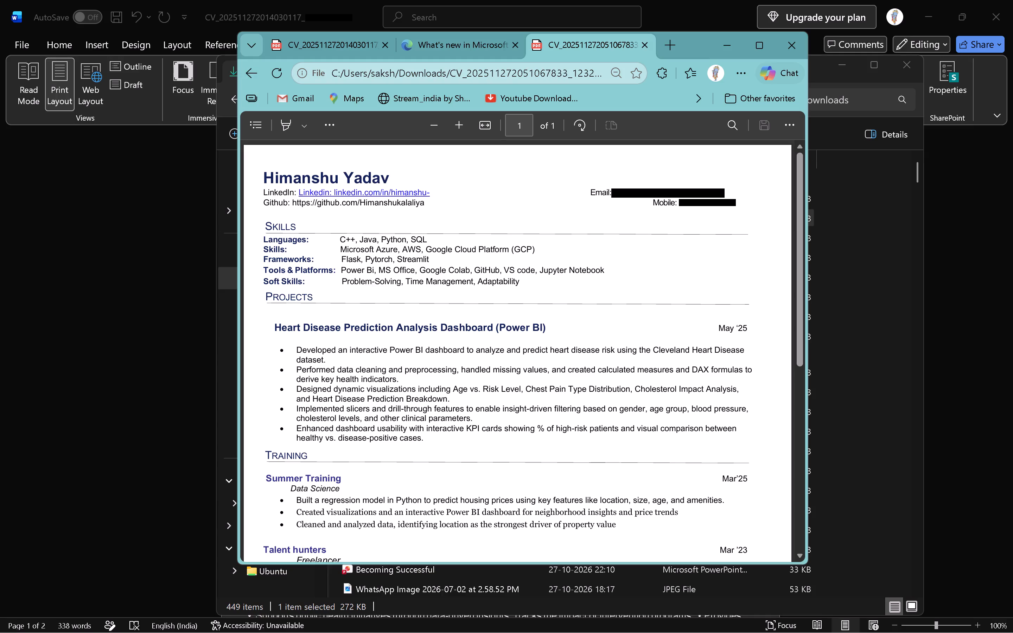
pyautogui.moveTo(427, 258); pyautogui.dragTo(342, 256)
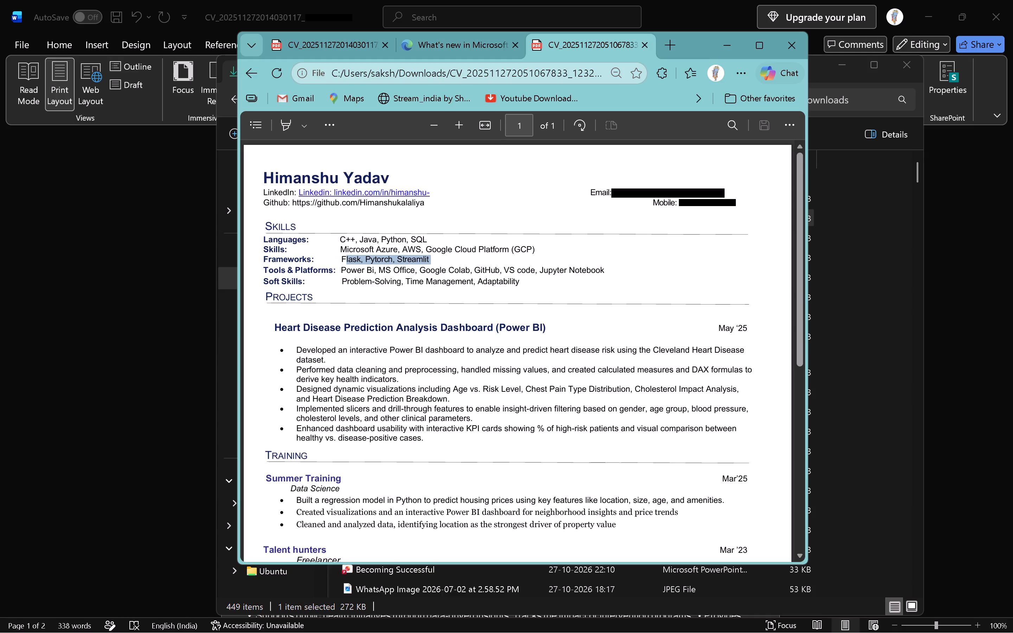
pyautogui.moveTo(342, 256); pyautogui.dragTo(337, 255)
pyautogui.hotkey('ctrl', 'c')
pyautogui.hotkey('ctrl', 'c')
pyautogui.hotkey('ctrl', 'c')
pyautogui.hotkey('ctrl', 'c')
# Back in the Word CV, add ", SQL" after JavaScript in the Languages line of Skills.
pyautogui.click(898, 217)
pyautogui.click(978, 236)
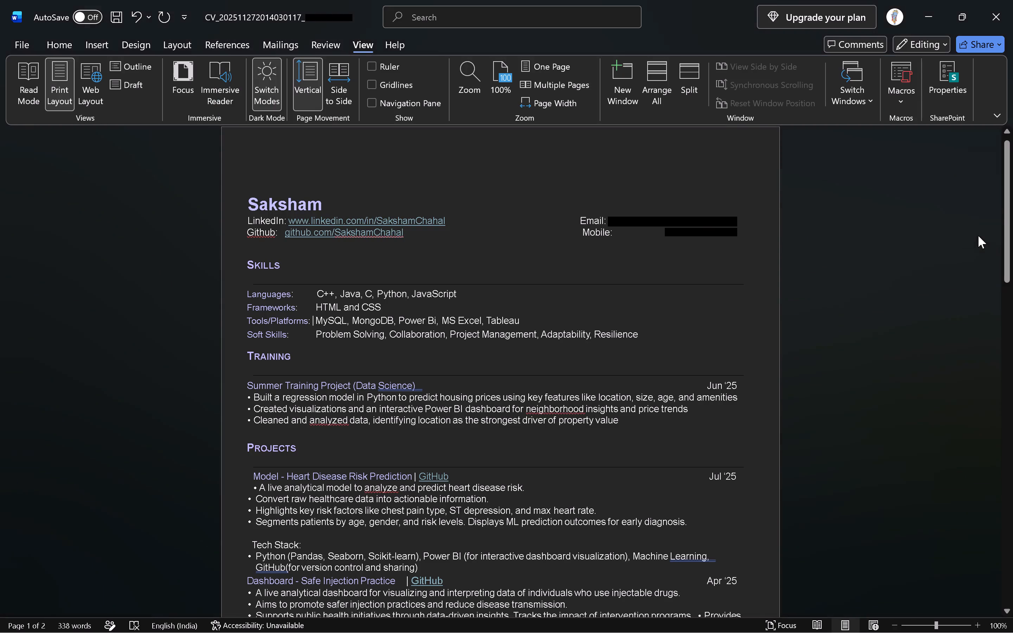
pyautogui.click(460, 297)
pyautogui.press('BackSpace')
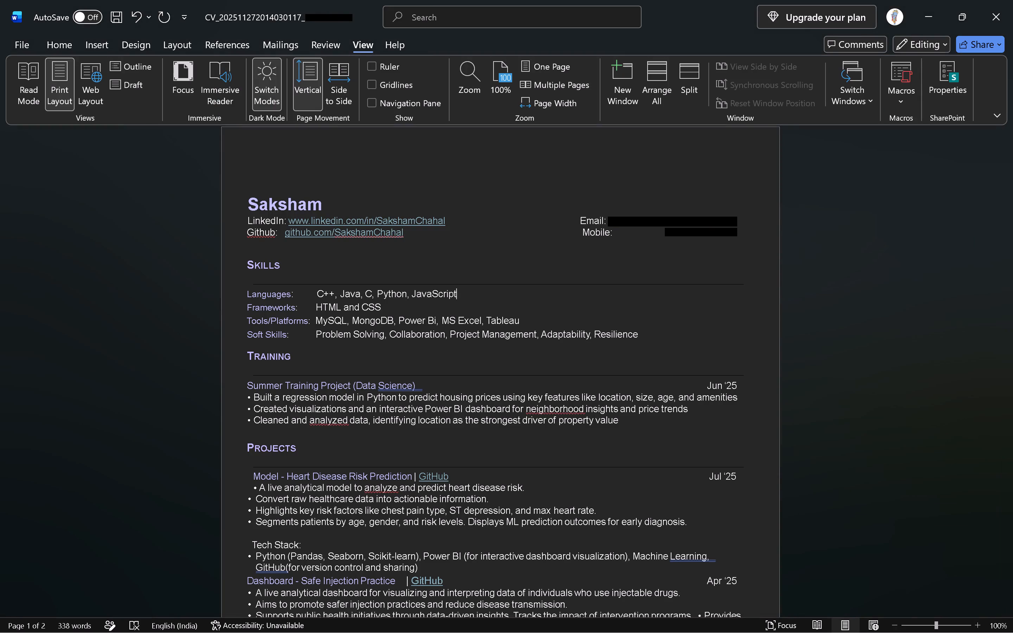
pyautogui.press(',')
pyautogui.press('space')
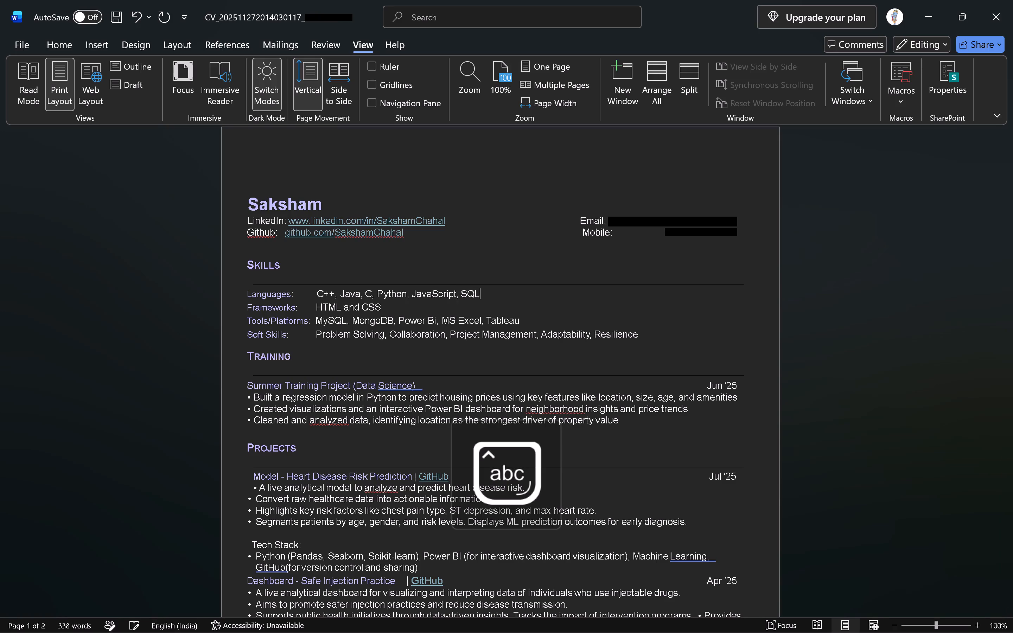
# Paste the copied "Flask, Pytorch, Streamlit" after CSS in the Frameworks line, separated by a comma and a space.
pyautogui.click(418, 306)
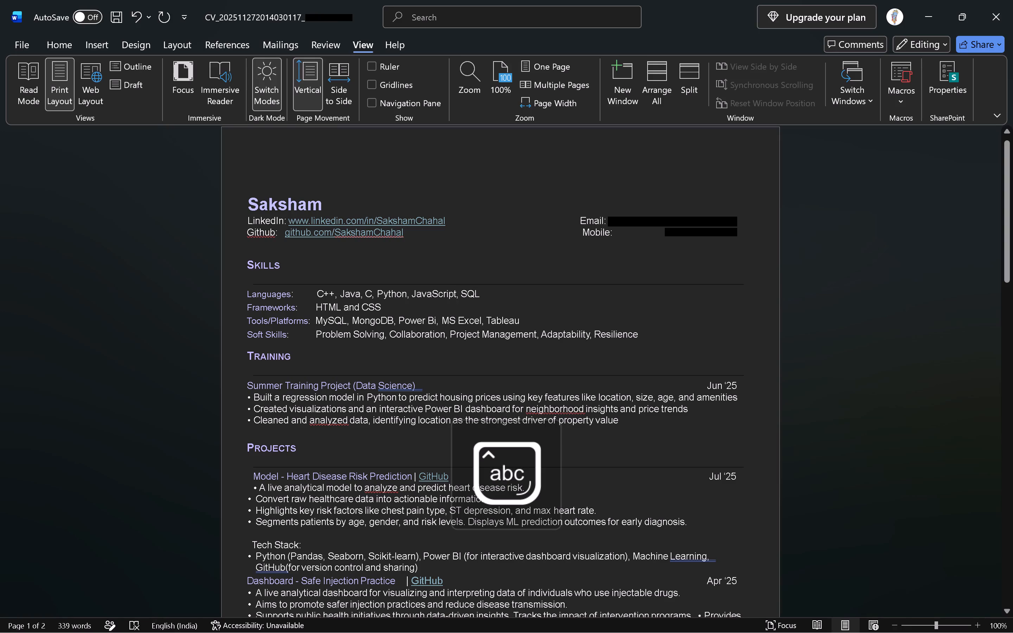
pyautogui.press('BackSpace')
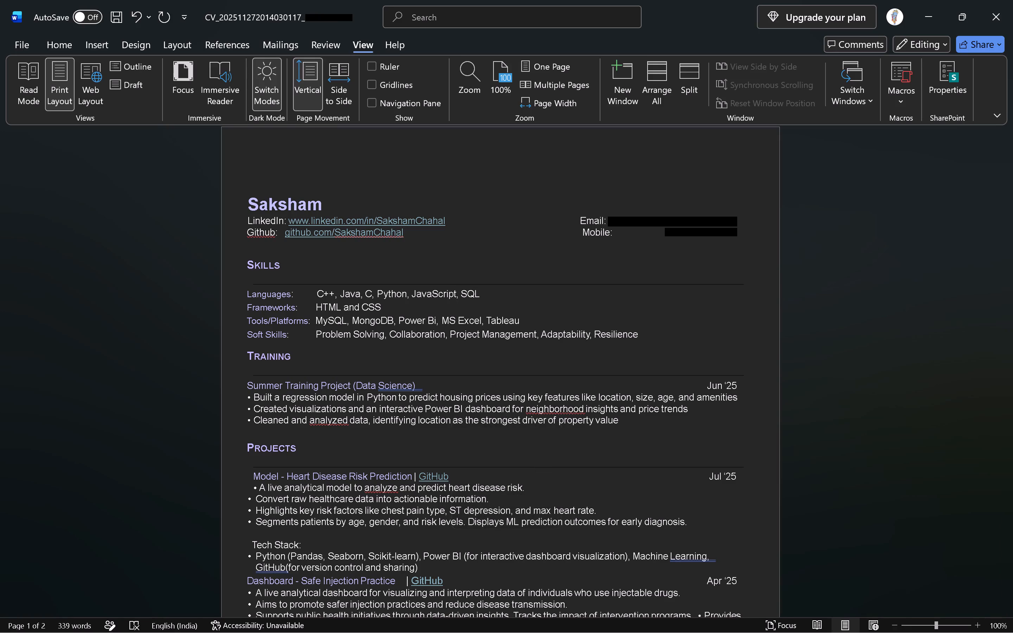
pyautogui.hotkey('ctrl', 'v')
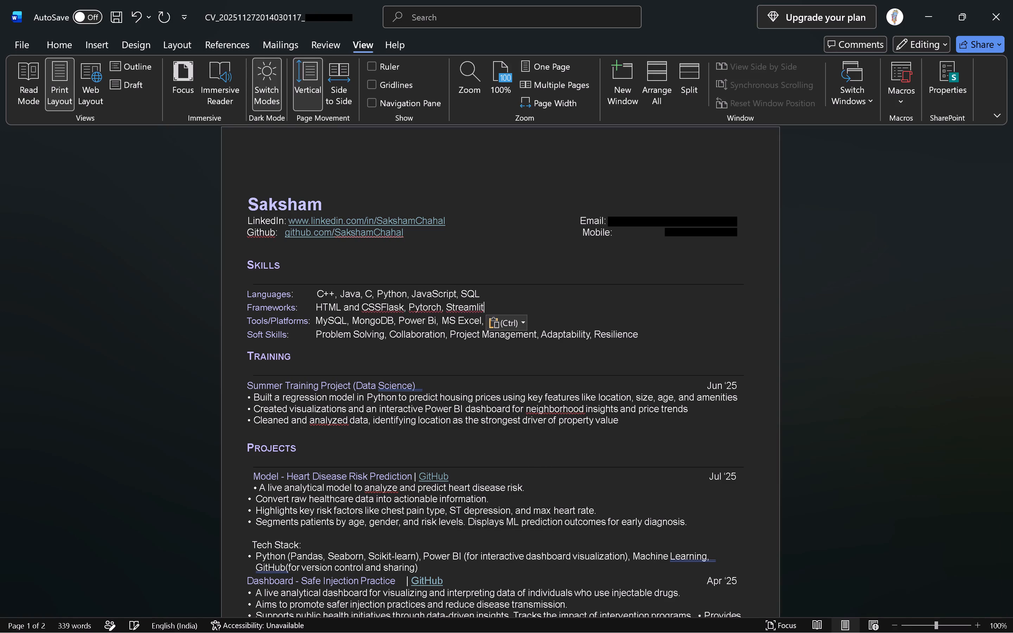
pyautogui.click(383, 307)
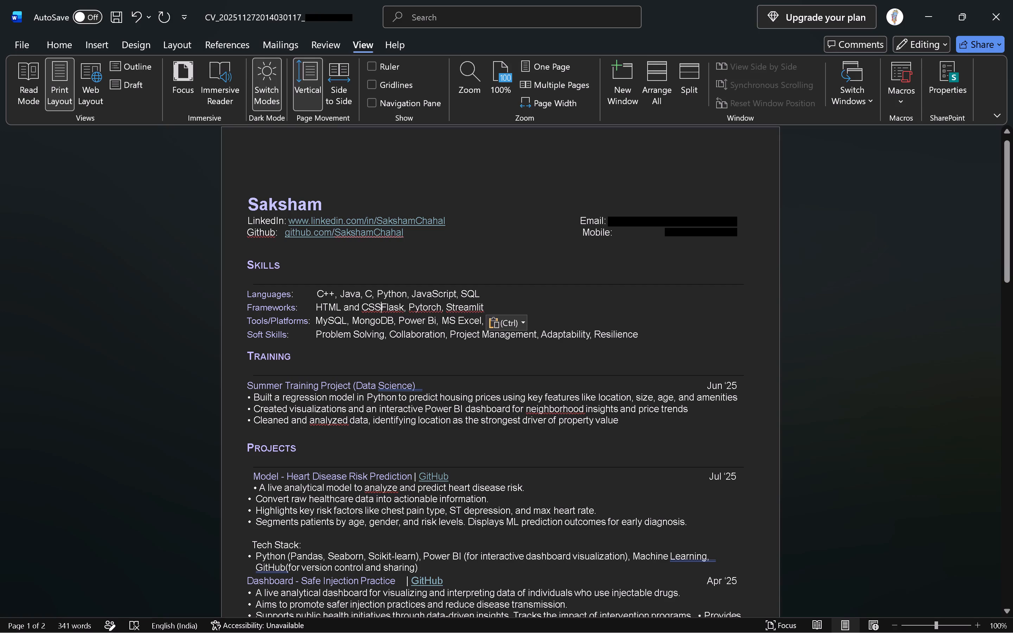
pyautogui.press('space')
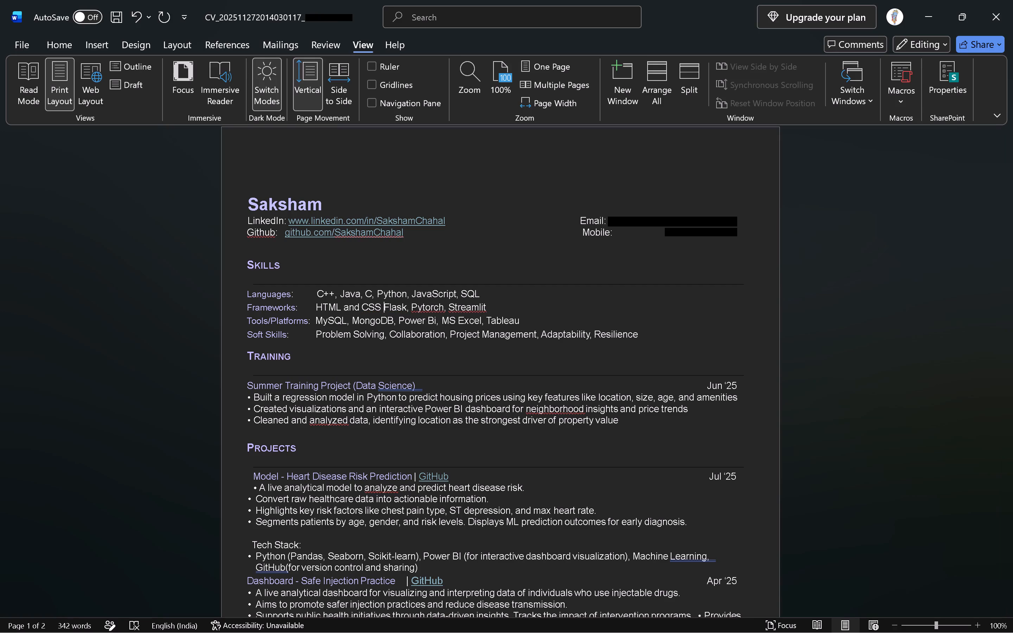
pyautogui.press('BackSpace')
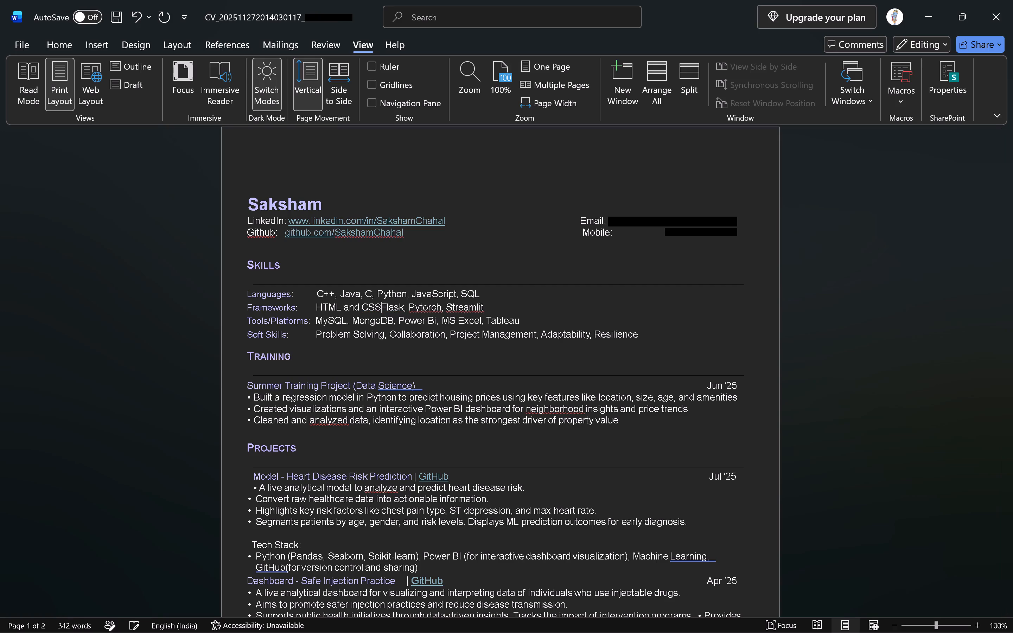
pyautogui.write(',')
pyautogui.press('space')
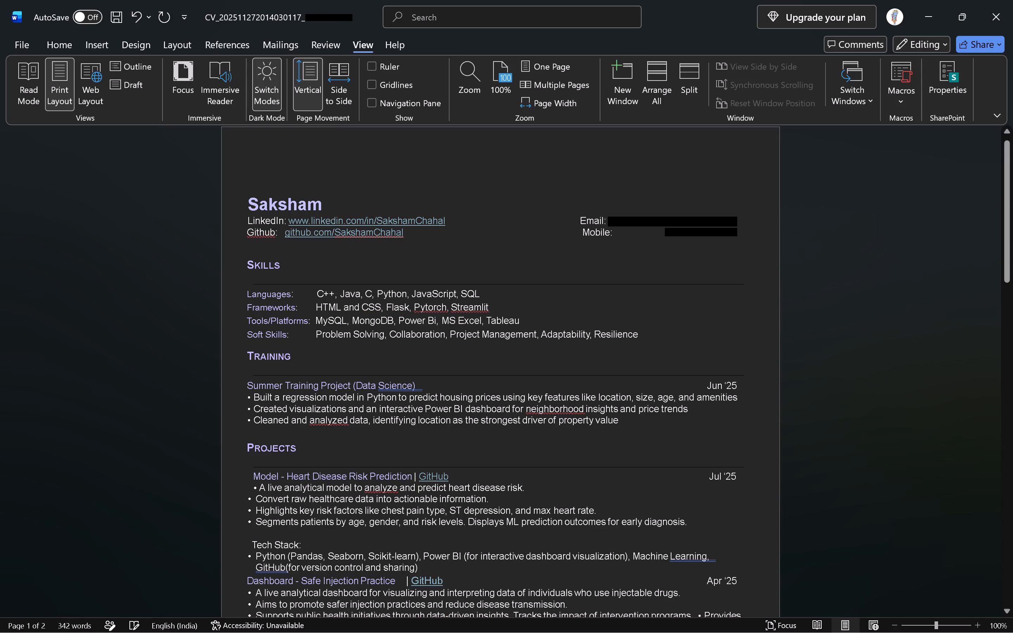
# In the Frameworks line, replace the word "and" between HTML and CSS with a comma.
pyautogui.click(359, 307)
pyautogui.press('BackSpace')
pyautogui.press('BackSpace')
pyautogui.press('BackSpace')
pyautogui.press('BackSpace')
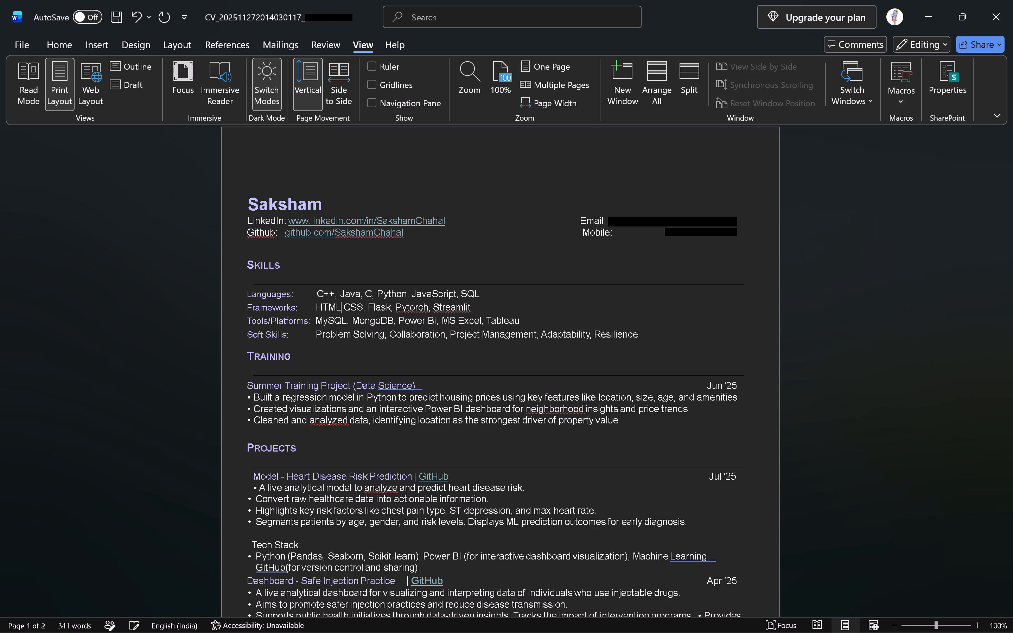
pyautogui.press(',')
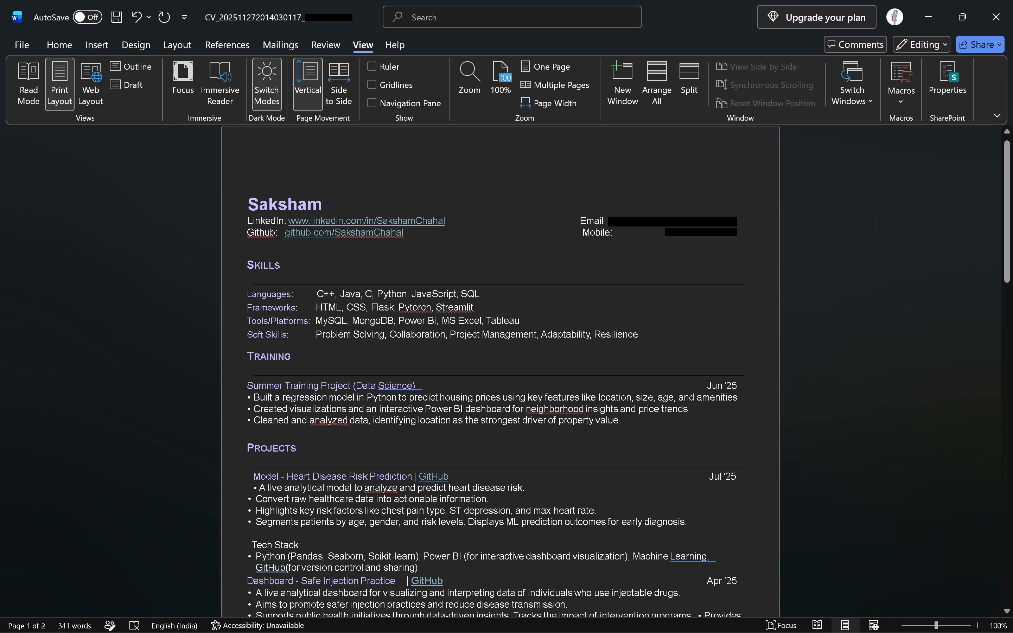
pyautogui.click(420, 303)
# Copy the Tools & Platforms entries "Power Bi, MS Office, Google Colab, GitHub, VS code, Jupyter Notebook" from the other candidate's CV in Edge.
pyautogui.scroll(-1, 496, 347)
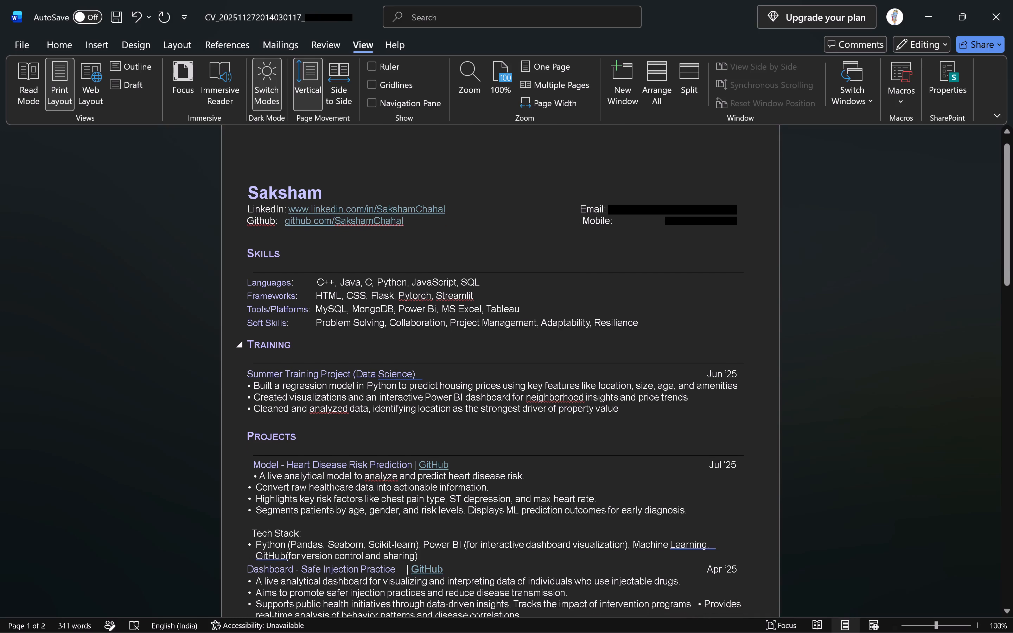
pyautogui.scroll(-1, 496, 347)
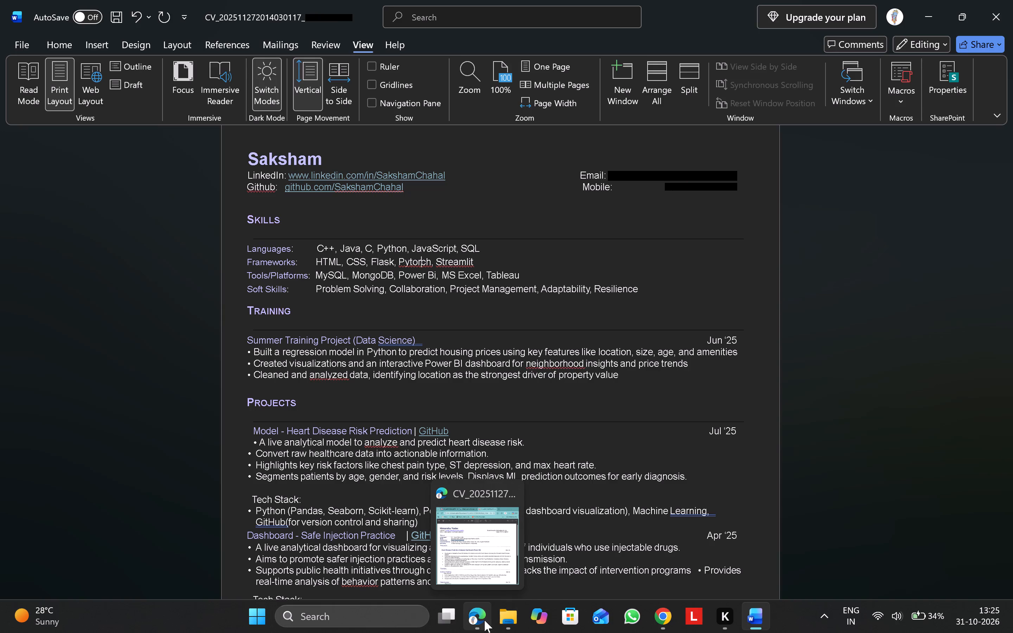
pyautogui.click(484, 620)
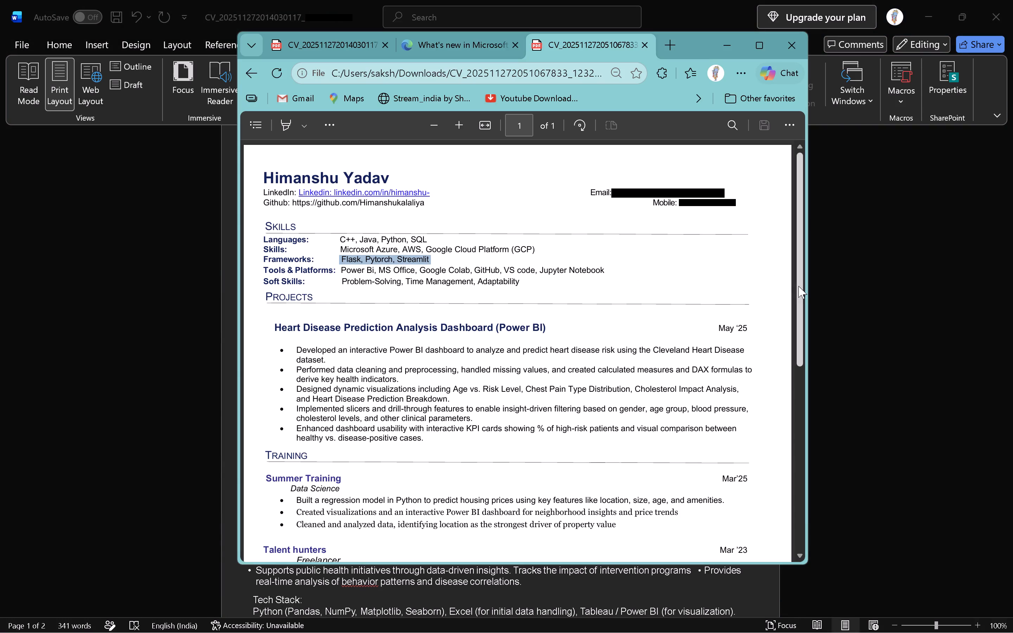
pyautogui.click(843, 296)
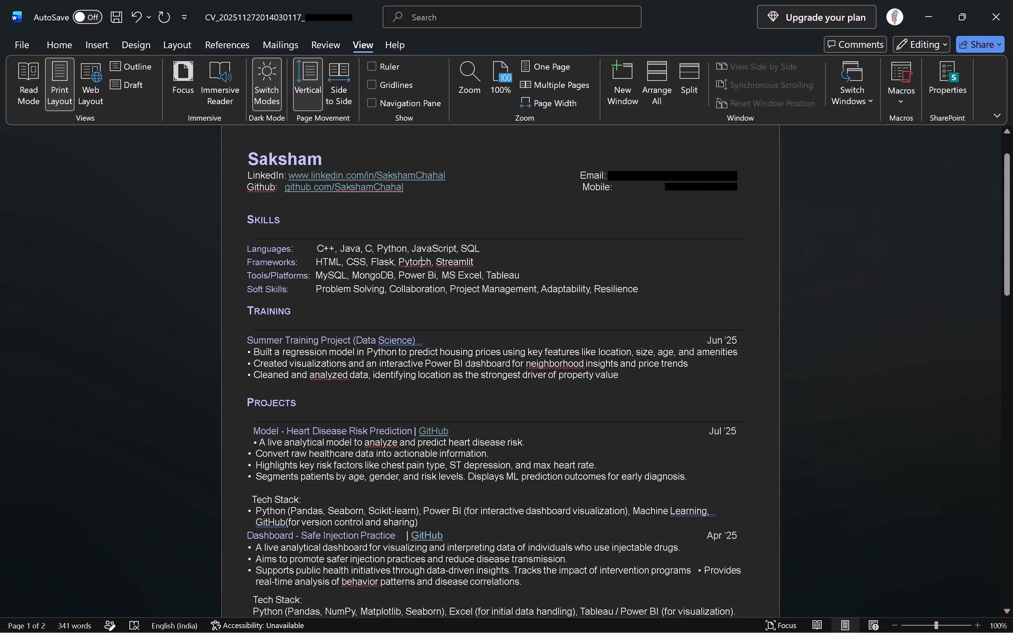
pyautogui.click(485, 625)
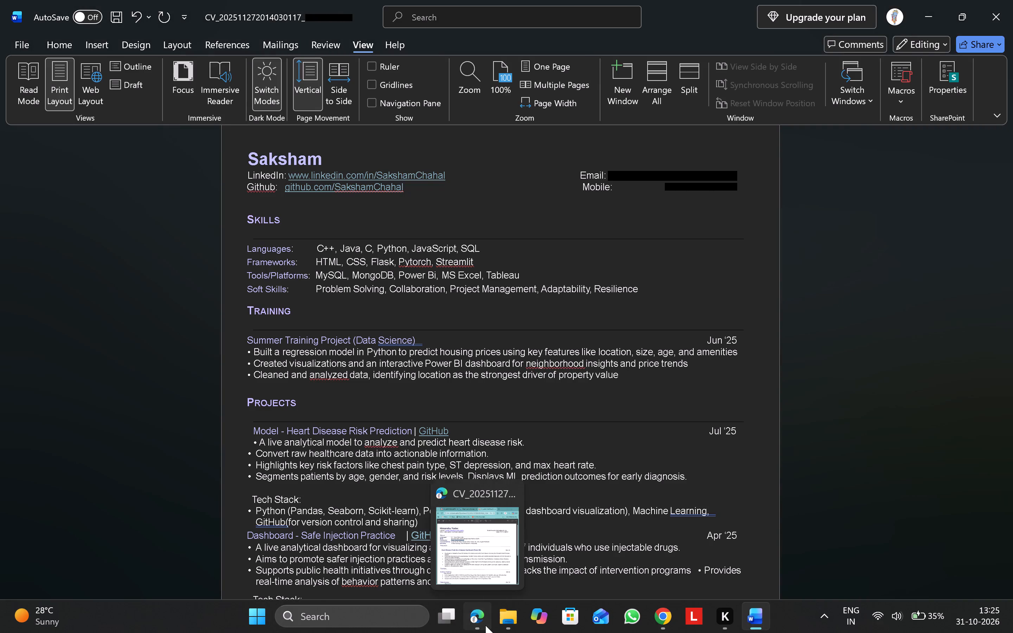
pyautogui.click(608, 269)
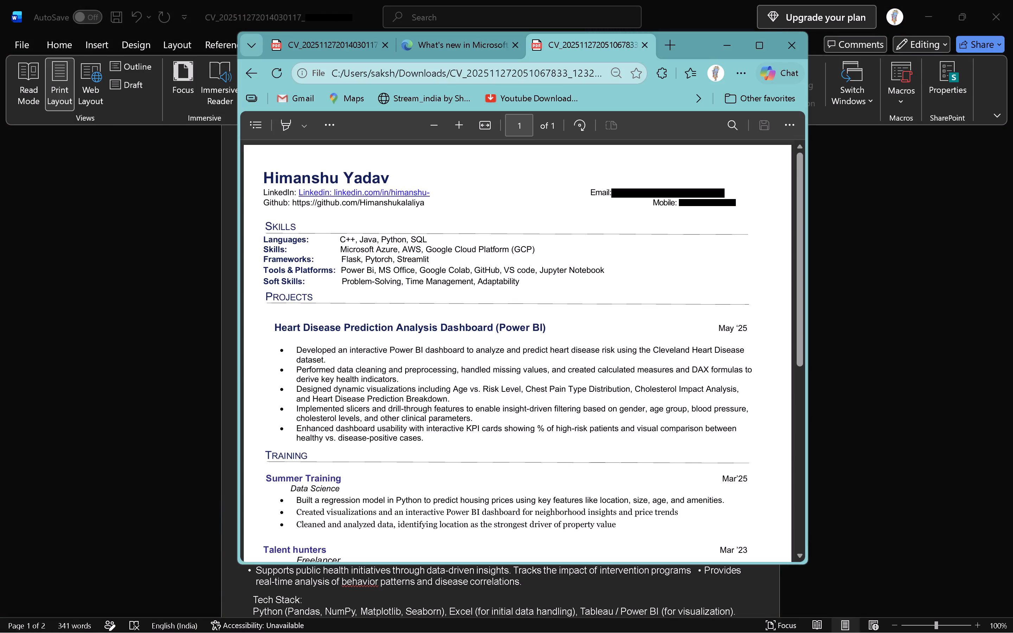
pyautogui.moveTo(606, 270); pyautogui.dragTo(345, 270)
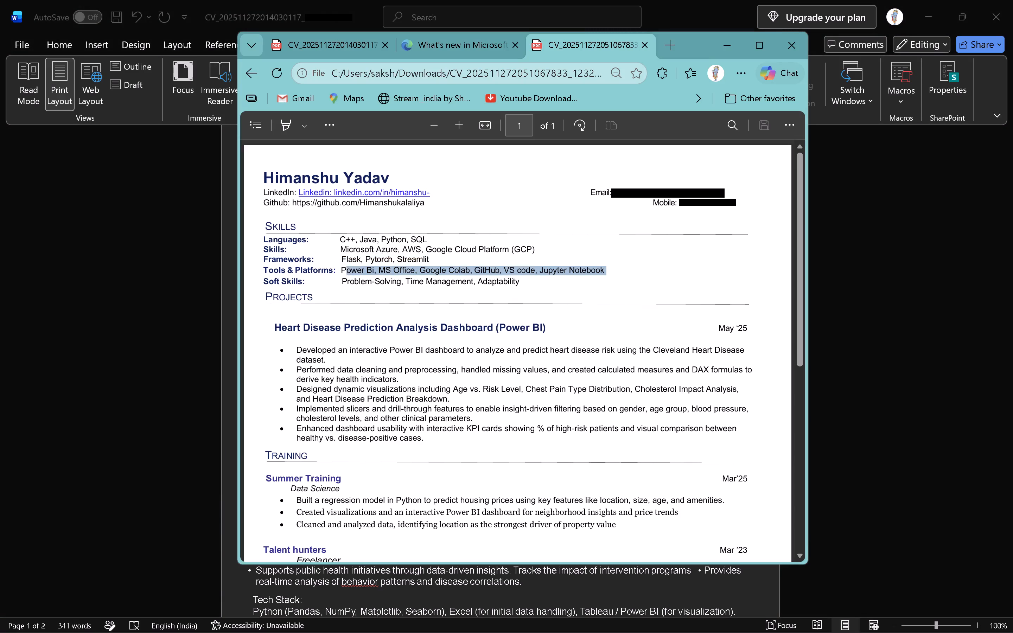
pyautogui.moveTo(345, 270); pyautogui.dragTo(338, 273)
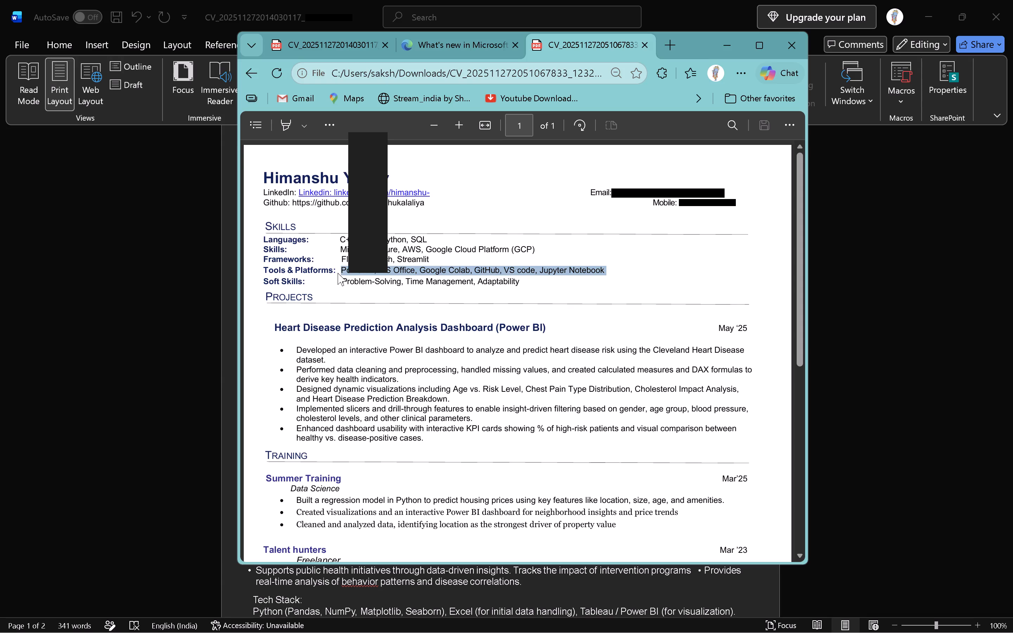
pyautogui.hotkey('ctrl', 'c')
pyautogui.hotkey('ctrl', 'c')
pyautogui.hotkey('ctrl', 'c')
pyautogui.hotkey('ctrl', 'c')
pyautogui.hotkey('ctrl', 'c')
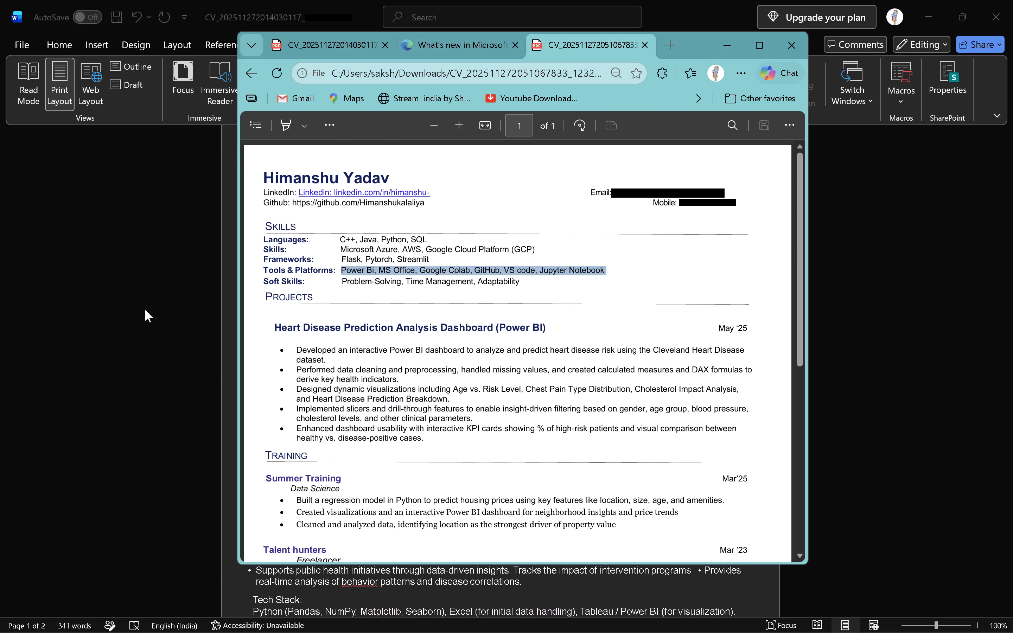
# Paste the copied entries after Tableau in the Word CV's Tools/Platforms line, separated by a comma and a space.
pyautogui.click(143, 312)
pyautogui.click(518, 274)
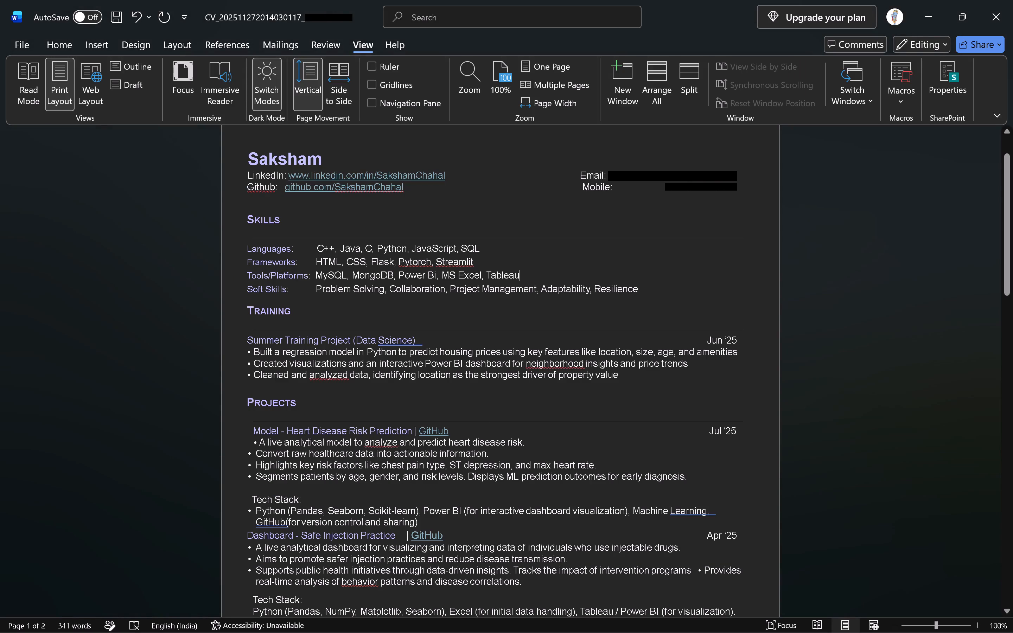
pyautogui.hotkey('ctrl', 'v')
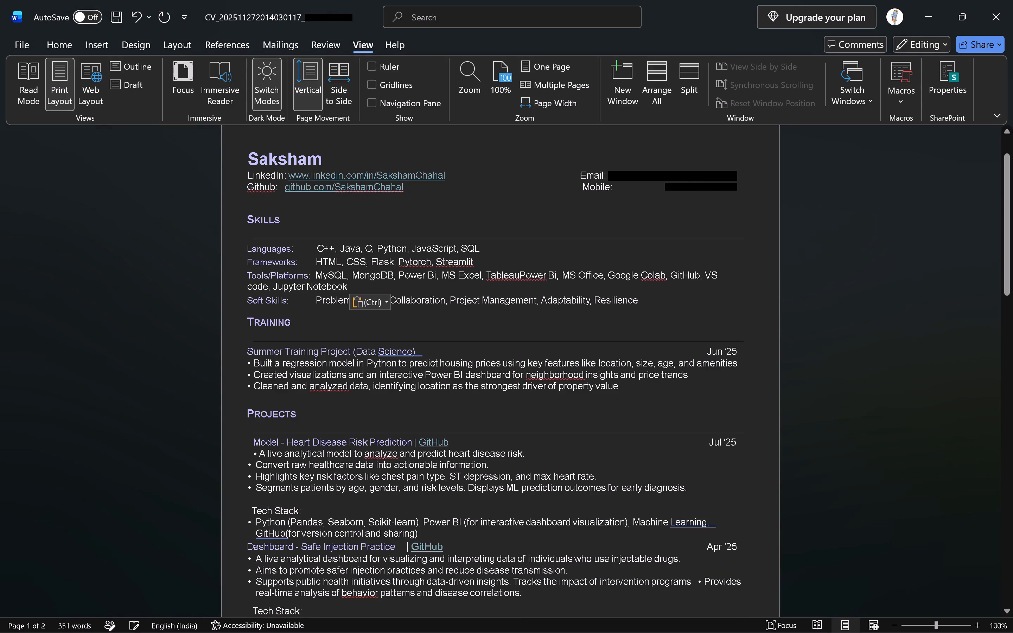
pyautogui.click(520, 274)
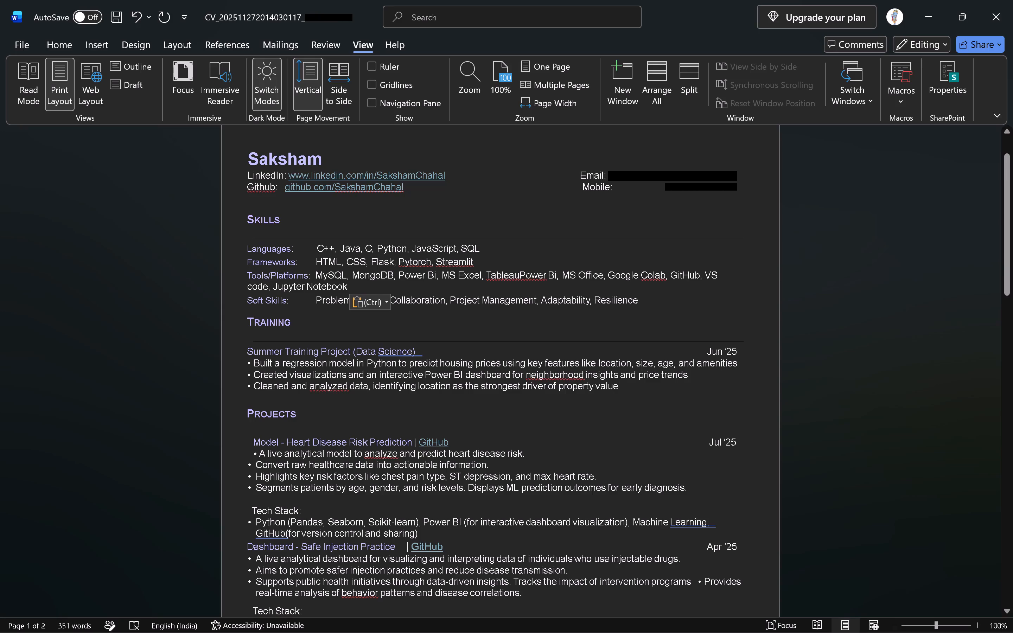
pyautogui.write(',')
pyautogui.press('space')
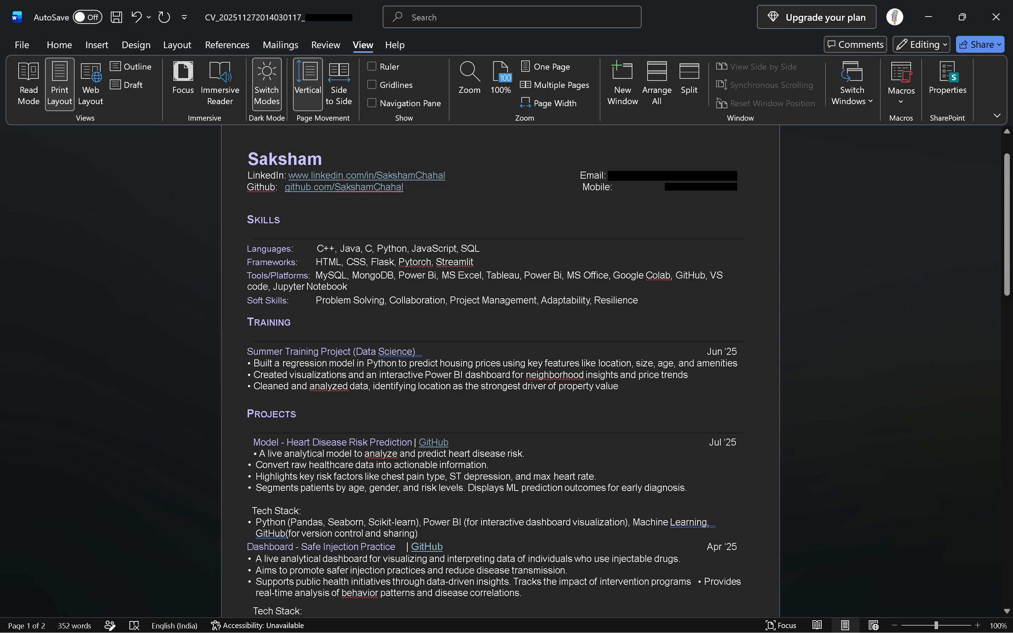
# Delete the "Google Colab" entry from the Tools/Platforms line.
pyautogui.click(672, 274)
pyautogui.press('BackSpace')
pyautogui.press('BackSpace')
pyautogui.press('BackSpace')
pyautogui.press('BackSpace')
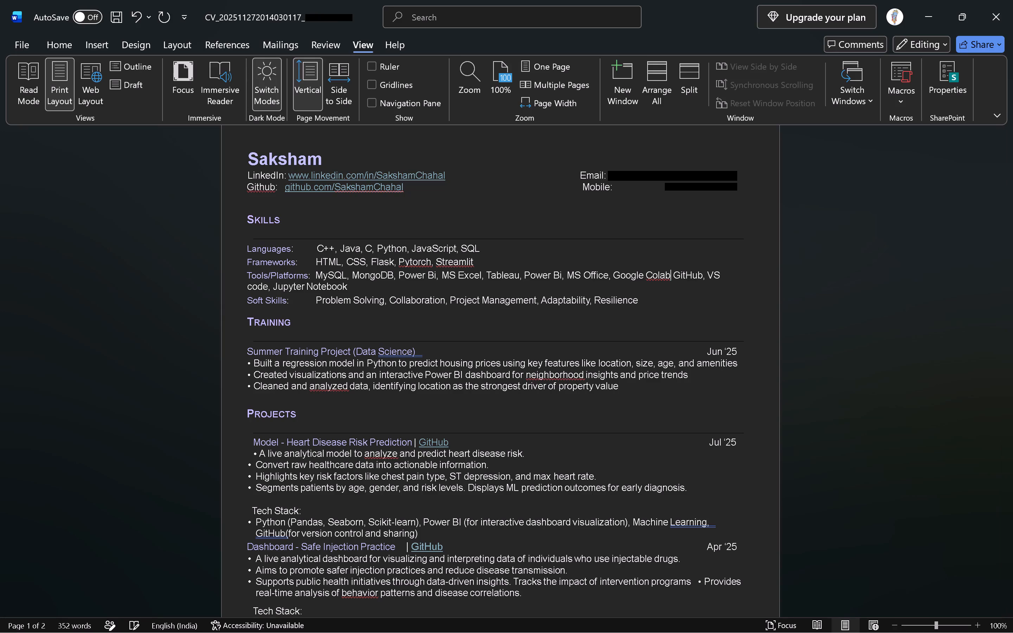
pyautogui.press('BackSpace')
pyautogui.press('BackSpace')
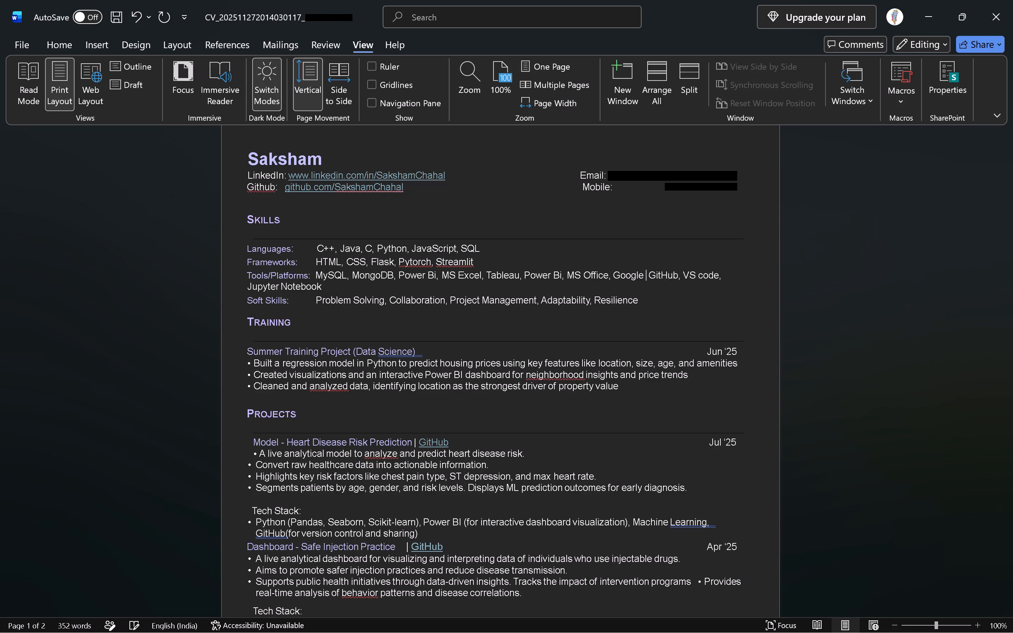
pyautogui.press('BackSpace')
pyautogui.press('BackSpace')
pyautogui.press('BackSpace')
pyautogui.press('BackSpace')
pyautogui.press('BackSpace')
pyautogui.press('BackSpace')
pyautogui.press('BackSpace')
pyautogui.press('BackSpace')
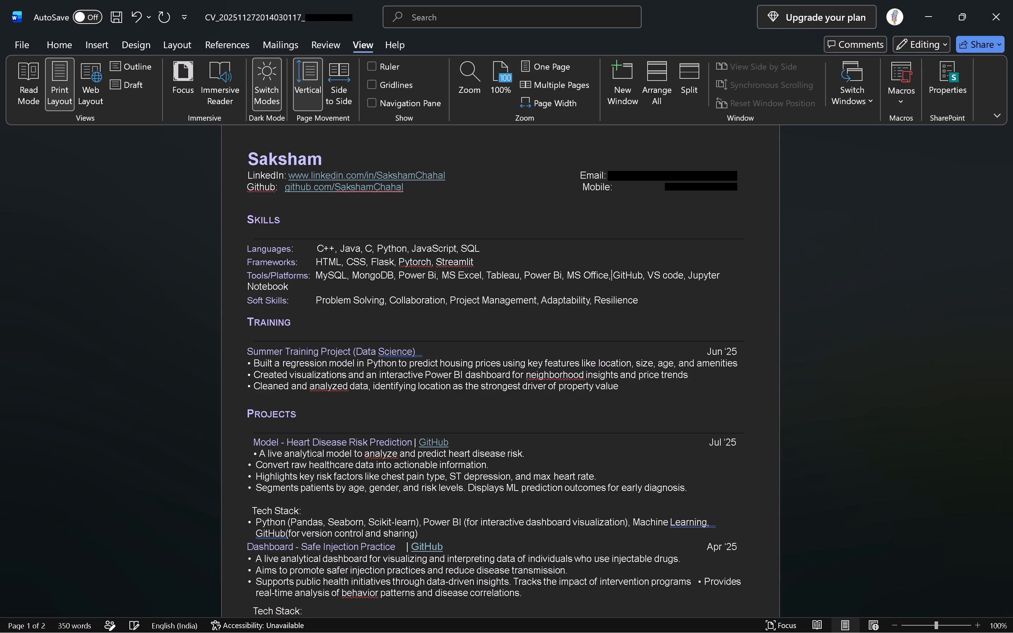
# Delete the duplicate "Power Bi" entry after Tableau in the Tools/Platforms line.
pyautogui.click(564, 275)
pyautogui.press('BackSpace')
pyautogui.press('BackSpace')
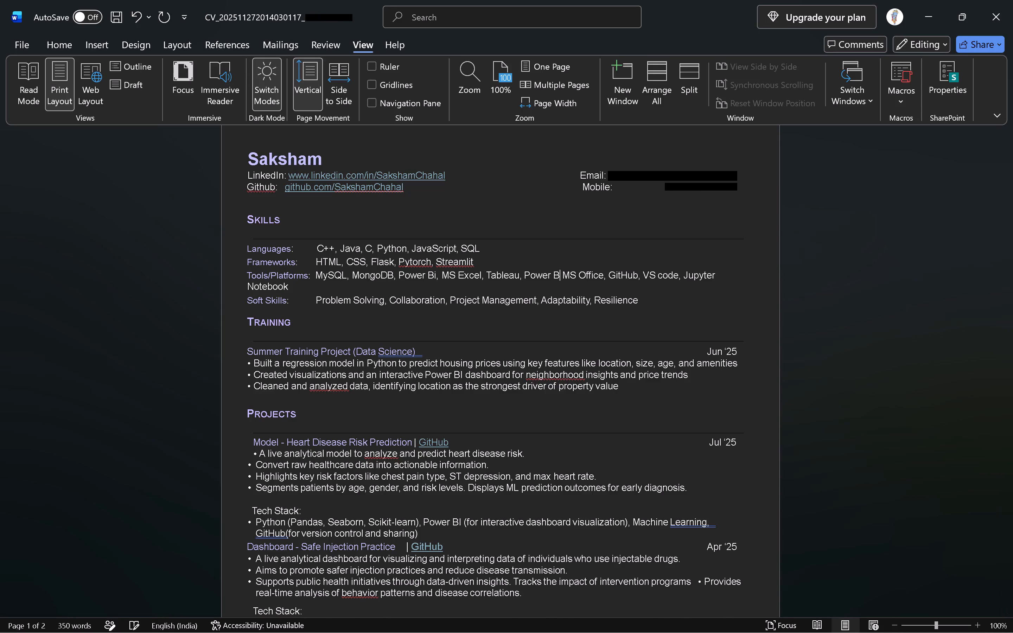
pyautogui.press('BackSpace')
pyautogui.press('BackSpace')
pyautogui.press('BackSpace')
pyautogui.press('BackSpace')
pyautogui.press('BackSpace')
pyautogui.press('BackSpace')
pyautogui.press('BackSpace')
pyautogui.press('BackSpace')
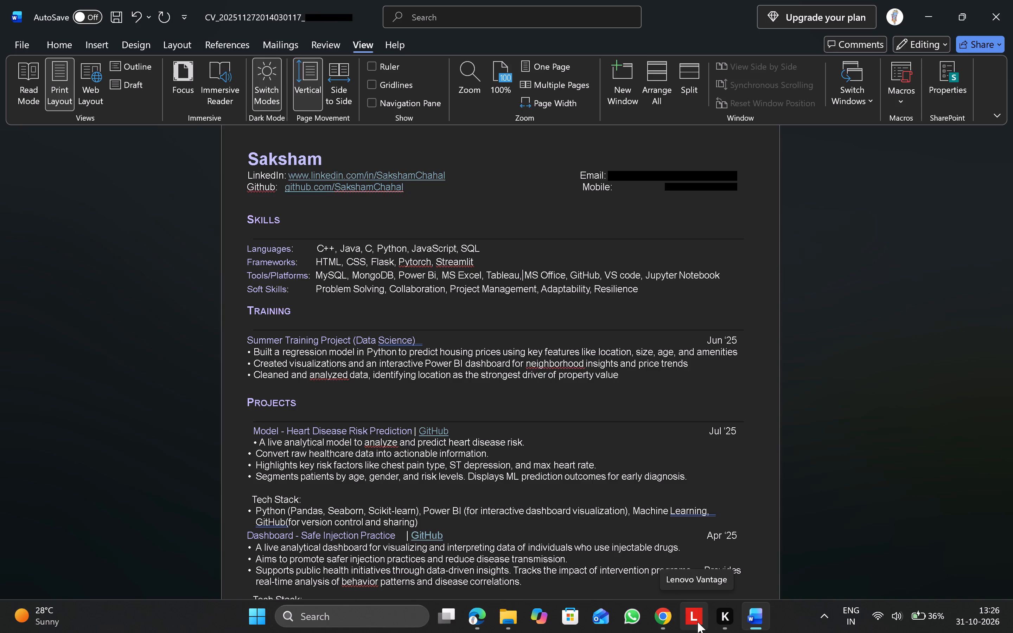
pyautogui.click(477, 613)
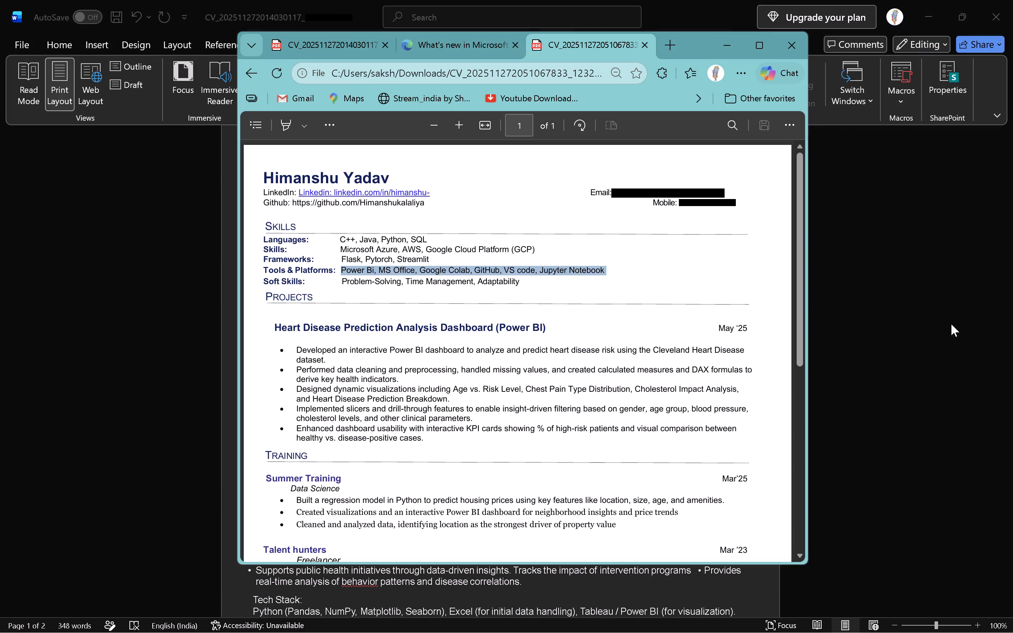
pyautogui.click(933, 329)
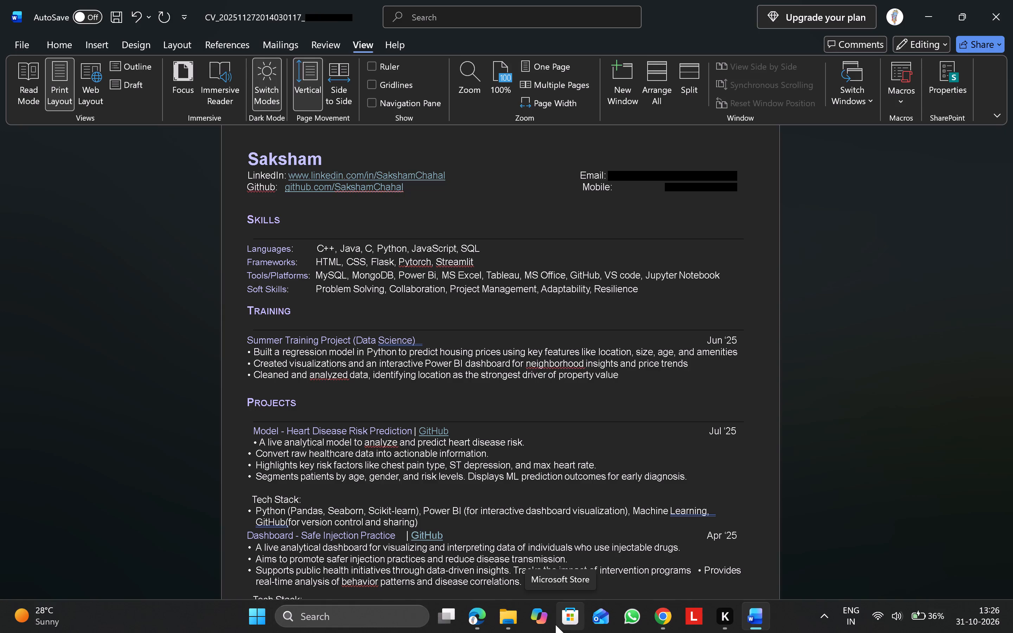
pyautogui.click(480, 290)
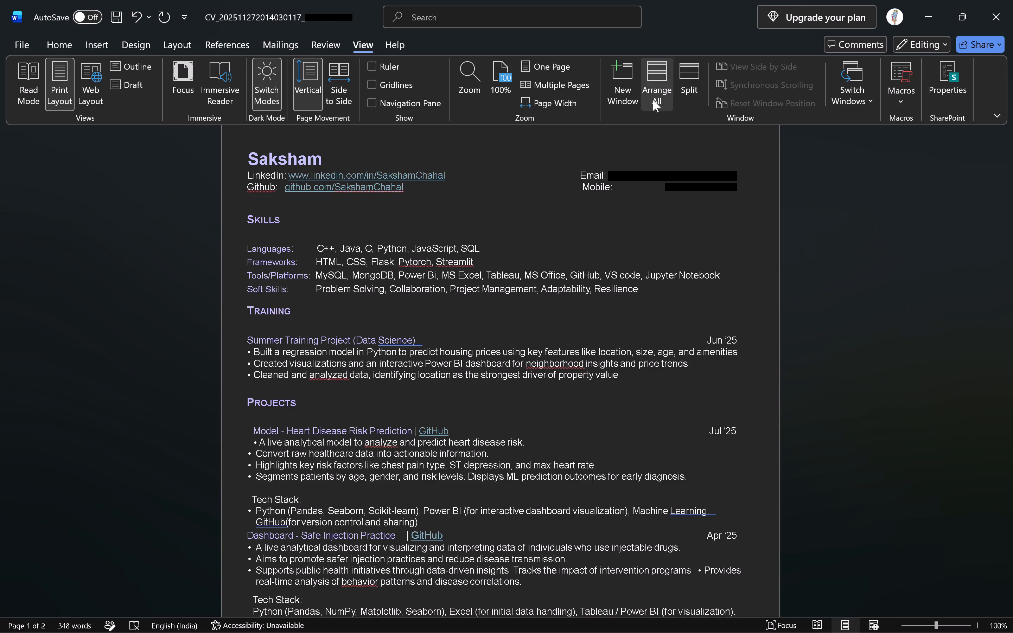
# Align the Mobile line with the Email line above by removing one space before "Mobile" and adding one before the number.
pyautogui.click(582, 186)
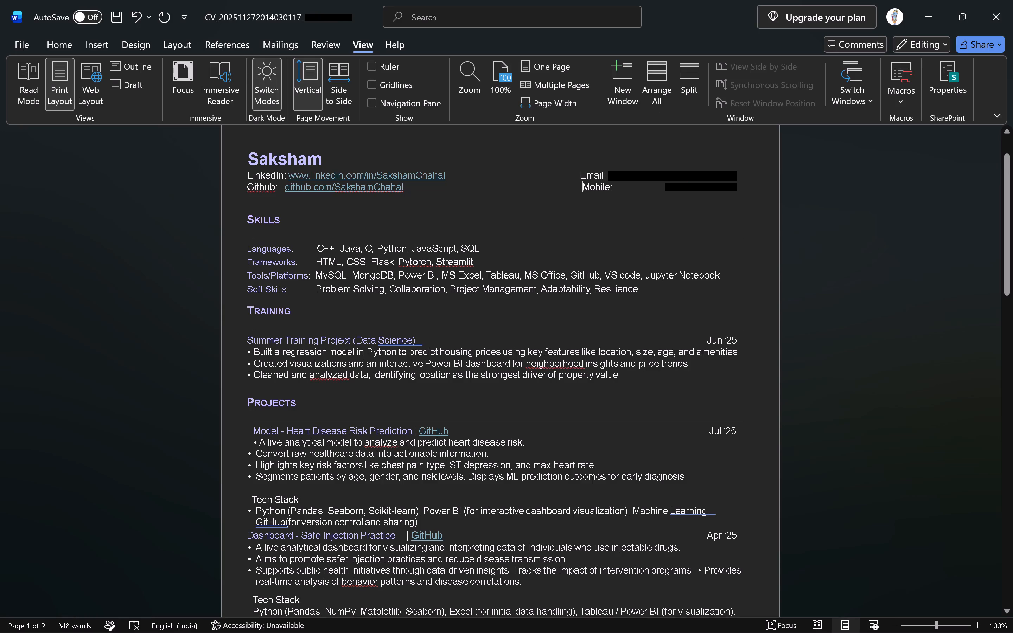
pyautogui.click(582, 188)
pyautogui.press('BackSpace')
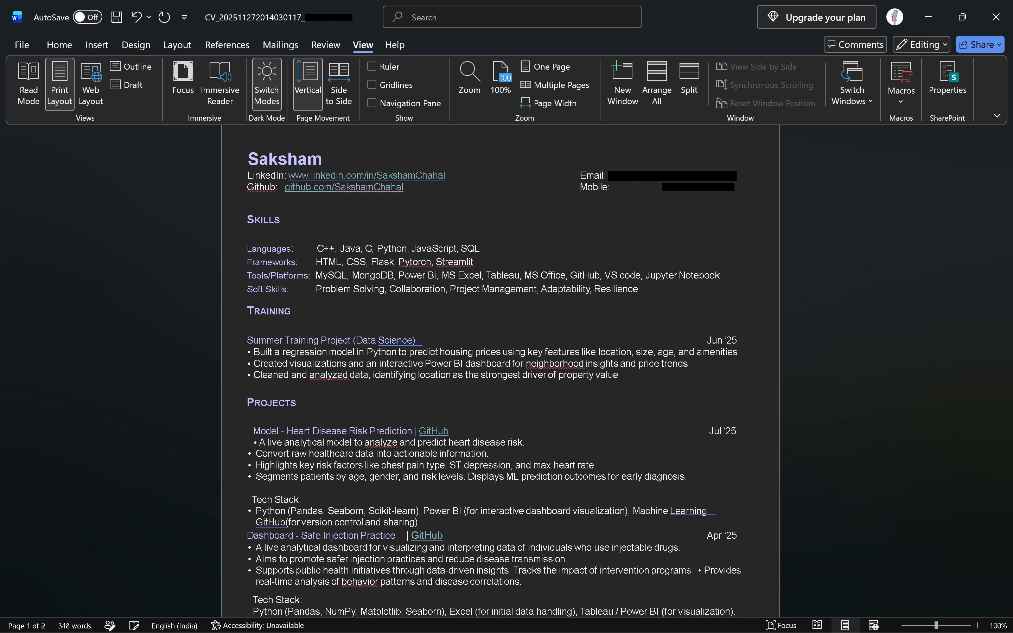
pyautogui.click(659, 188)
pyautogui.press('space')
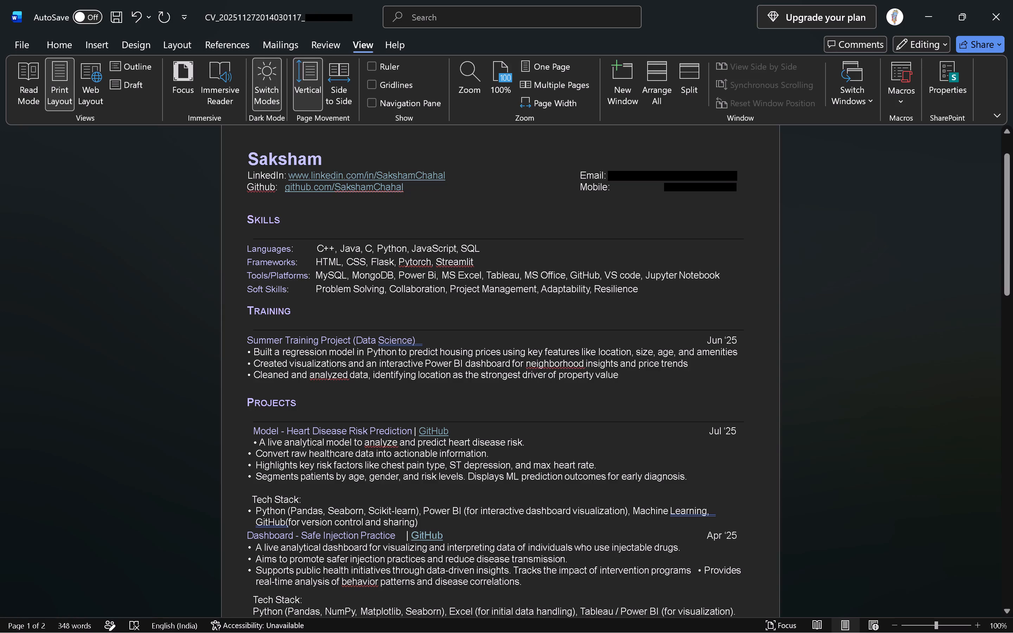
# Review the Word CV from Projects to Education, and compare its layout with the original PDF in Chrome.
pyautogui.scroll(-1, 616, 350)
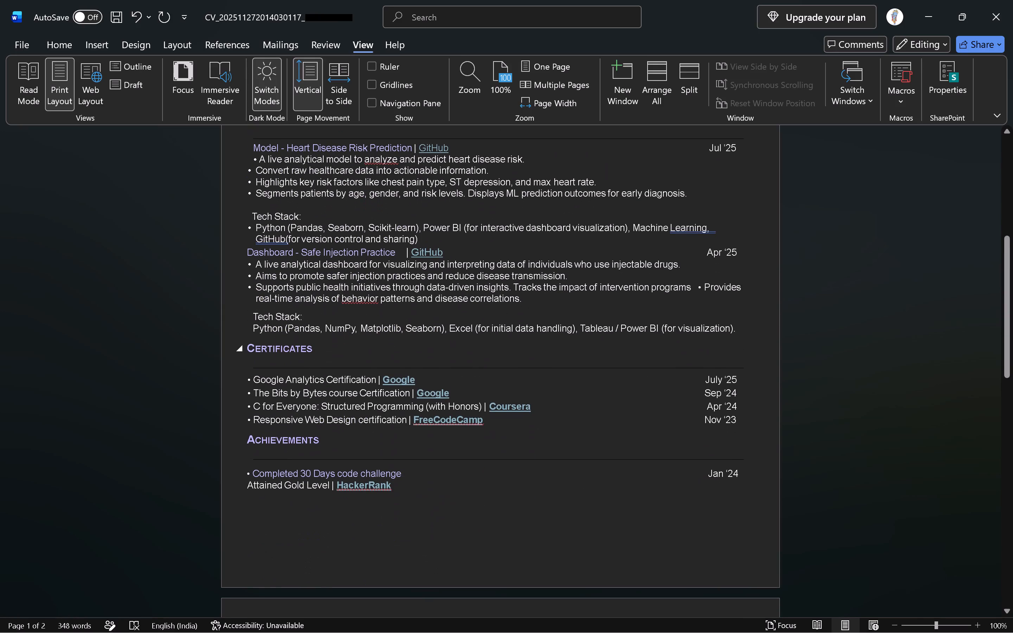
pyautogui.scroll(-3, 616, 350)
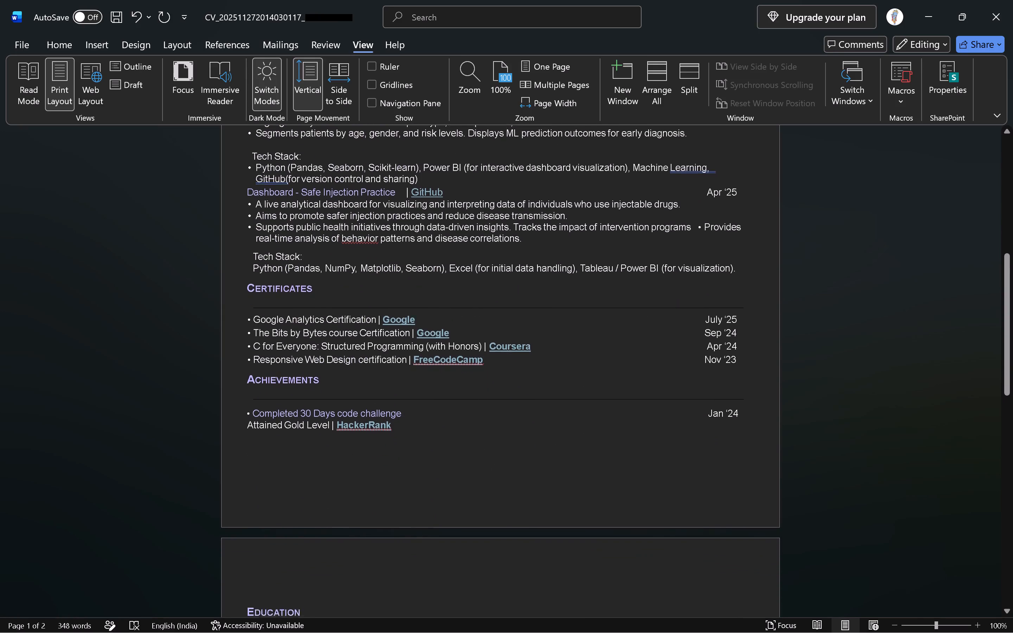
pyautogui.scroll(-1, 616, 350)
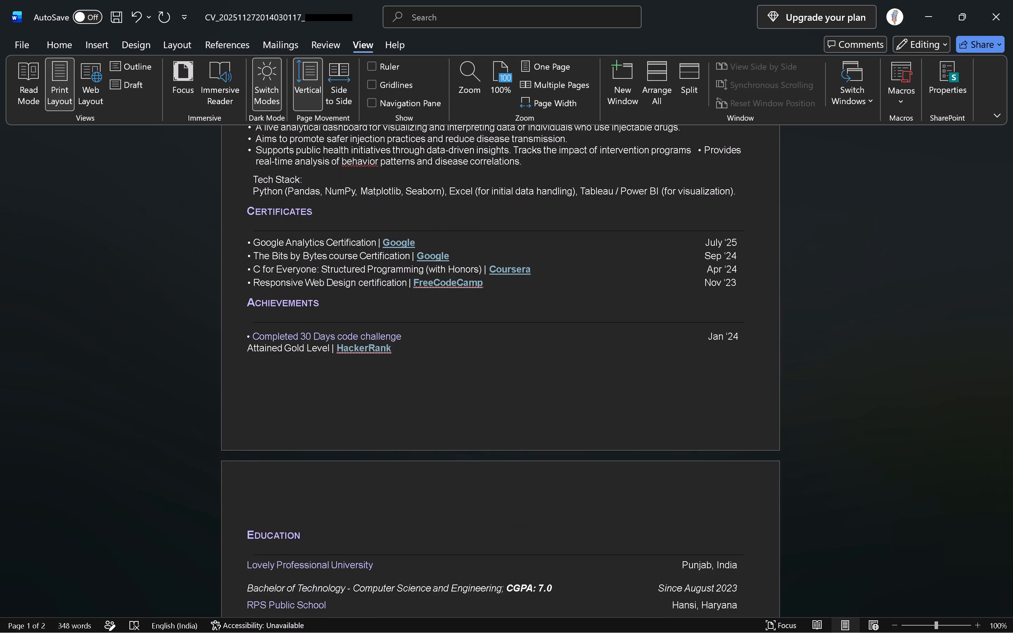
pyautogui.scroll(-1, 616, 350)
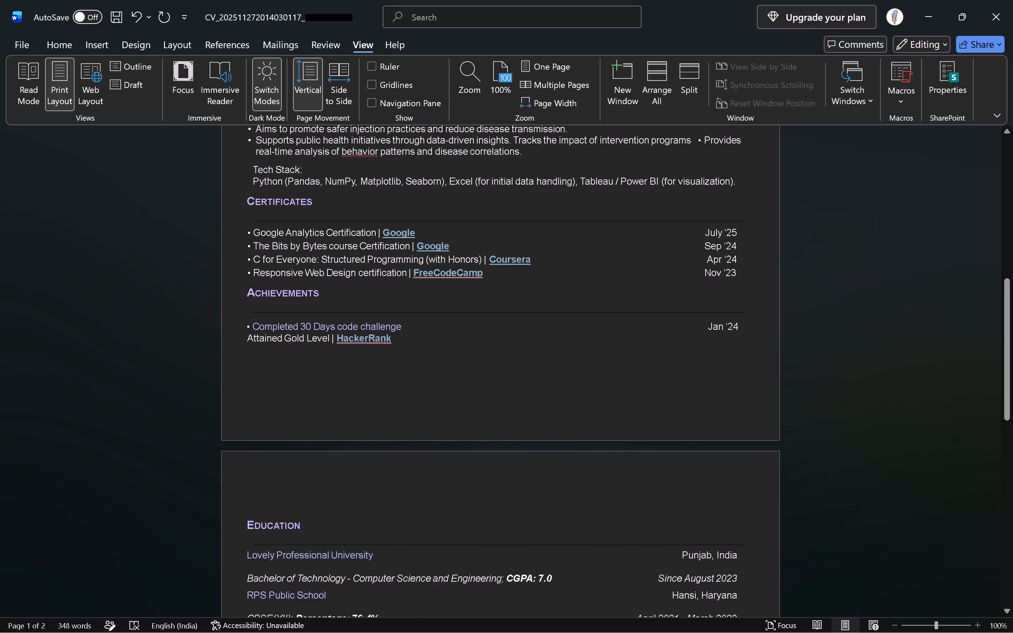
pyautogui.scroll(-2, 616, 350)
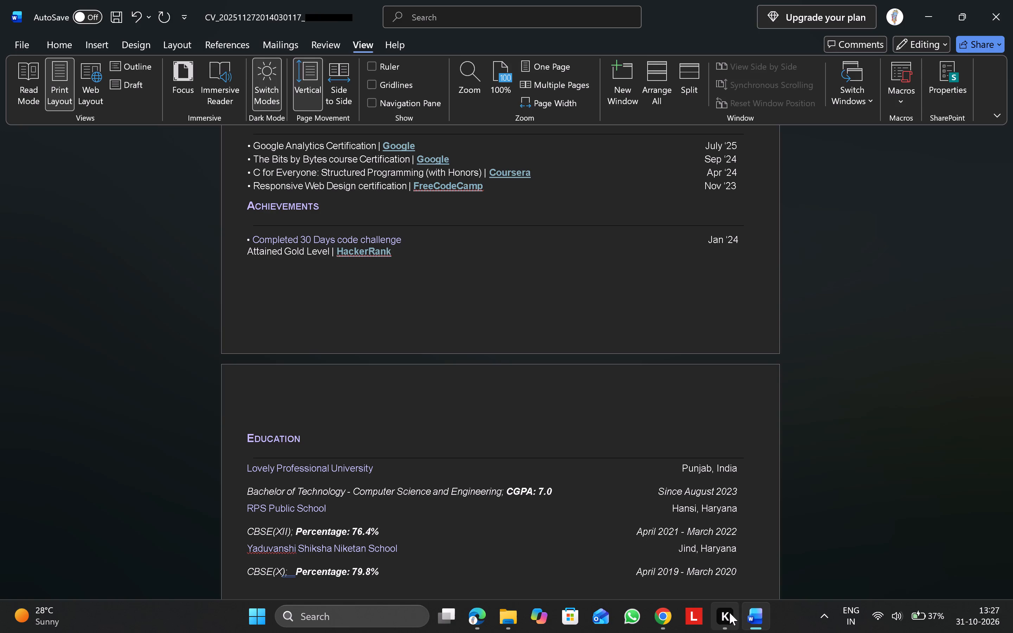
pyautogui.click(661, 622)
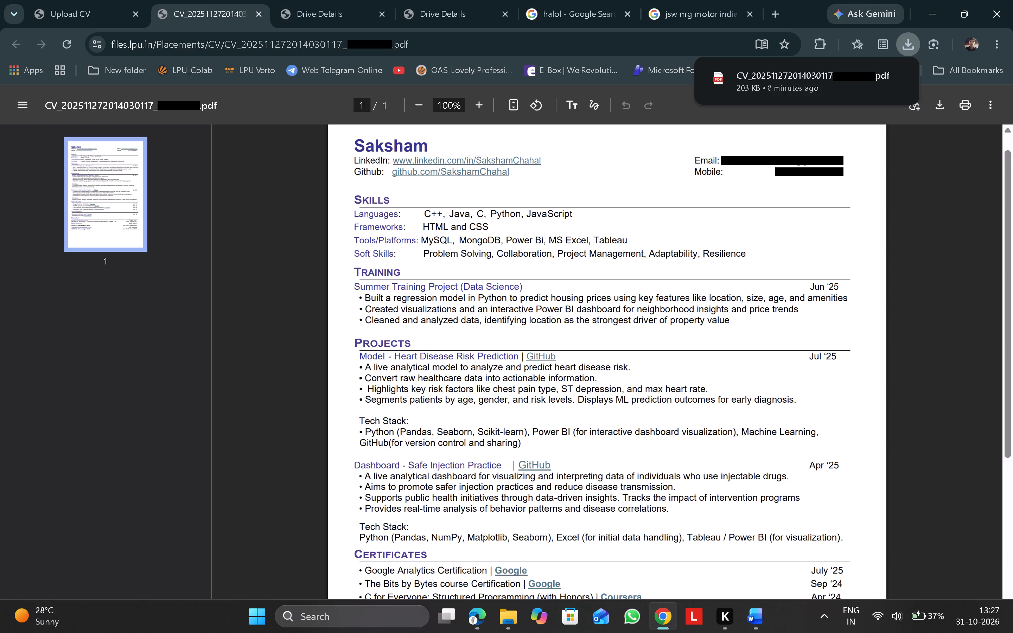
pyautogui.scroll(-4, 532, 501)
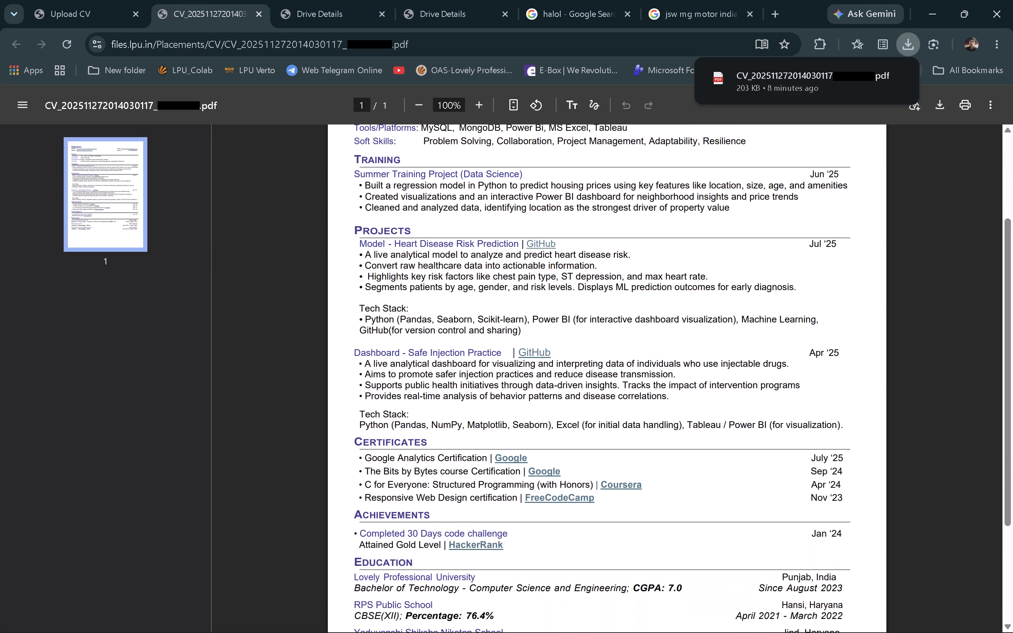
pyautogui.scroll(-1, 532, 501)
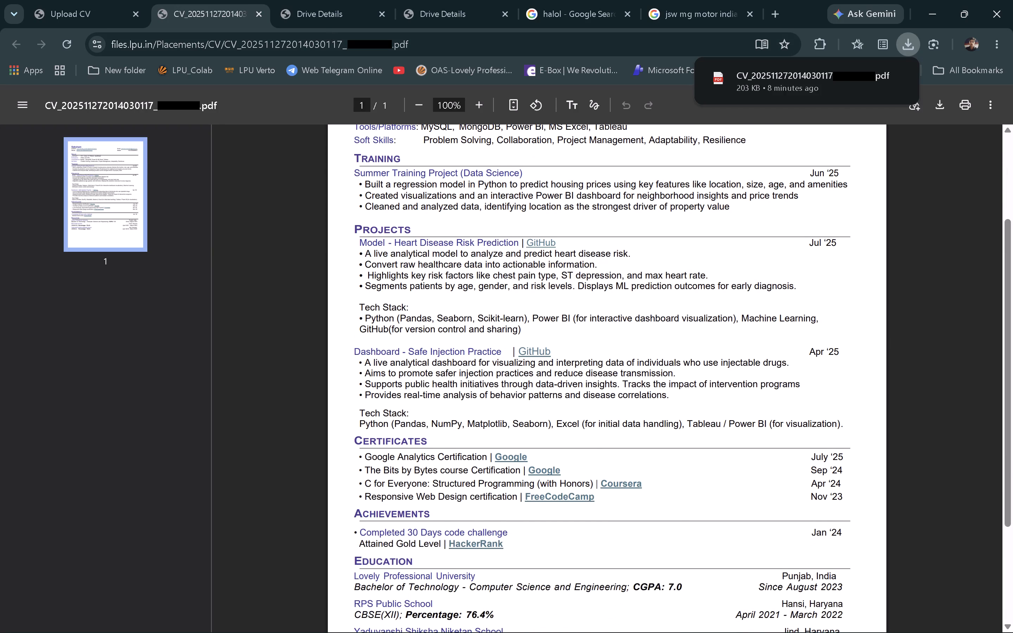
pyautogui.scroll(2, 448, 291)
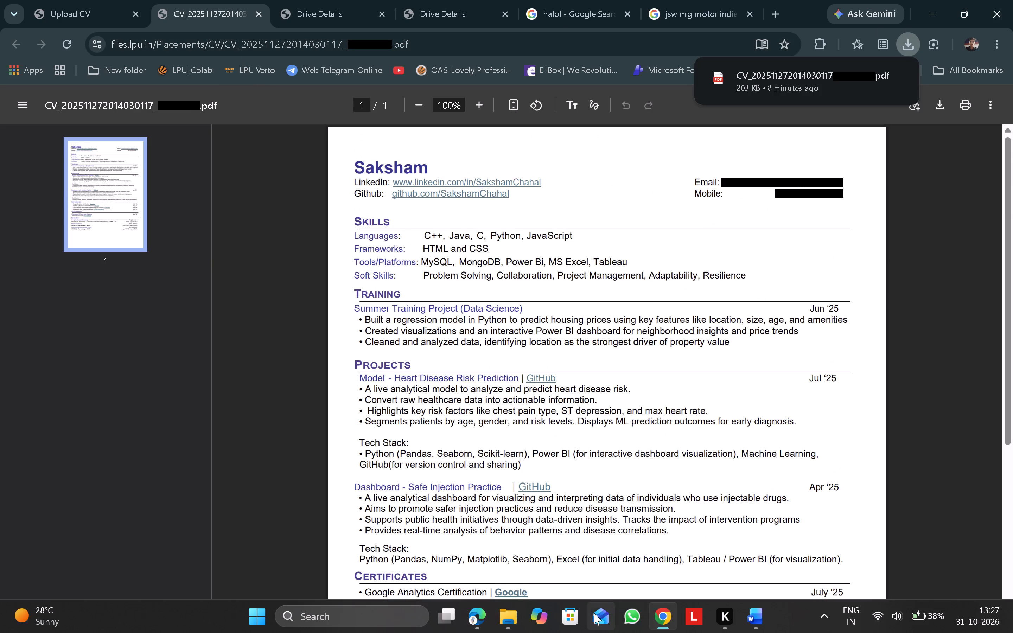
# Examine the Projects, Training, Certificates and Education sections of the other candidate's CV in Edge.
pyautogui.click(467, 615)
pyautogui.scroll(-5, 566, 339)
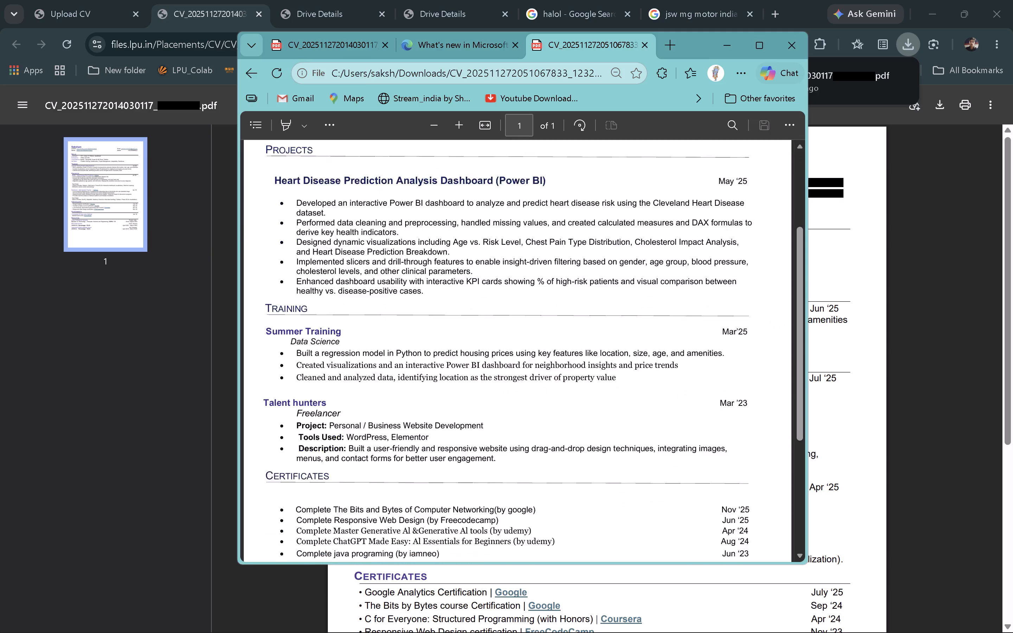
pyautogui.scroll(-1, 566, 339)
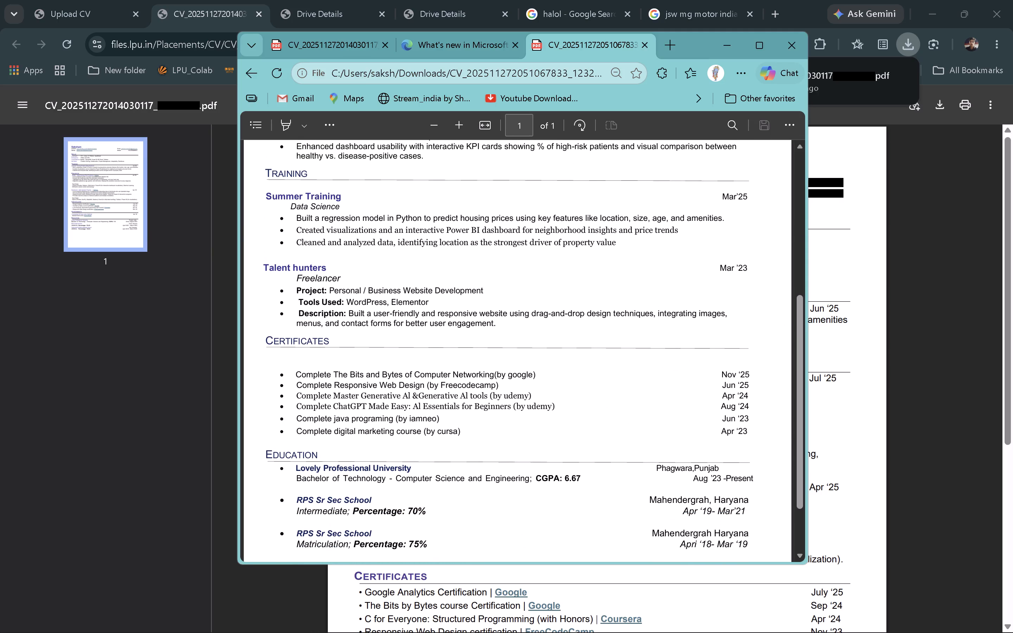
pyautogui.scroll(-1, 566, 339)
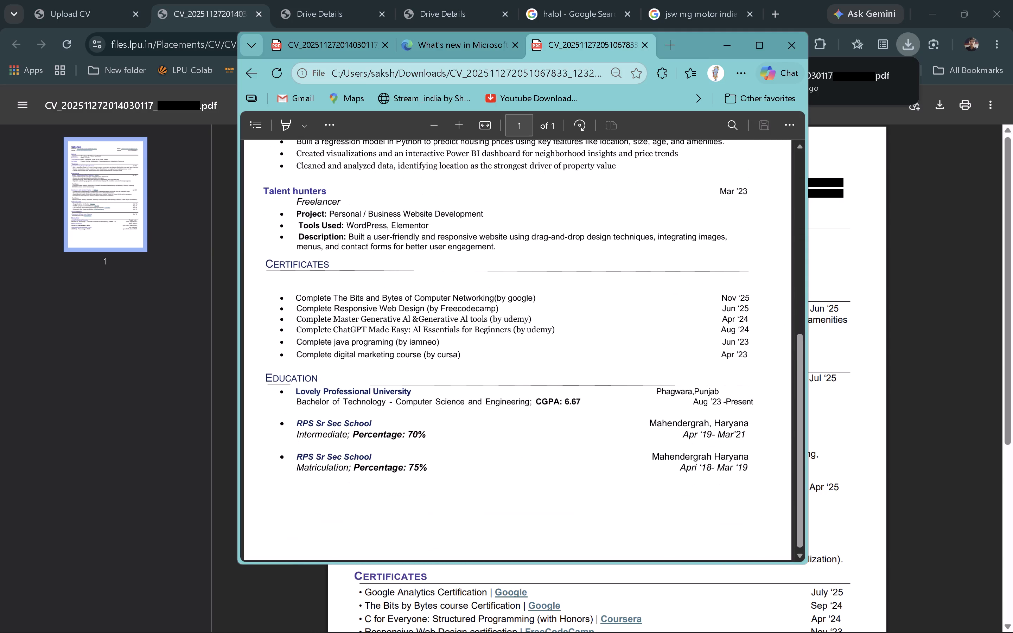
pyautogui.scroll(-1, 566, 339)
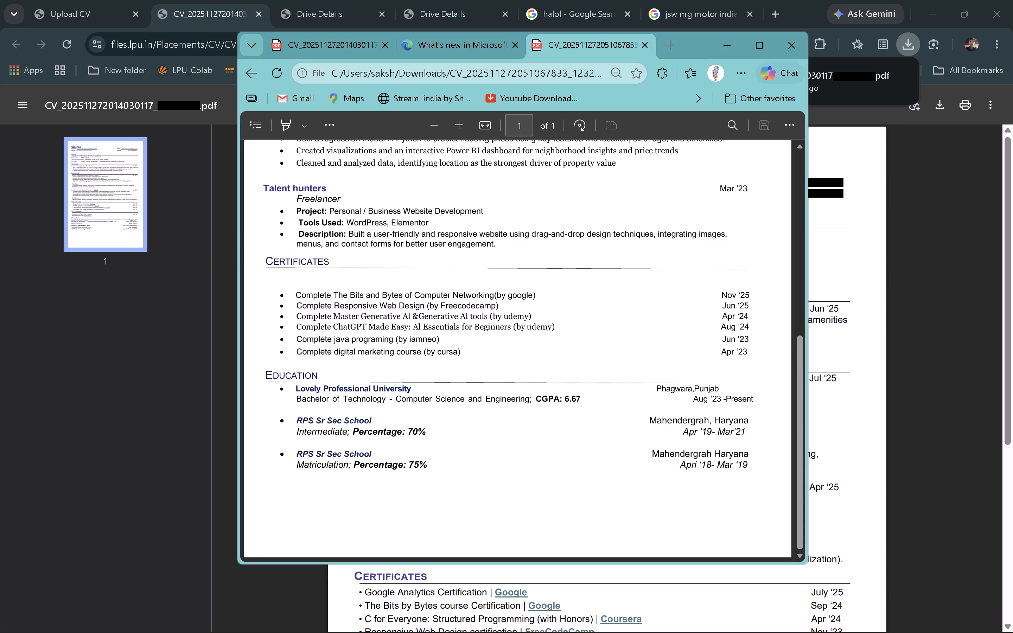
# Return to Chrome and close the original CV's PDF tab.
pyautogui.click(946, 393)
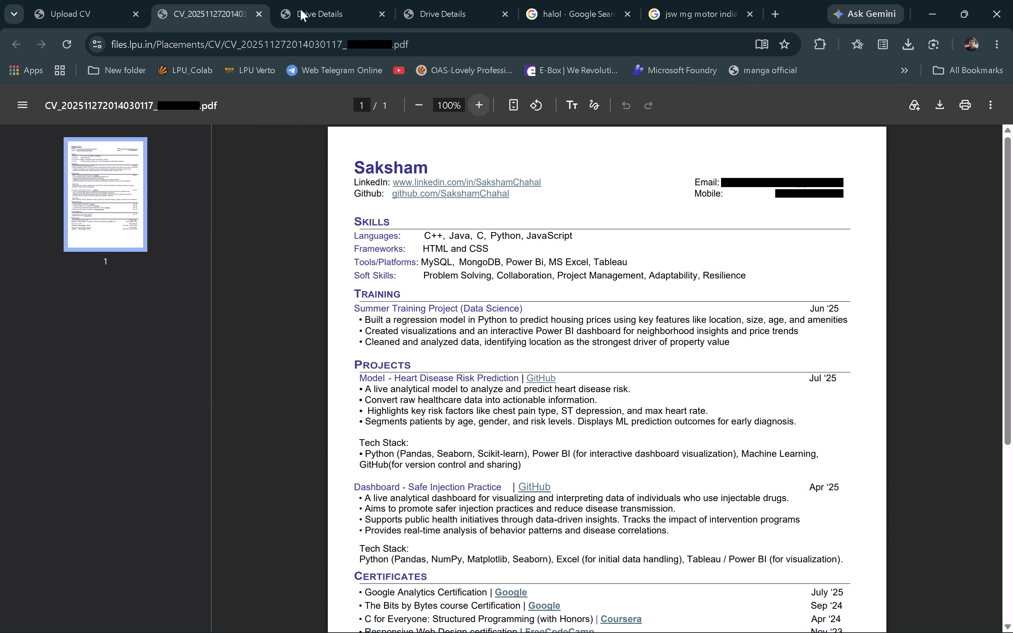
pyautogui.click(260, 13)
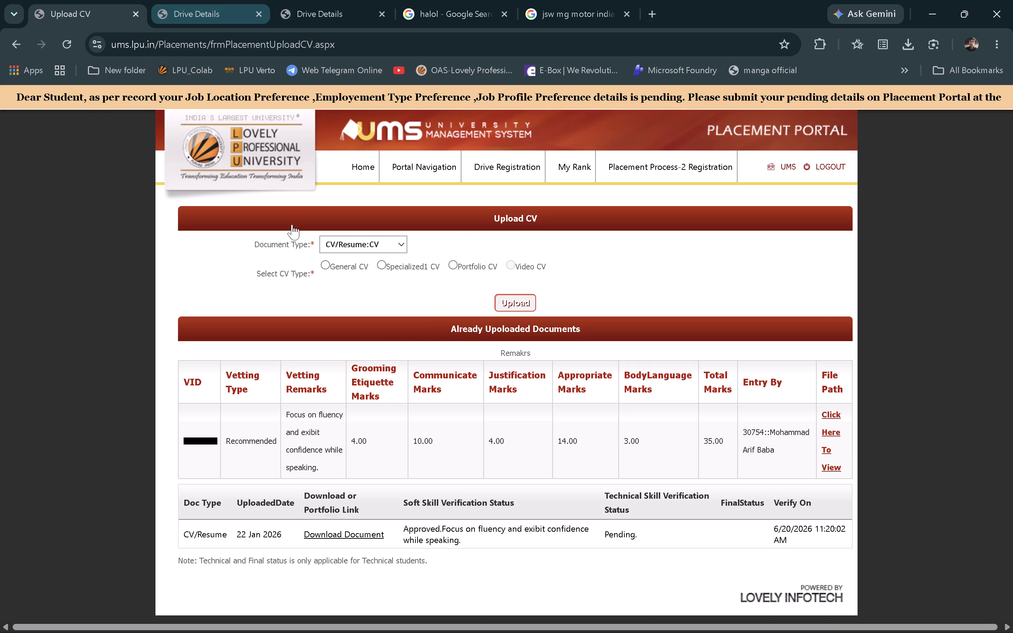
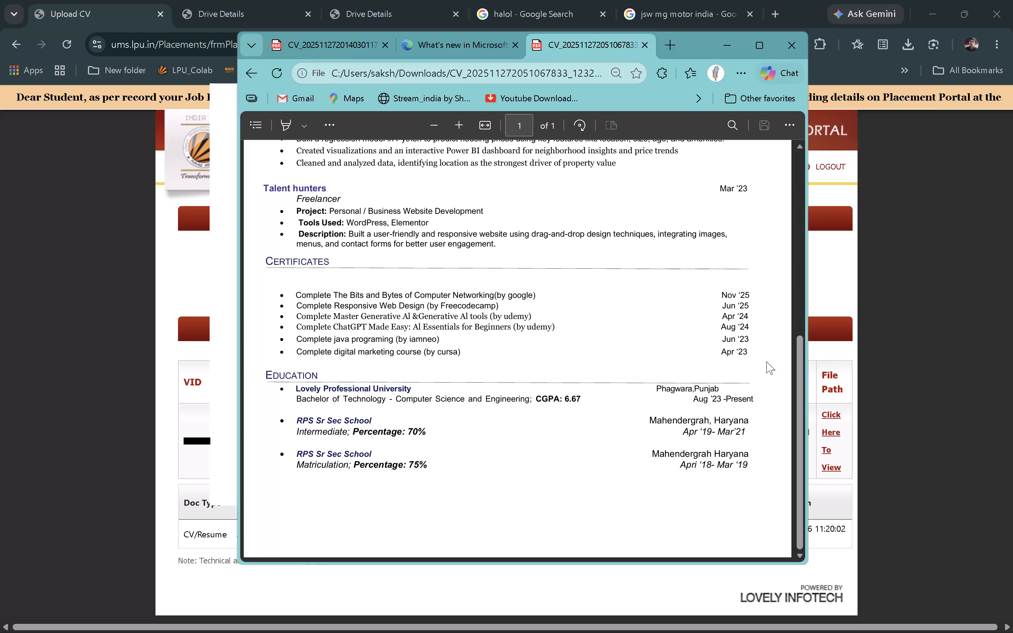
# Compare the Training and Certificates sections of the other candidate's CV in Edge with those of the Word CV.
pyautogui.scroll(2, 699, 352)
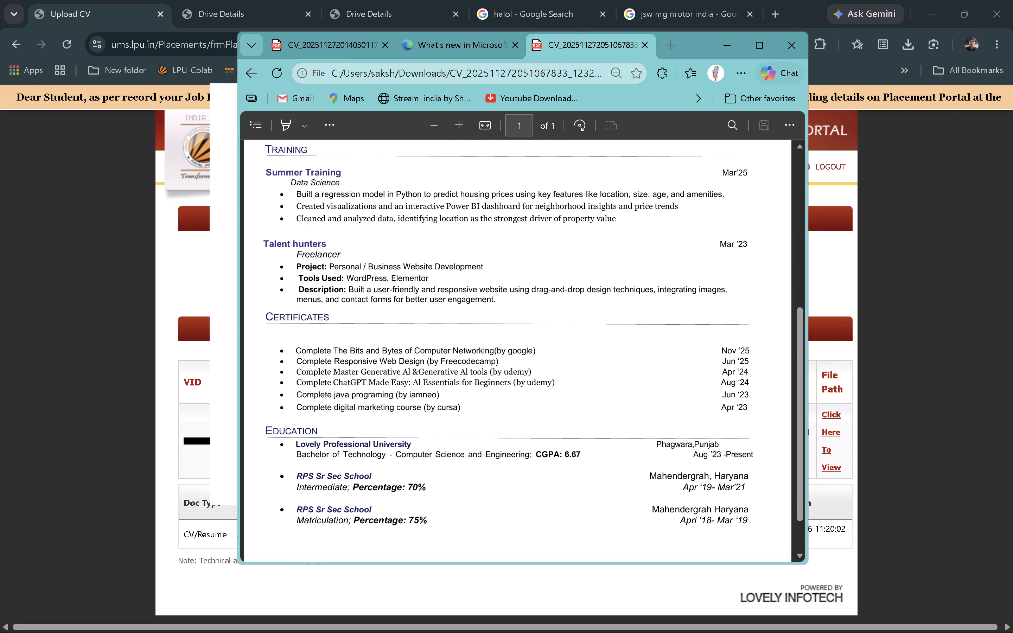
pyautogui.scroll(1, 699, 352)
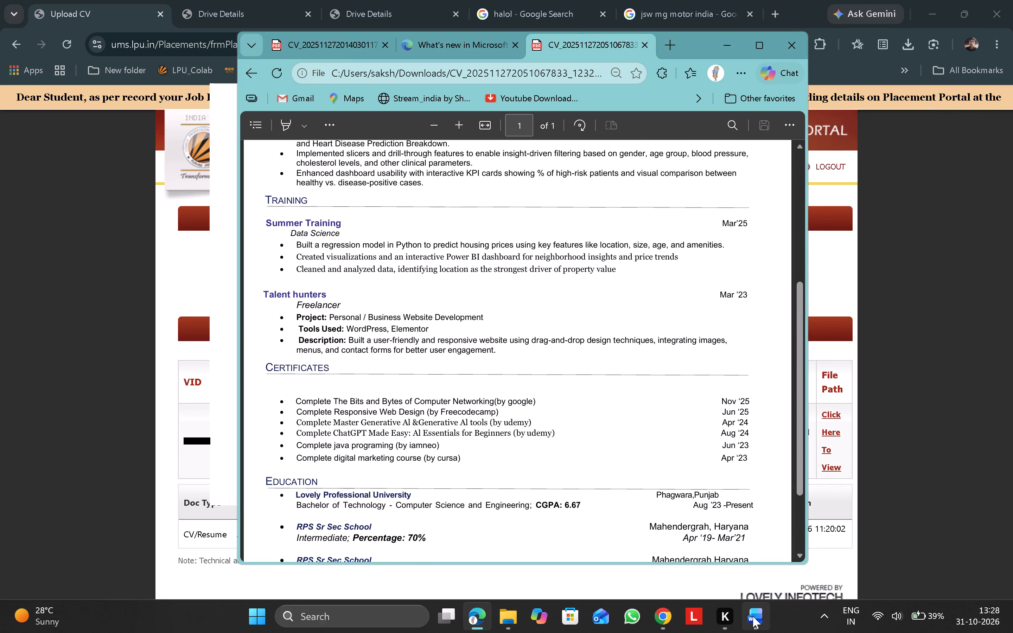
pyautogui.click(753, 616)
pyautogui.scroll(1, 451, 403)
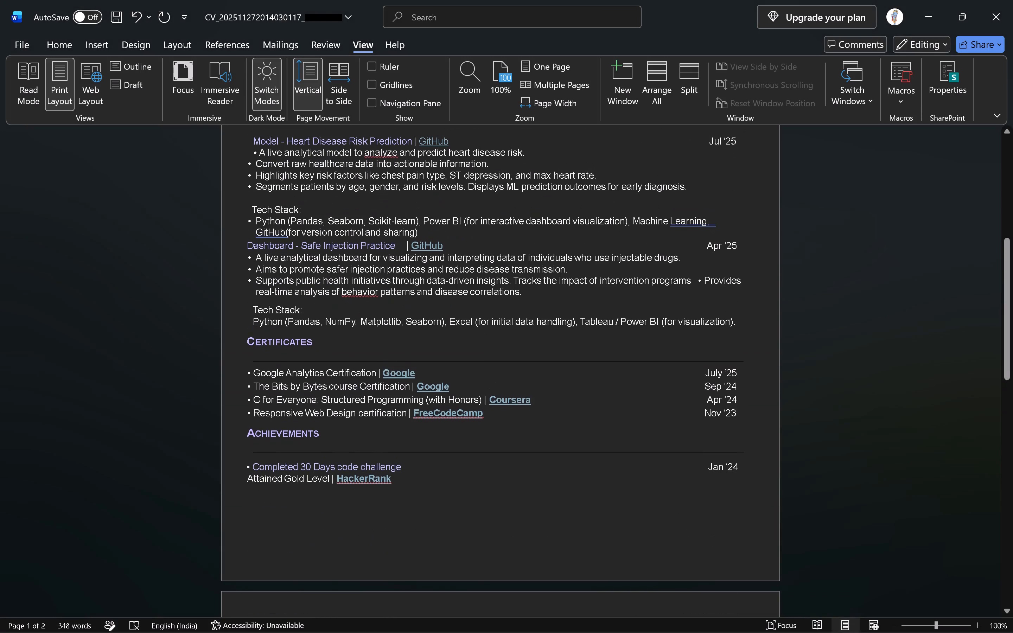
pyautogui.scroll(4, 451, 403)
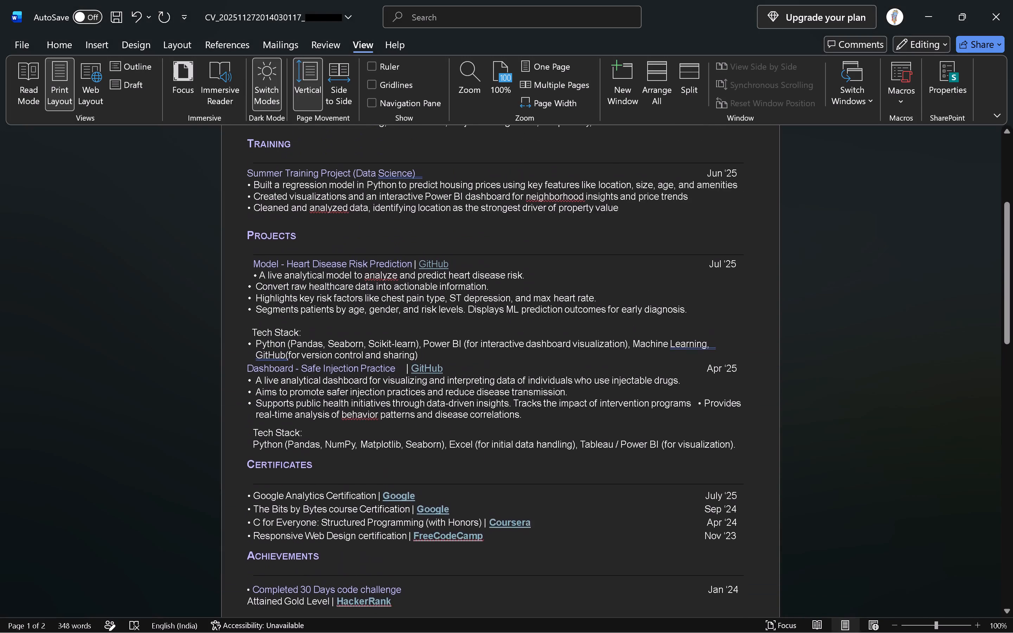
pyautogui.scroll(2, 451, 403)
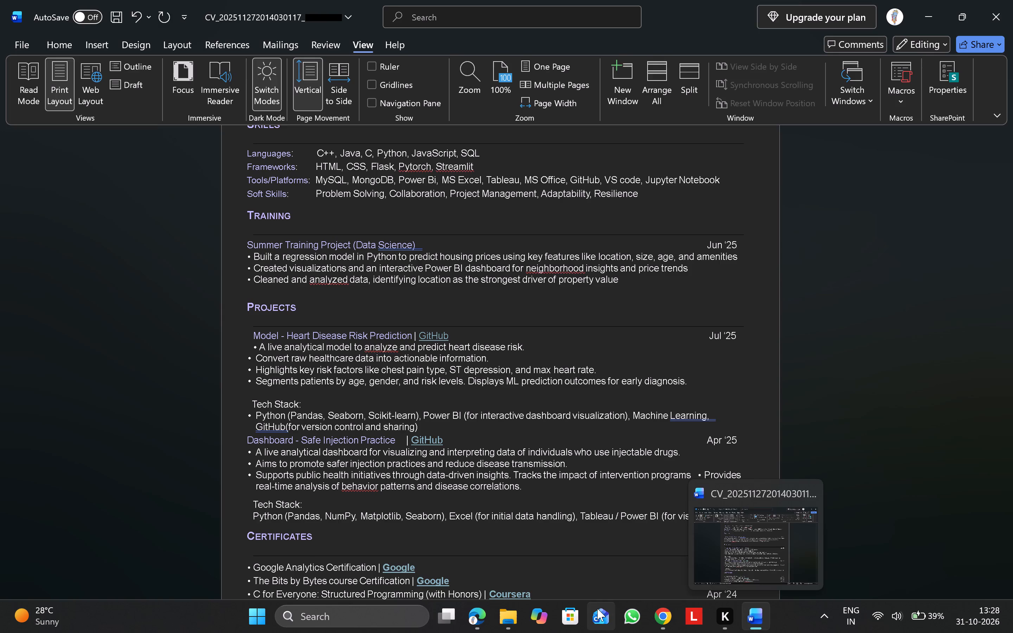
pyautogui.click(482, 610)
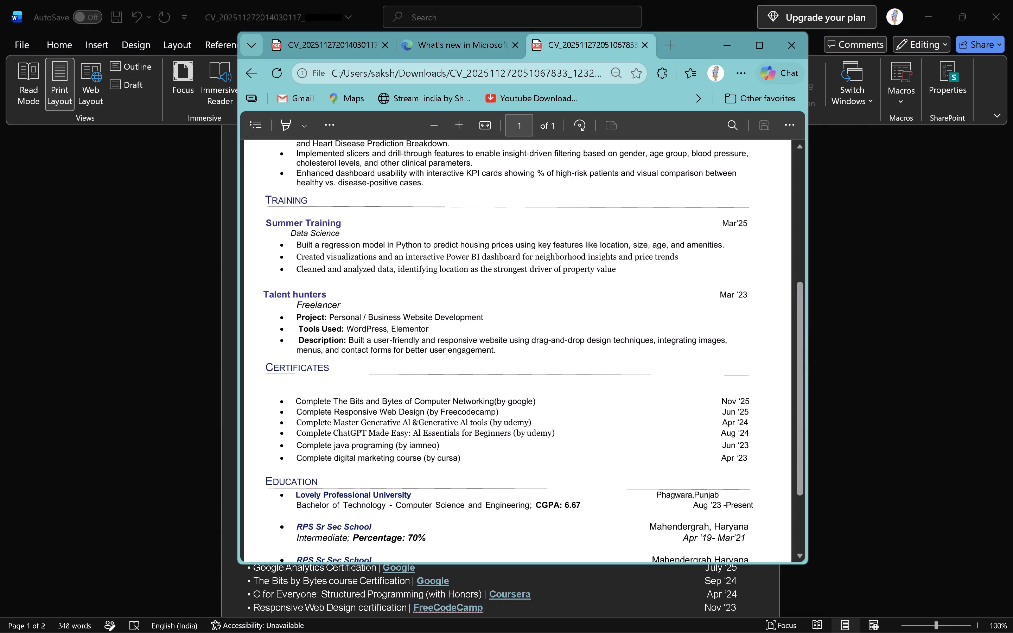
pyautogui.scroll(3, 448, 405)
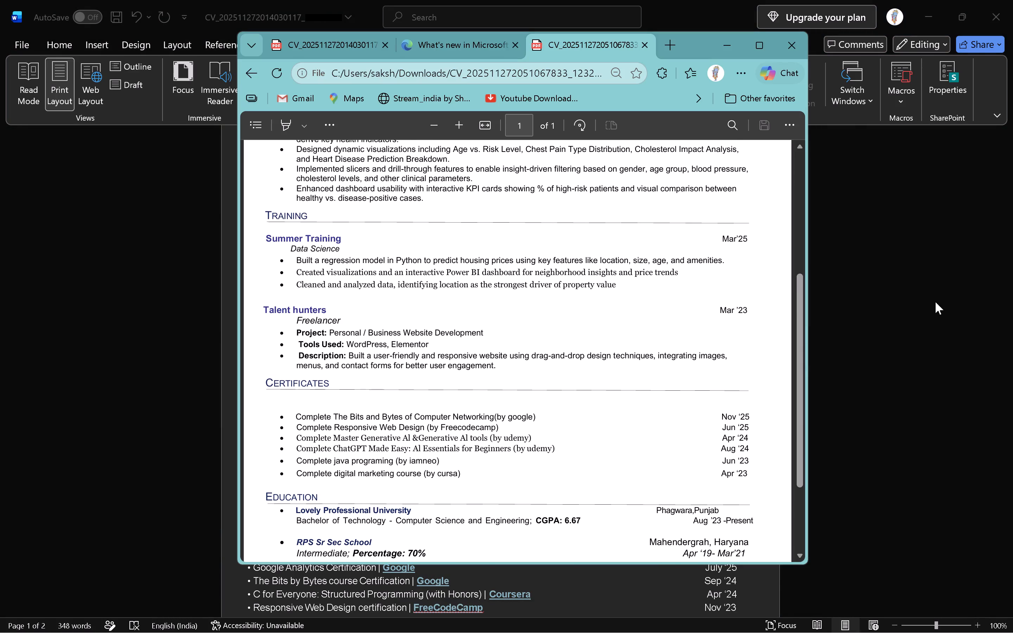
pyautogui.click(935, 304)
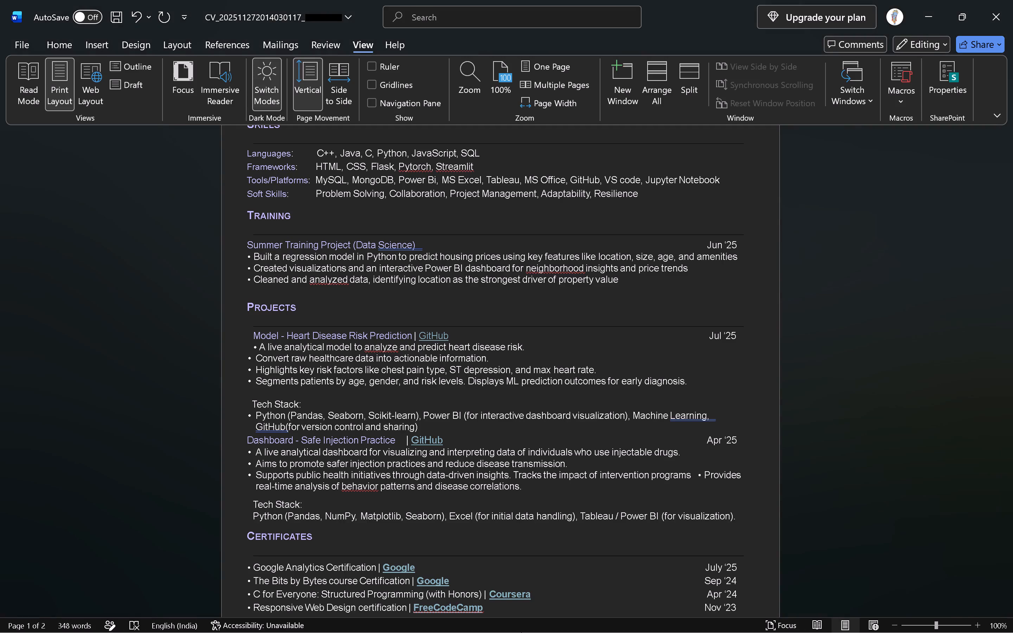
pyautogui.click(475, 612)
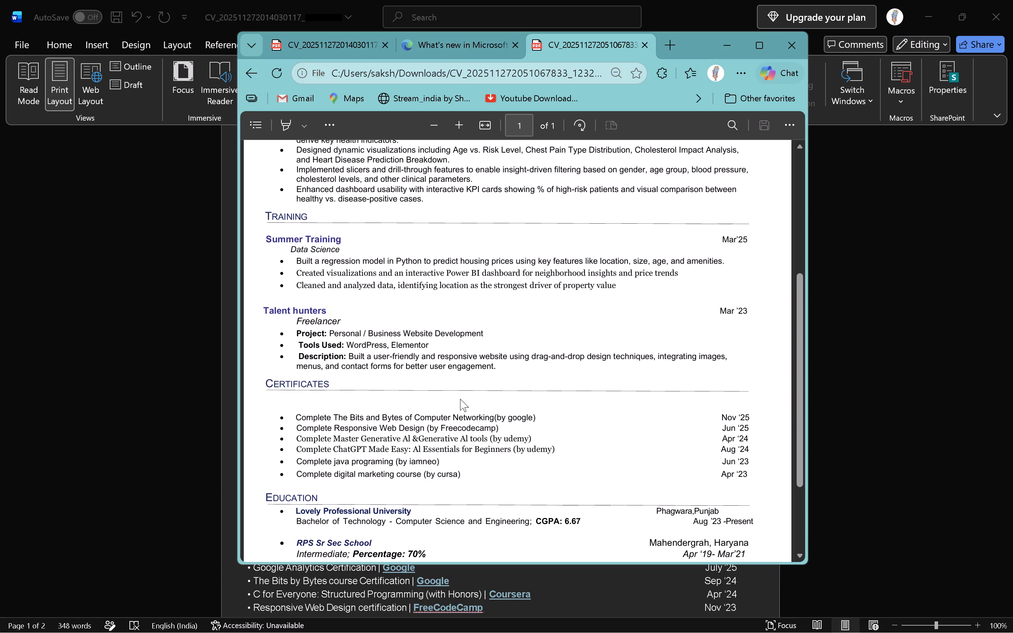
pyautogui.scroll(-1, 326, 360)
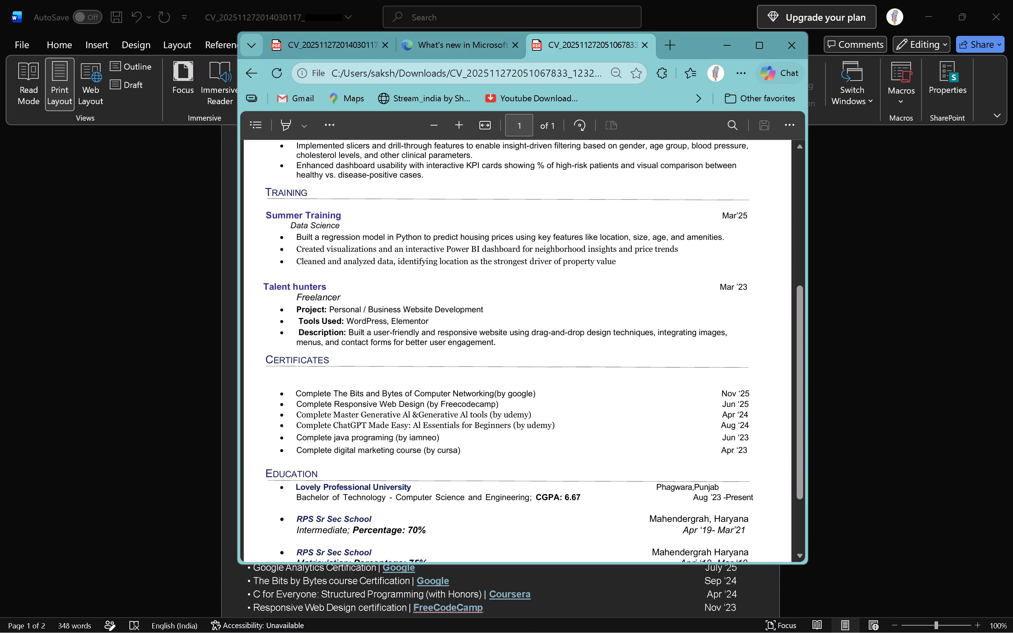
pyautogui.scroll(-1, 326, 360)
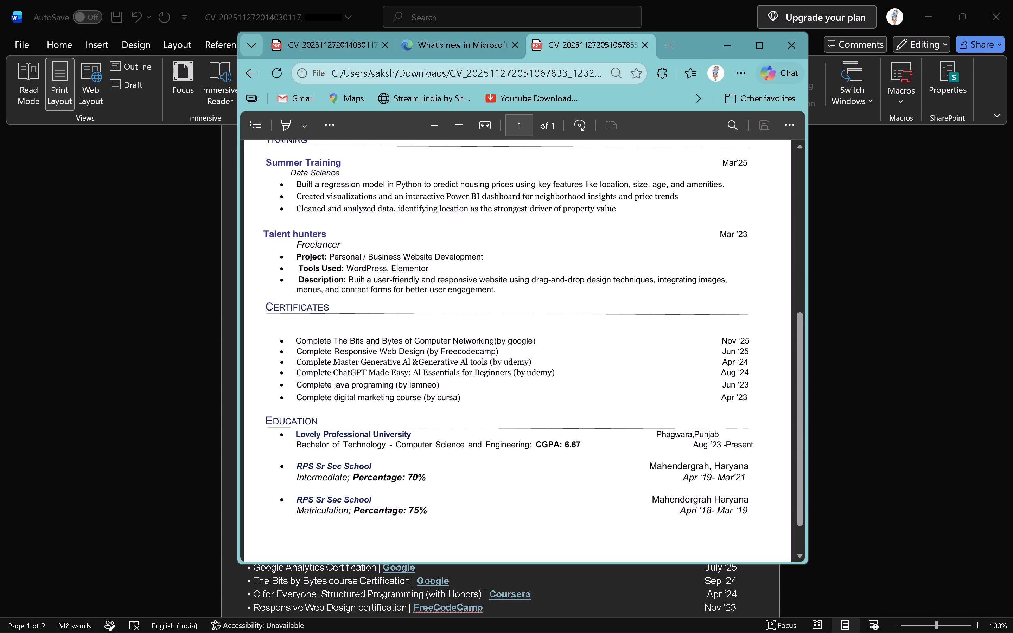
pyautogui.scroll(-1, 326, 360)
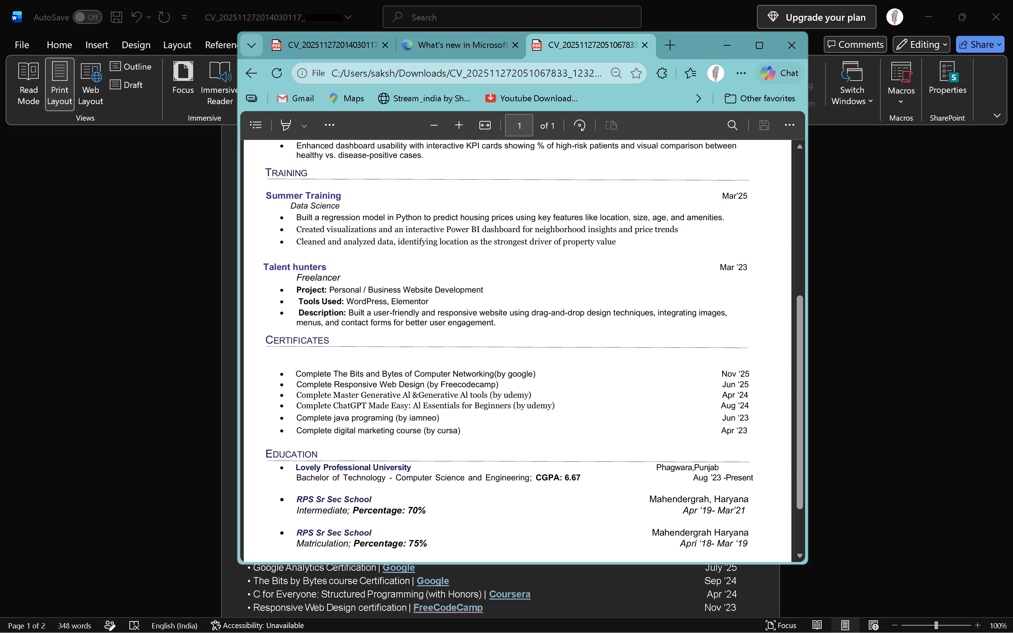
# Copy the whole Talent hunters freelancer entry, from its title to the end of its description, from the other candidate's CV.
pyautogui.moveTo(511, 323); pyautogui.dragTo(366, 313)
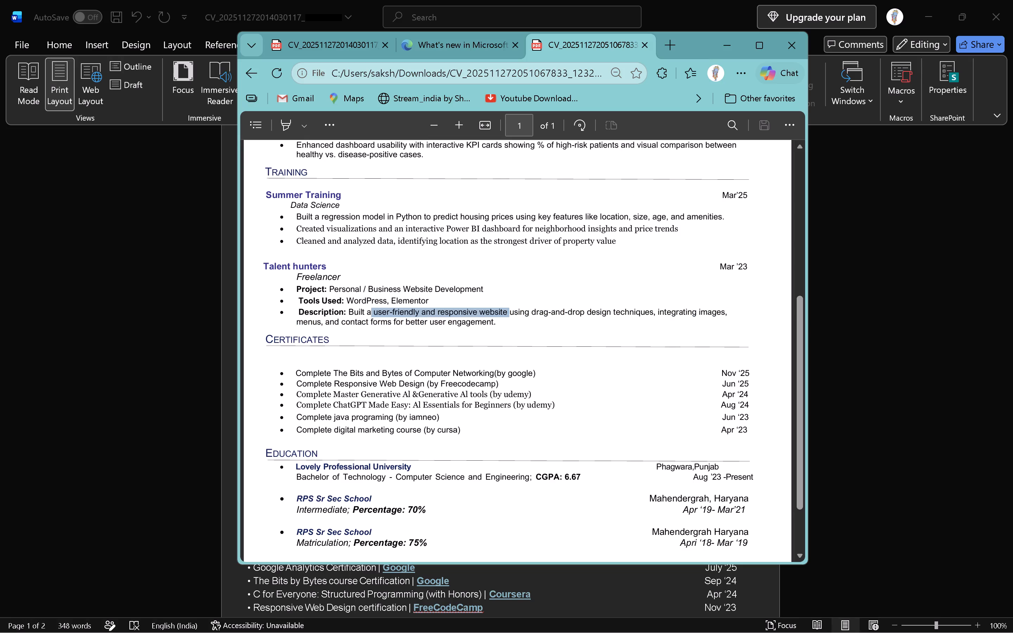
pyautogui.moveTo(366, 313); pyautogui.dragTo(294, 294)
pyautogui.click(520, 321)
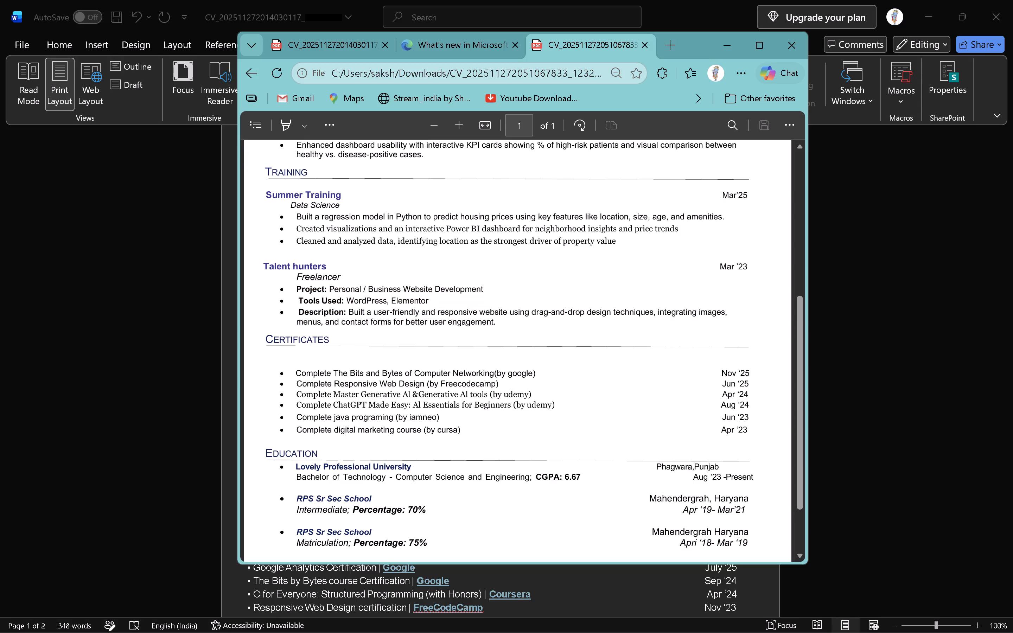
pyautogui.click(505, 326)
pyautogui.moveTo(501, 326); pyautogui.dragTo(259, 270)
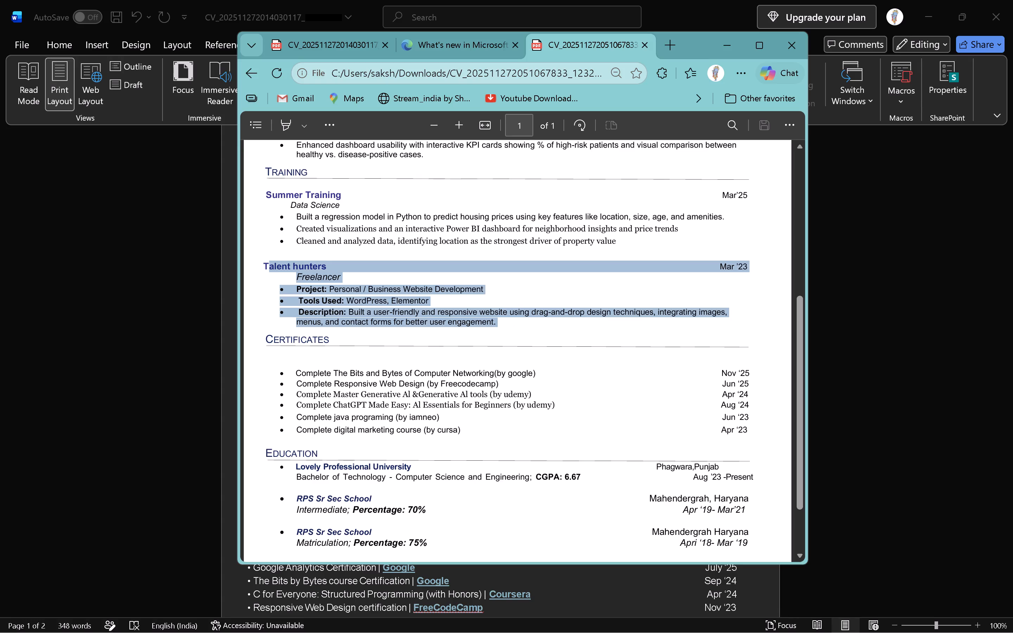
pyautogui.moveTo(259, 270); pyautogui.dragTo(252, 266)
pyautogui.hotkey('ctrl', 'c')
pyautogui.hotkey('ctrl', 'c')
pyautogui.hotkey('ctrl', 'c')
pyautogui.hotkey('ctrl', 'c')
# Paste the copied Talent hunters entry into the Word CV as an unbulleted paragraph below the last Summer Training Project bullet.
pyautogui.click(879, 277)
pyautogui.click(635, 284)
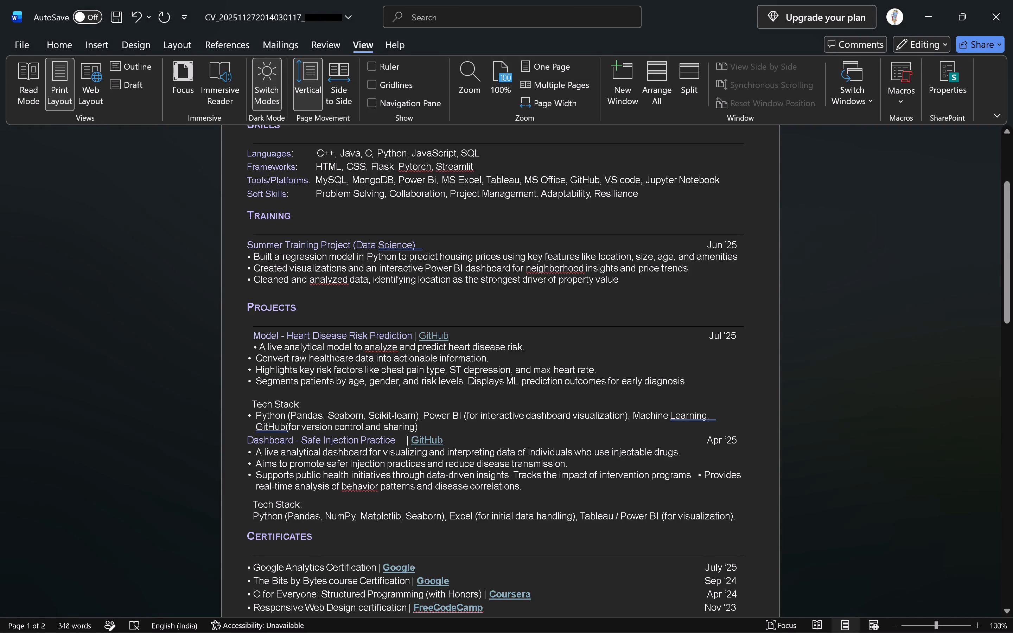
pyautogui.press('Return')
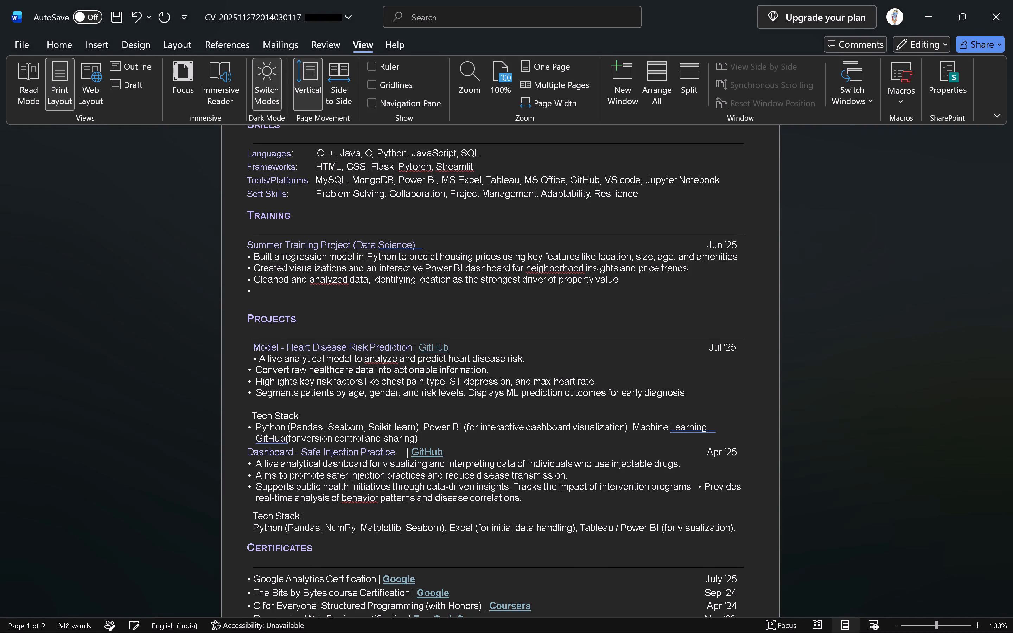
pyautogui.press('BackSpace')
pyautogui.press('BackSpace')
pyautogui.press('BackSpace')
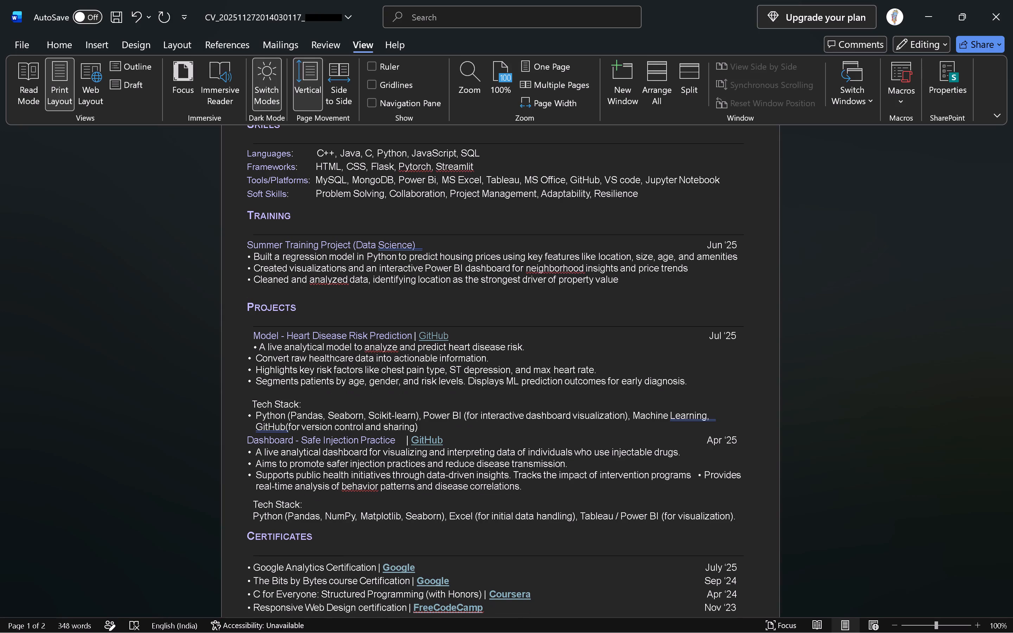
pyautogui.press('Return')
pyautogui.press('BackSpace')
pyautogui.press('Return')
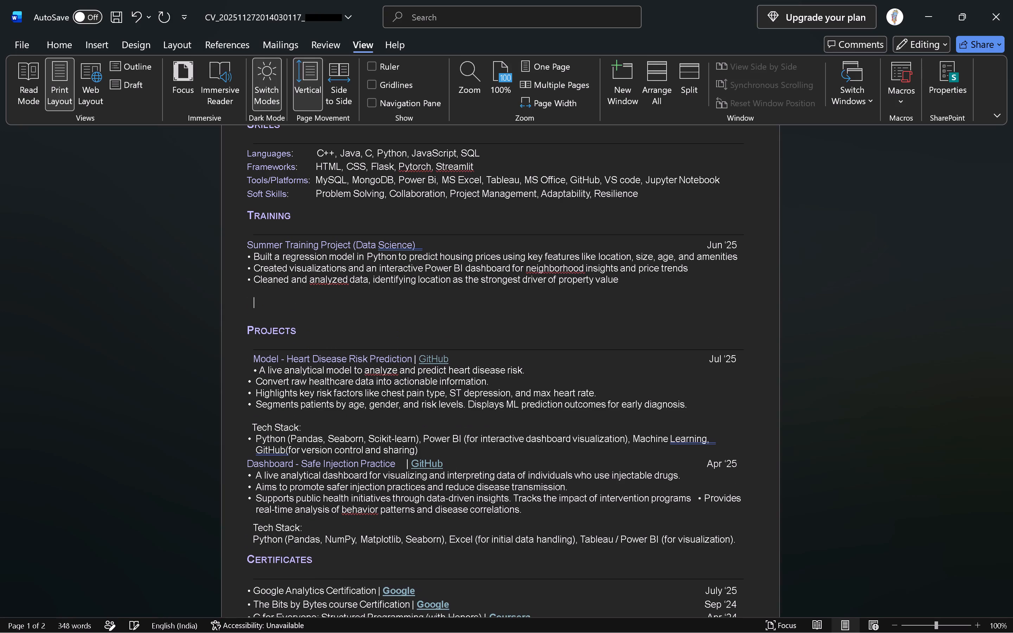
pyautogui.press('BackSpace')
pyautogui.press('BackSpace')
pyautogui.press('Return')
pyautogui.hotkey('ctrl', 'v')
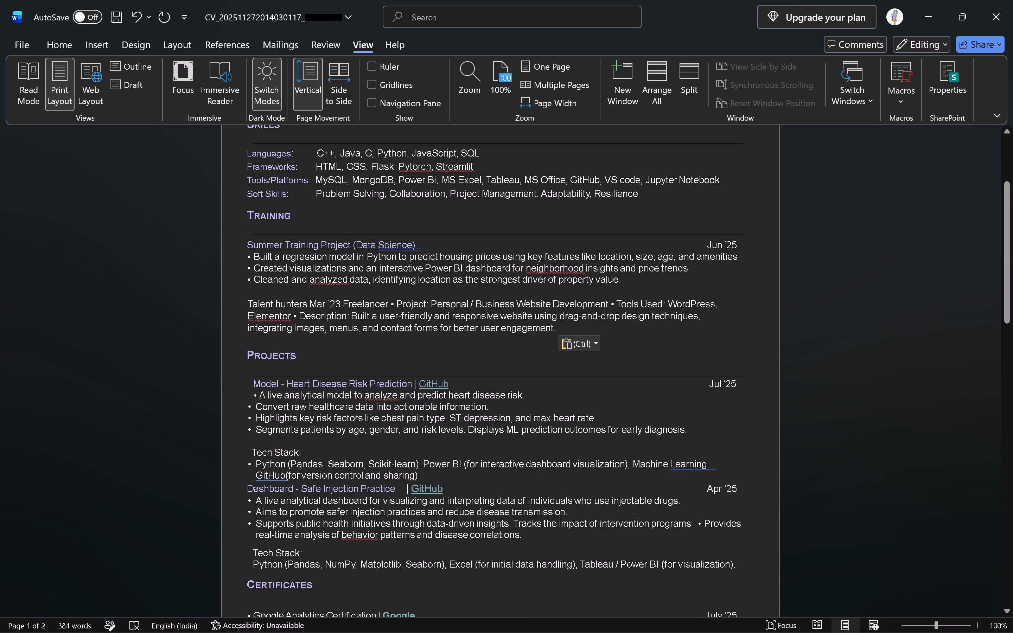
# Insert spaces after "Talent hunters" until the "Mar '23" date lines up with the "Jun '25" date above.
pyautogui.click(309, 302)
pyautogui.press('space')
pyautogui.press('space')
pyautogui.press('space')
pyautogui.press('space')
pyautogui.press('space')
pyautogui.press('space')
pyautogui.press('space')
pyautogui.press('space')
pyautogui.press('space')
pyautogui.press('space')
pyautogui.press('space')
pyautogui.press('space')
pyautogui.press('space')
pyautogui.press('space')
pyautogui.press('space')
pyautogui.press('space')
pyautogui.press('space')
pyautogui.press('space')
pyautogui.press('space')
pyautogui.press('space')
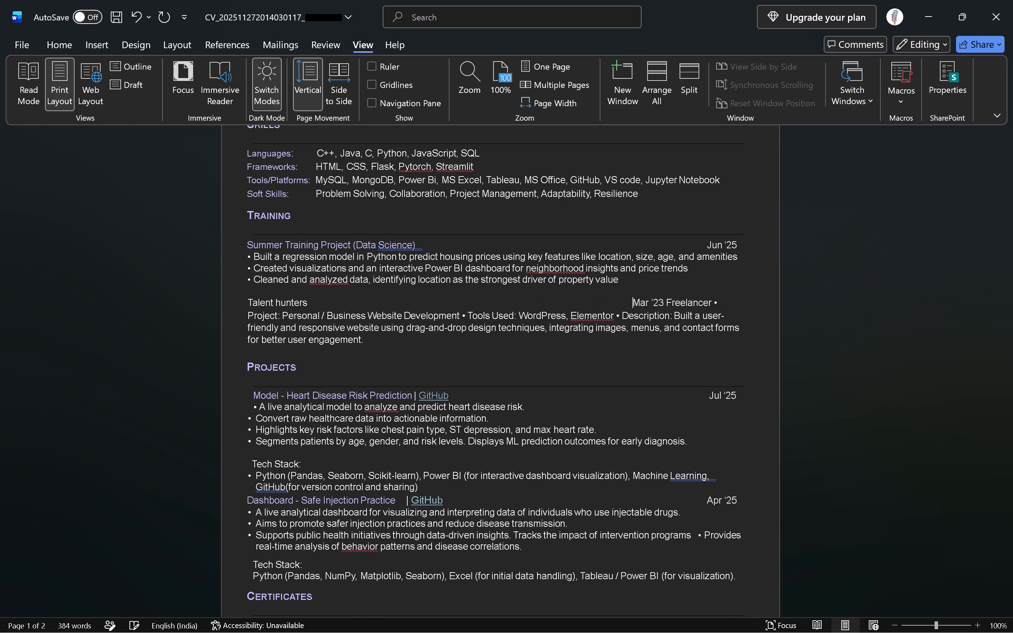
pyautogui.press('space')
pyautogui.press('space')
pyautogui.press('space')
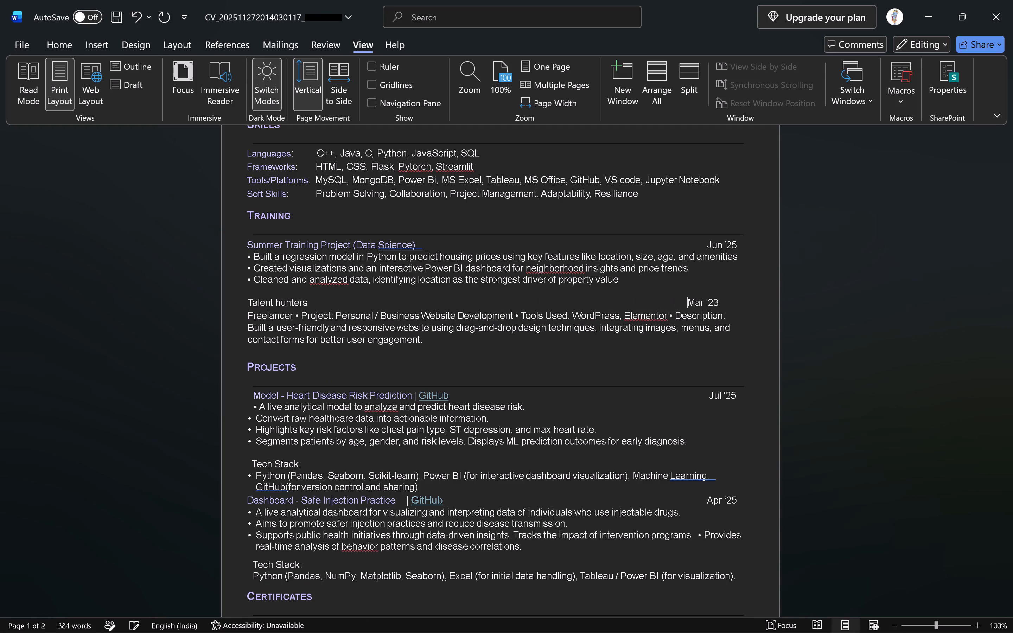
pyautogui.press('space')
pyautogui.press('space')
pyautogui.press('space')
pyautogui.press('space')
pyautogui.press('space')
pyautogui.press('space')
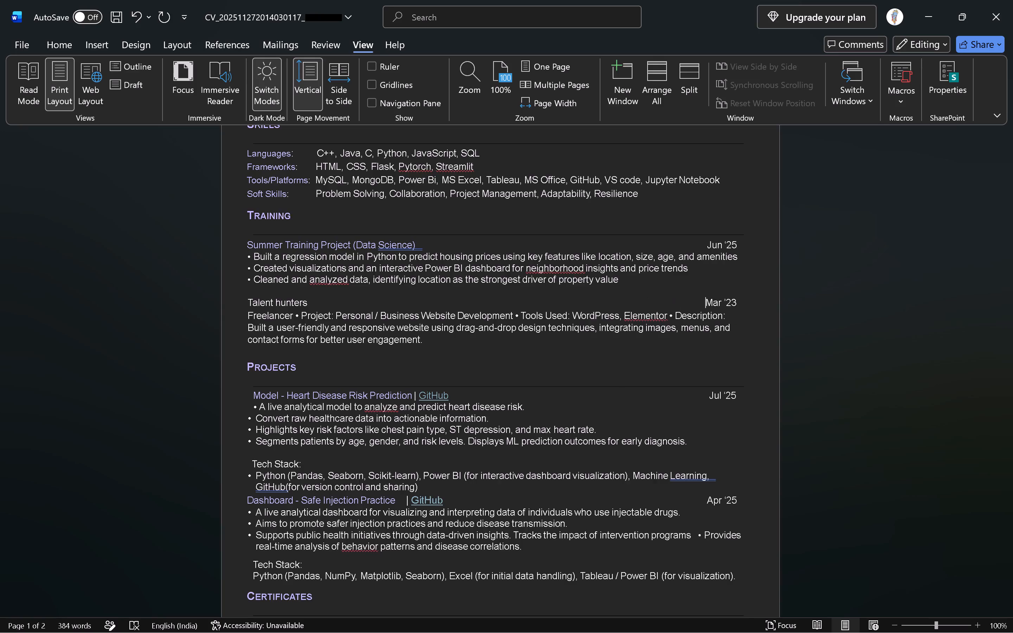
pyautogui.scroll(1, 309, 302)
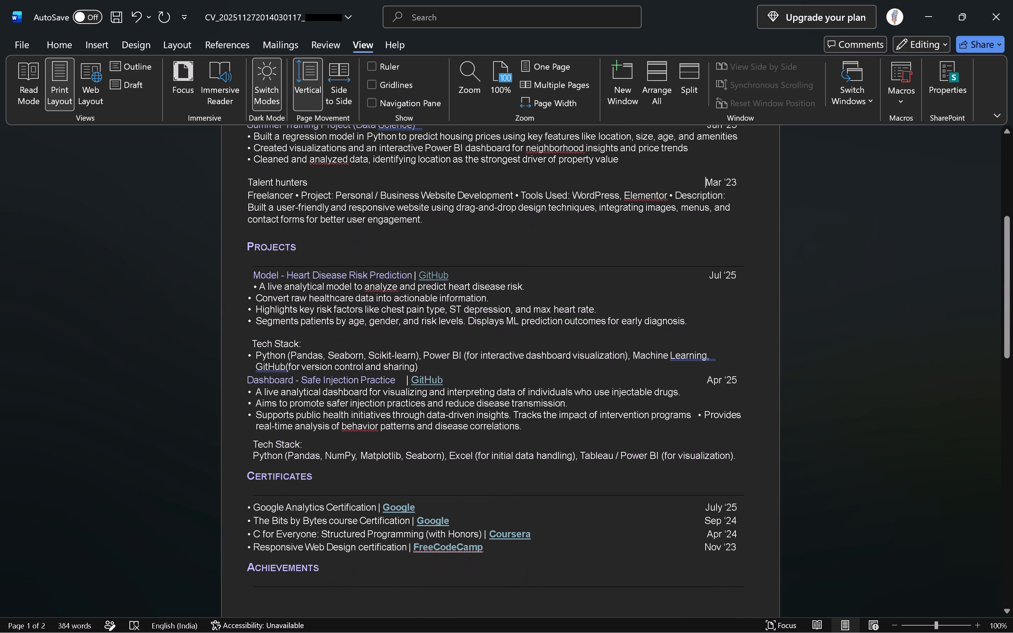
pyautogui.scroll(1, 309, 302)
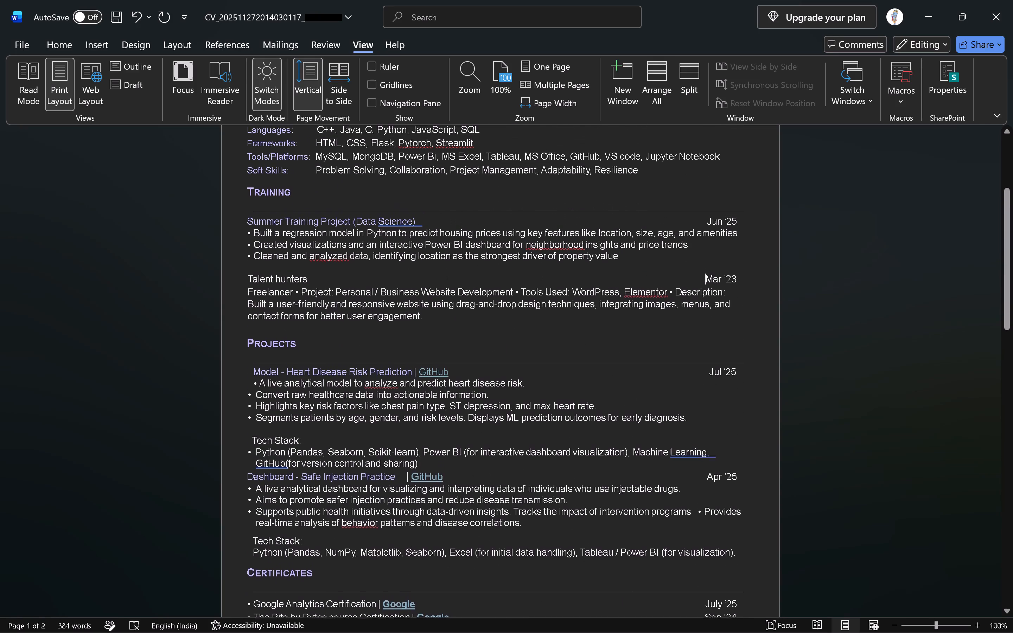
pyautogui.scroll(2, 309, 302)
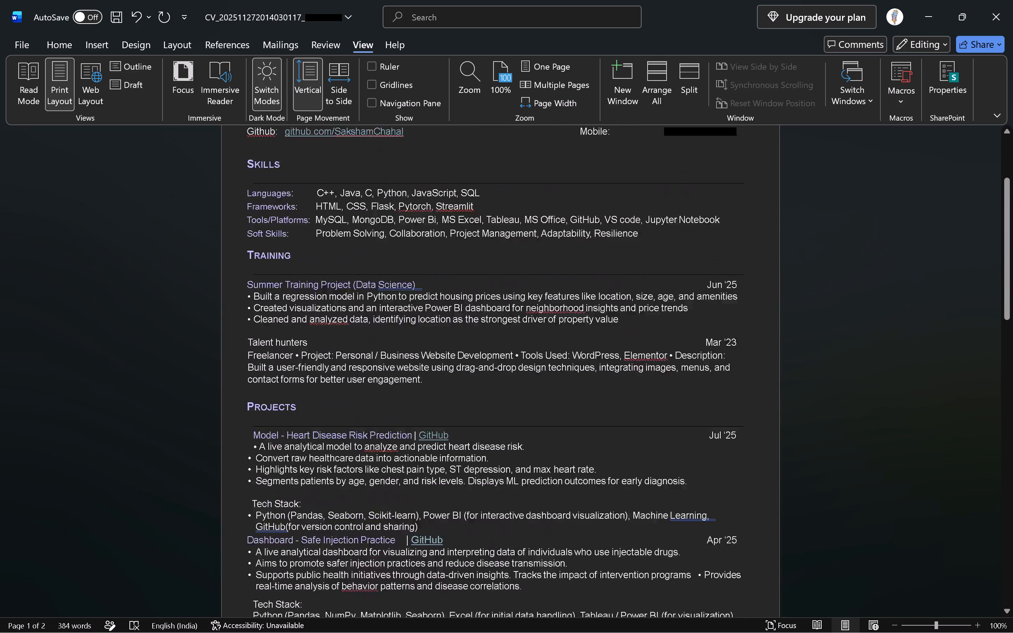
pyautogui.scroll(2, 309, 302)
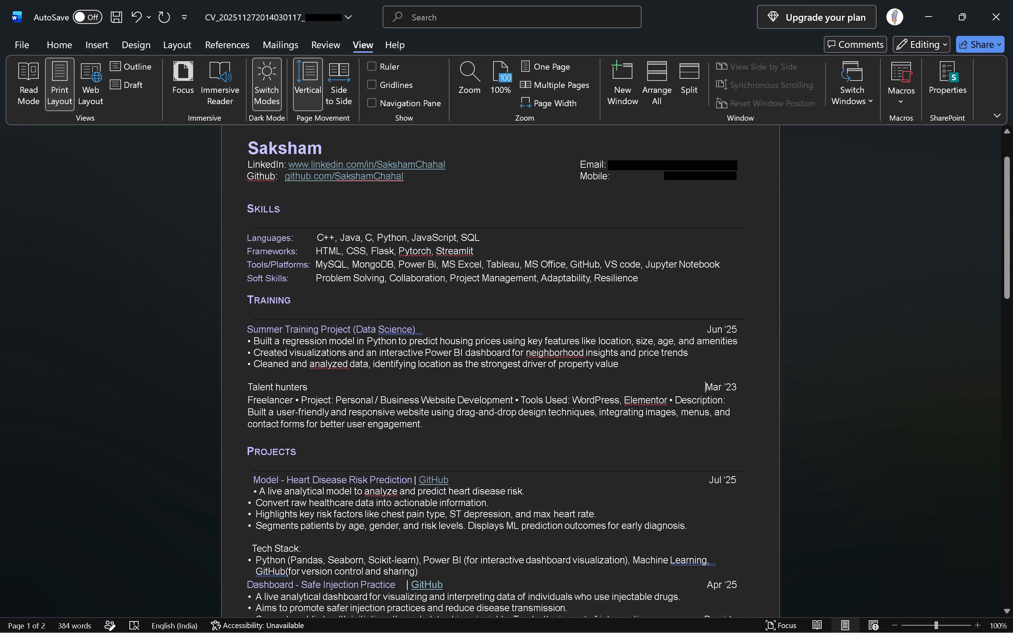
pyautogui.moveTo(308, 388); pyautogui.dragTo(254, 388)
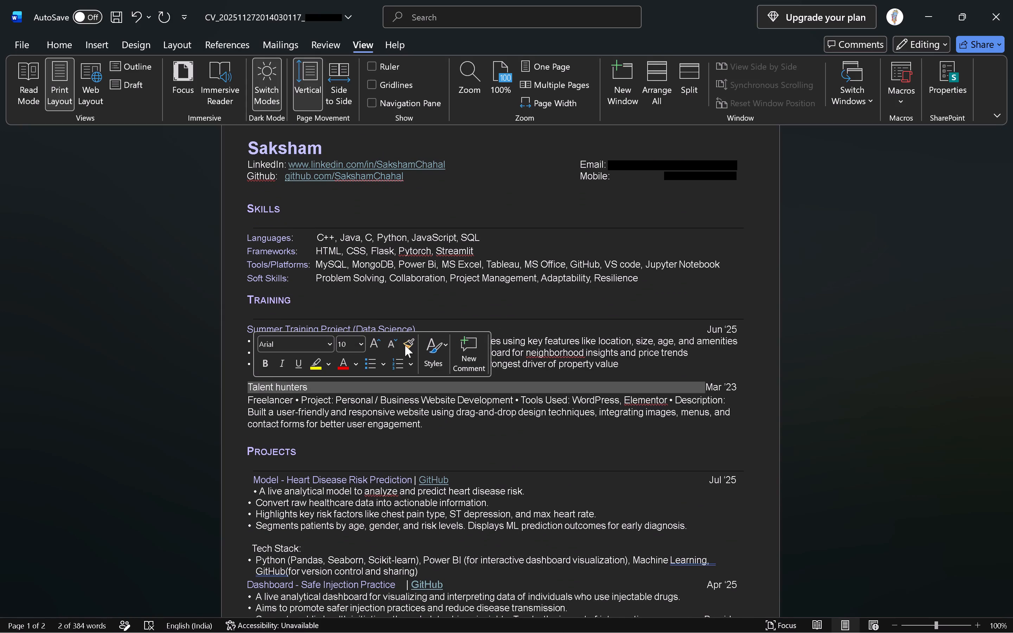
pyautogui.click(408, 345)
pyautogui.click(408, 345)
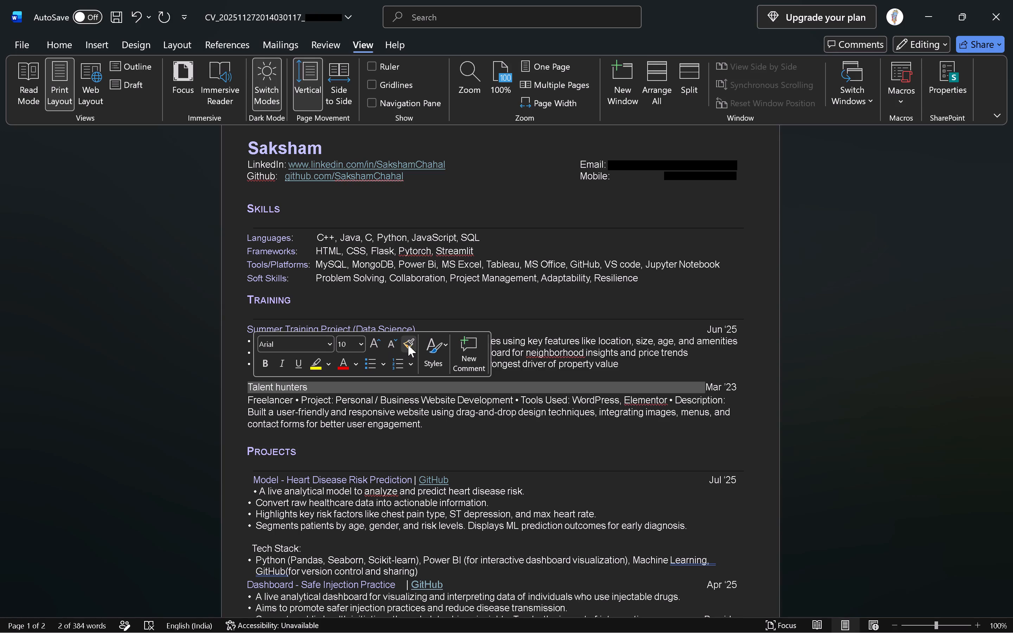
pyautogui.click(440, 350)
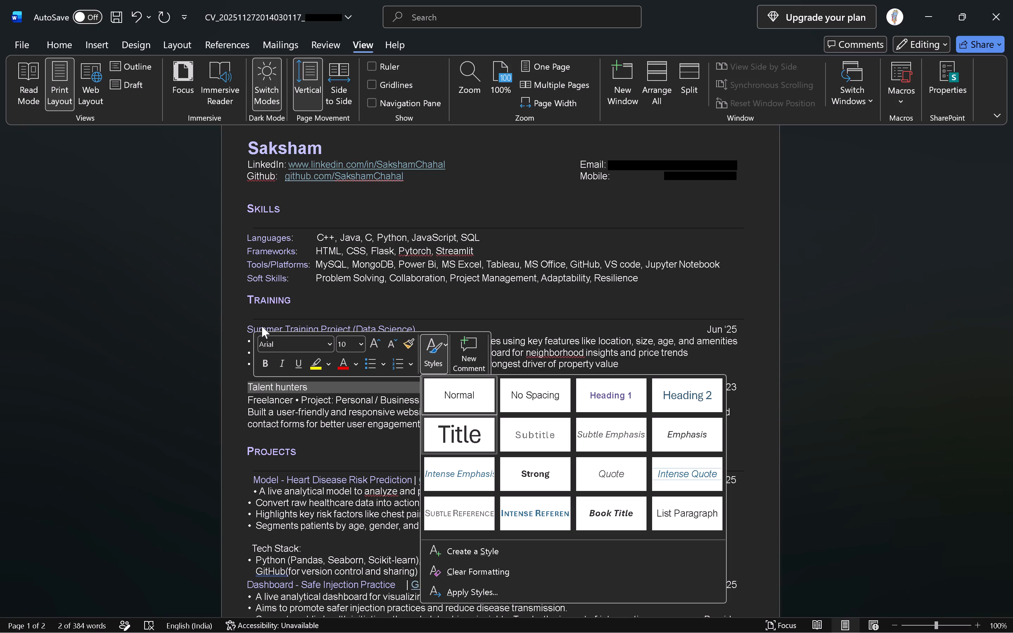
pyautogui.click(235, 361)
# Copy the formatting of the "Summer Training Project (Data Science)" title onto the "Talent hunters" title.
pyautogui.click(292, 326)
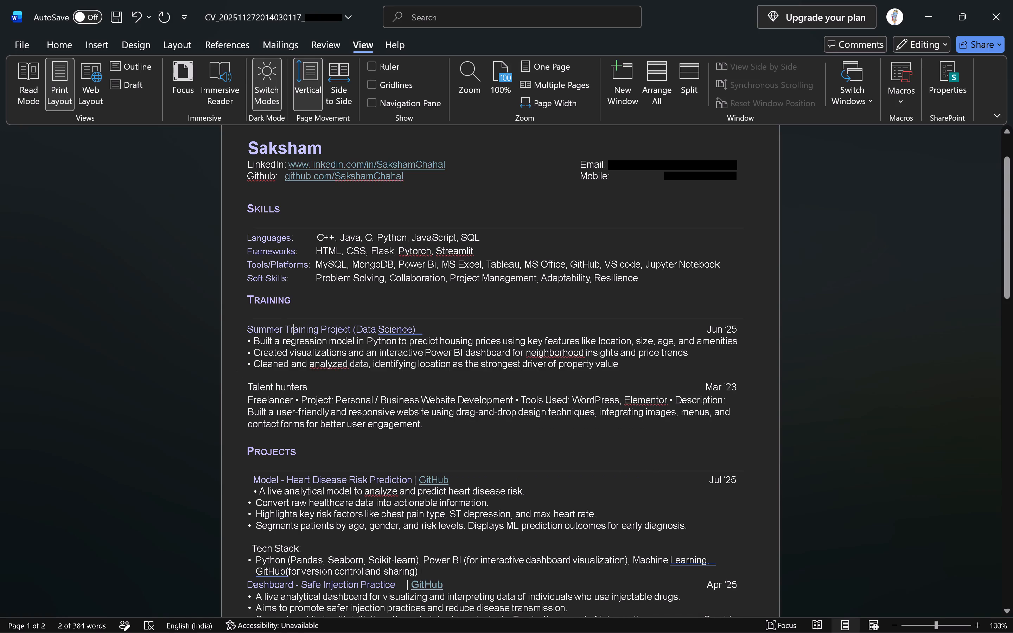
pyautogui.moveTo(418, 328); pyautogui.dragTo(282, 328)
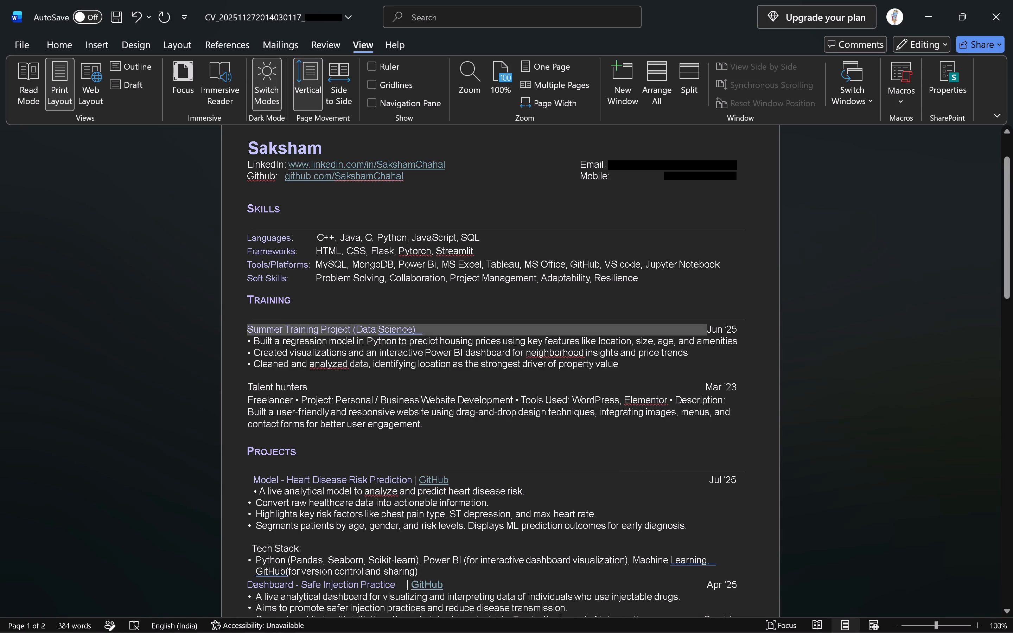
pyautogui.moveTo(282, 328); pyautogui.dragTo(253, 331)
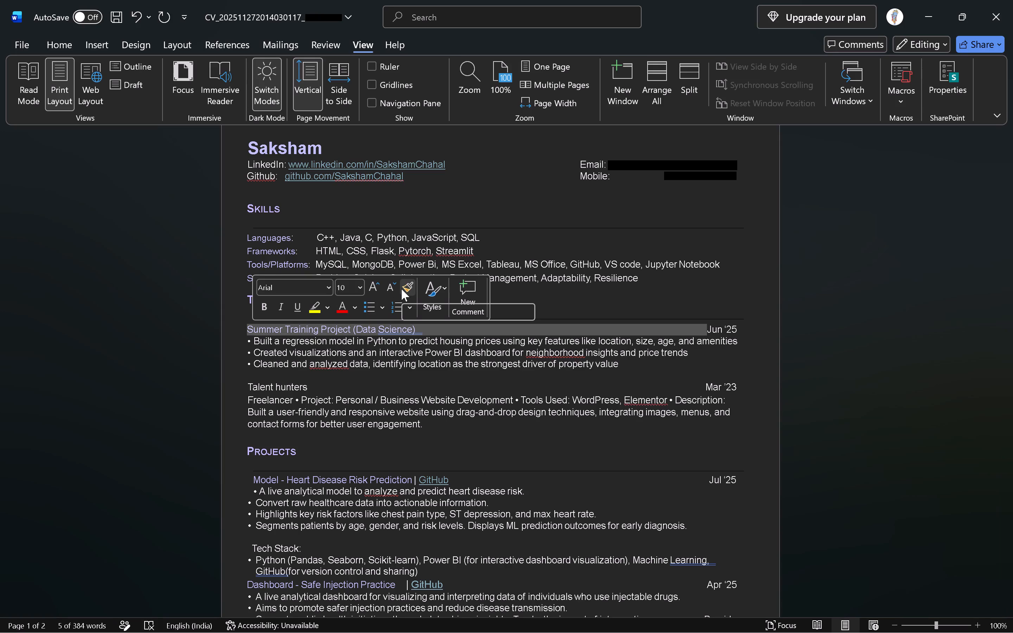
pyautogui.hotkey('ctrl', 'alt', 'c')
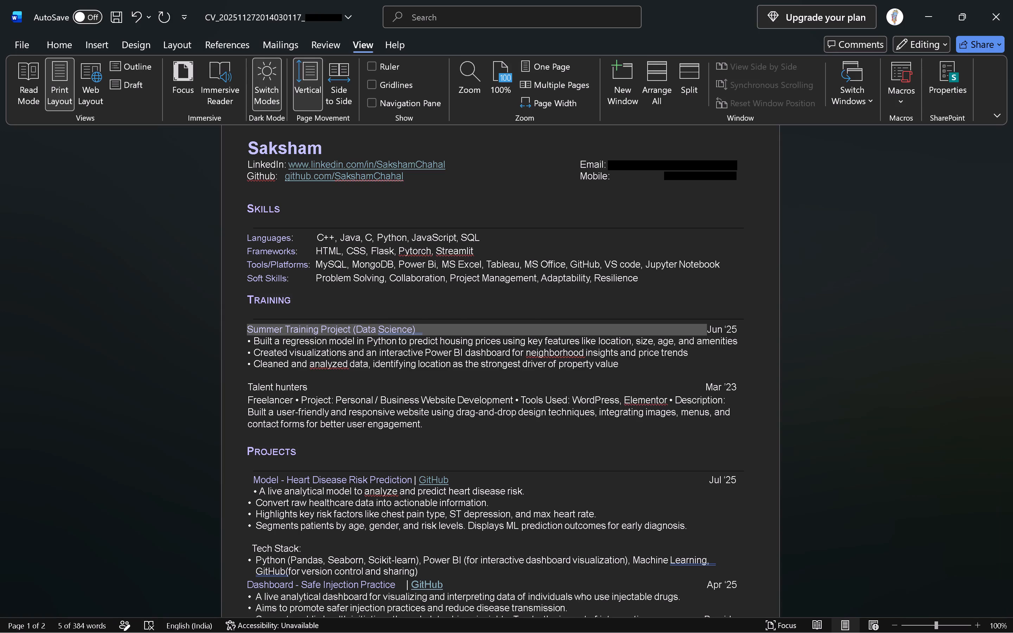
pyautogui.moveTo(317, 385); pyautogui.dragTo(254, 387)
pyautogui.hotkey('ctrl', 'alt', 'v')
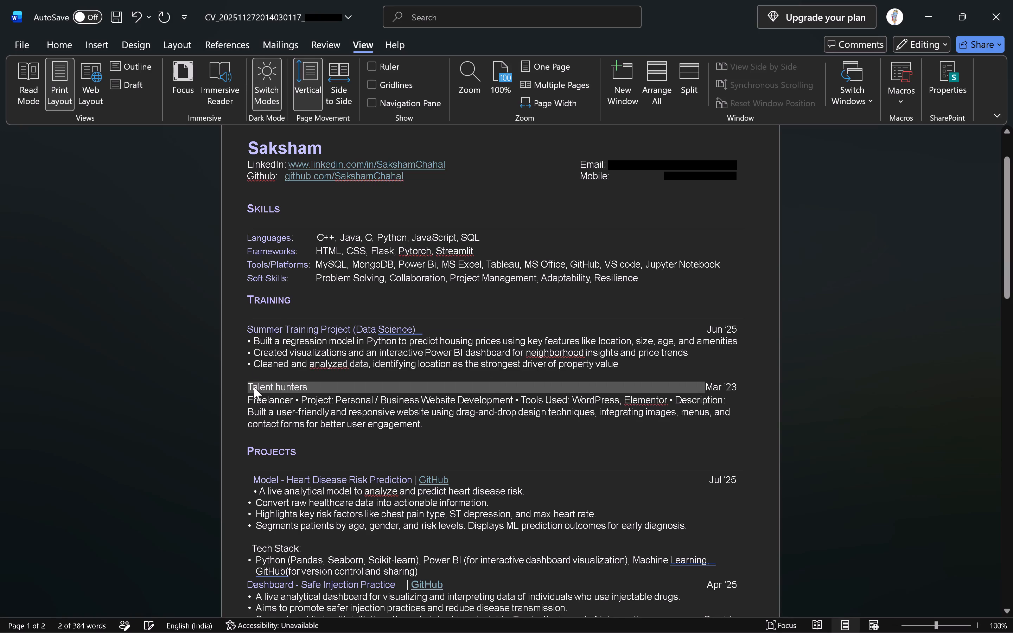
pyautogui.click(431, 427)
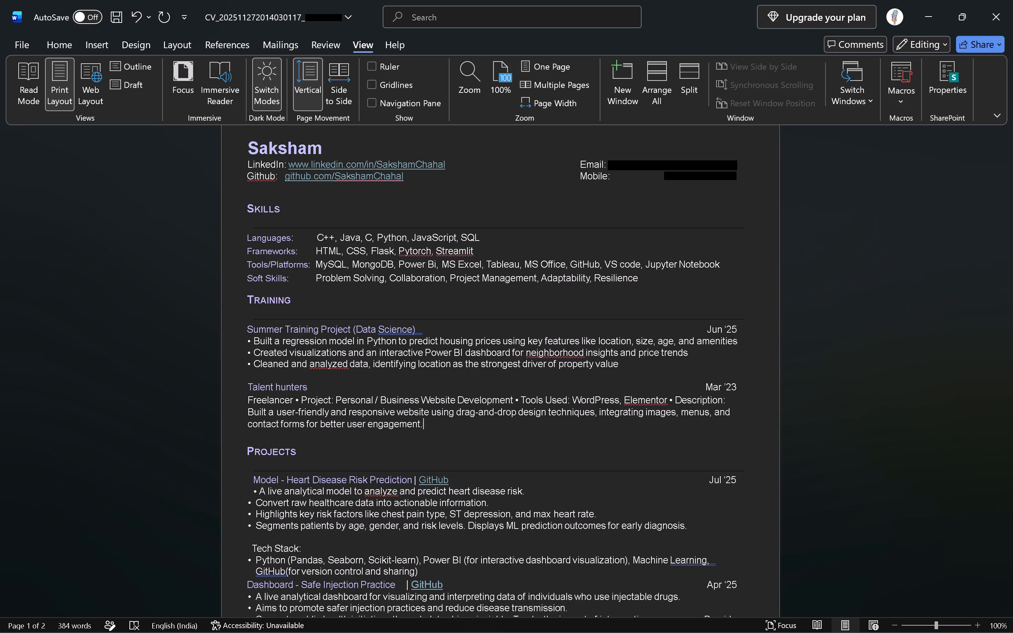
# Check the entry in the other candidate's CV in Edge, then copy and remove "Freelancer" and its following bullet from the Word entry's details.
pyautogui.click(486, 620)
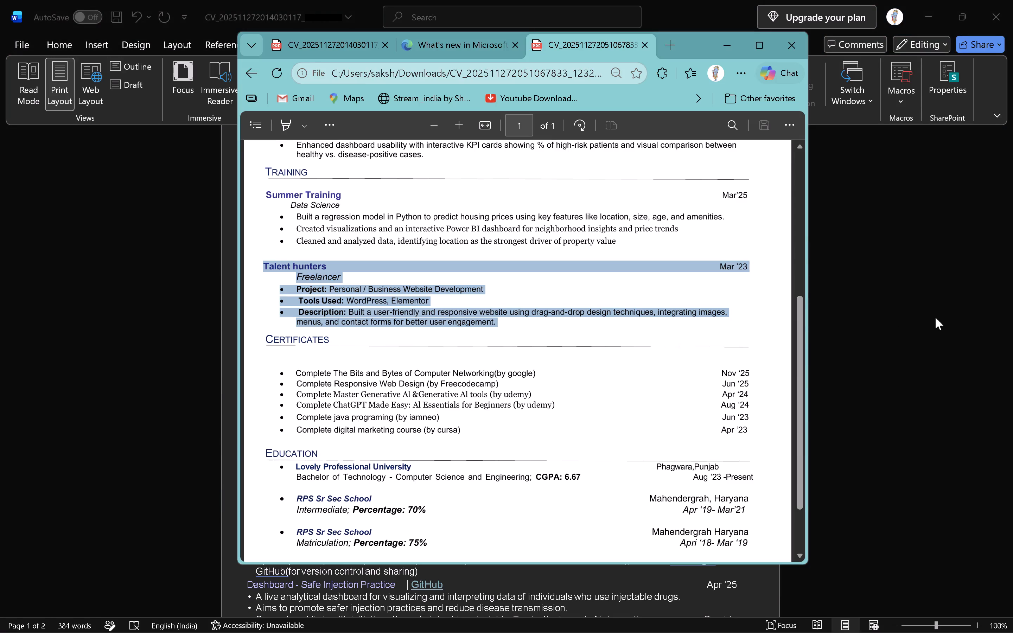
pyautogui.click(906, 327)
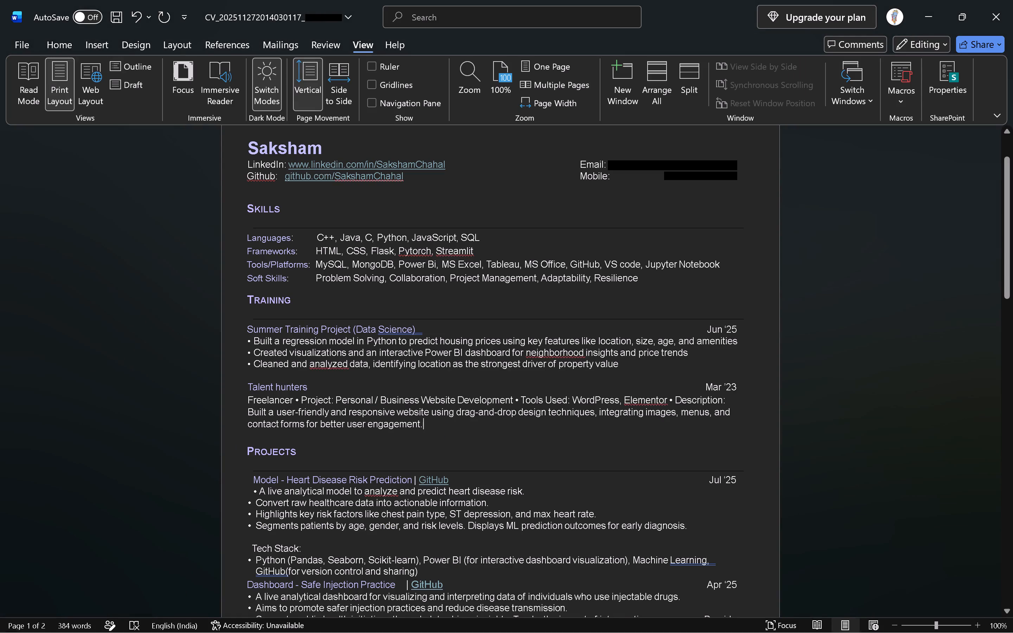
pyautogui.moveTo(291, 400); pyautogui.dragTo(279, 400)
pyautogui.click(294, 403)
pyautogui.moveTo(294, 403); pyautogui.dragTo(256, 402)
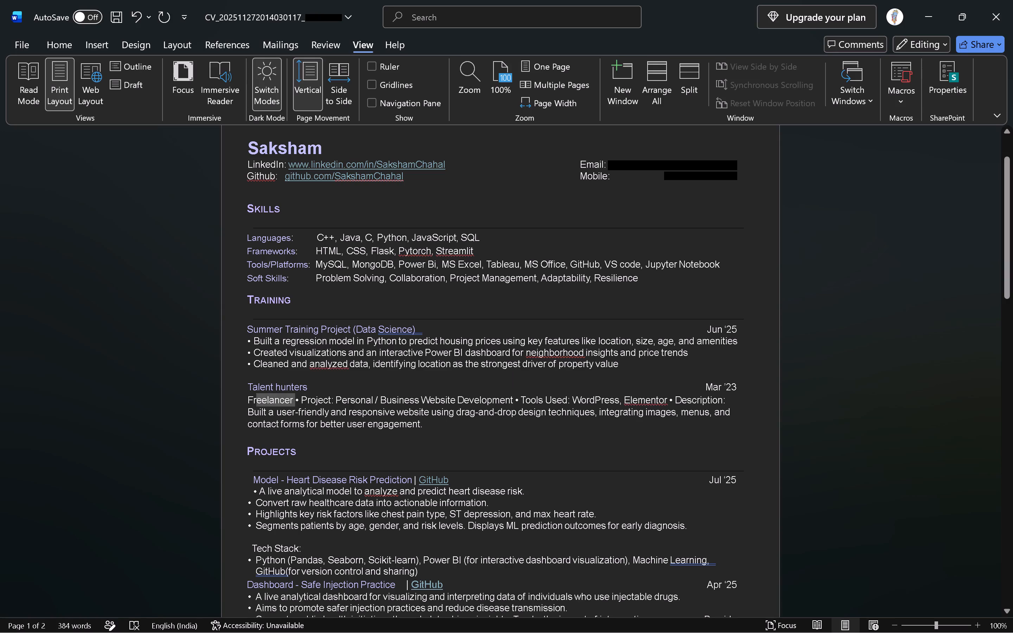
pyautogui.moveTo(256, 402); pyautogui.dragTo(247, 403)
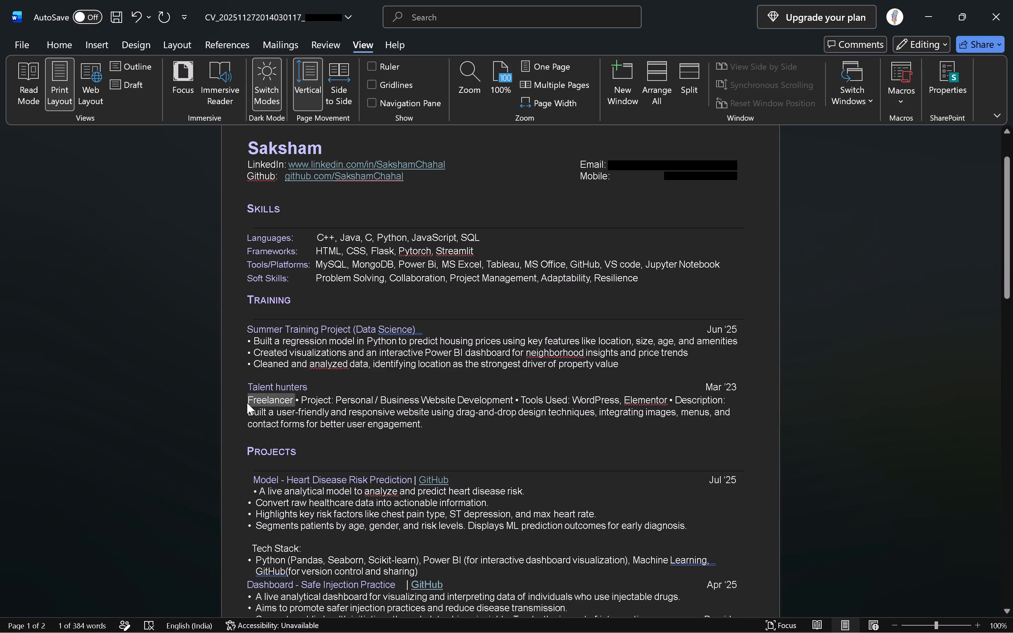
pyautogui.hotkey('ctrl', 'c')
pyautogui.press('BackSpace')
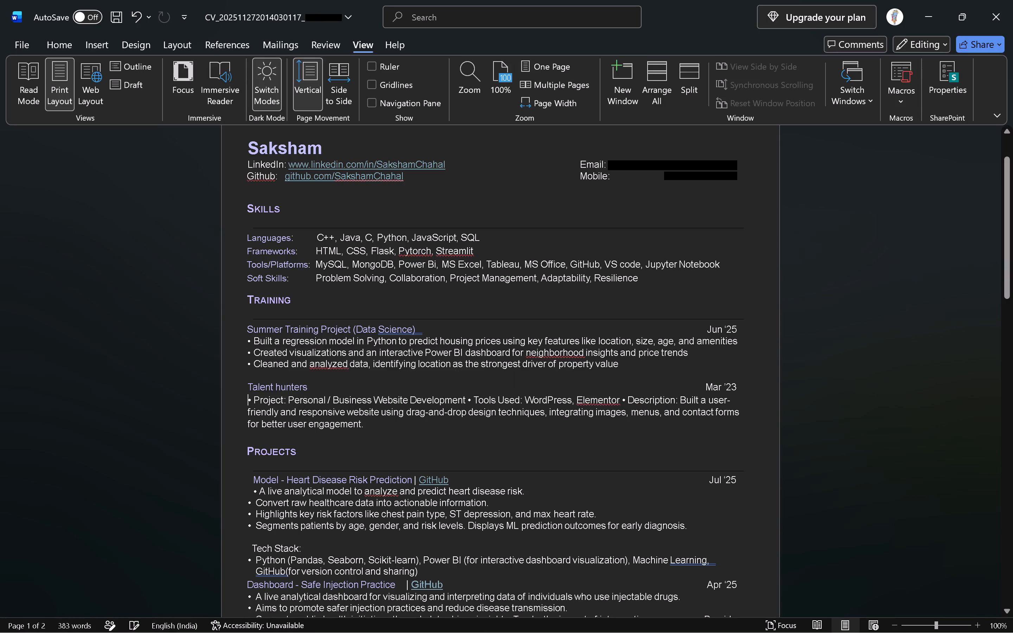
pyautogui.press('Right')
pyautogui.press('Right')
pyautogui.press('BackSpace')
pyautogui.press('BackSpace')
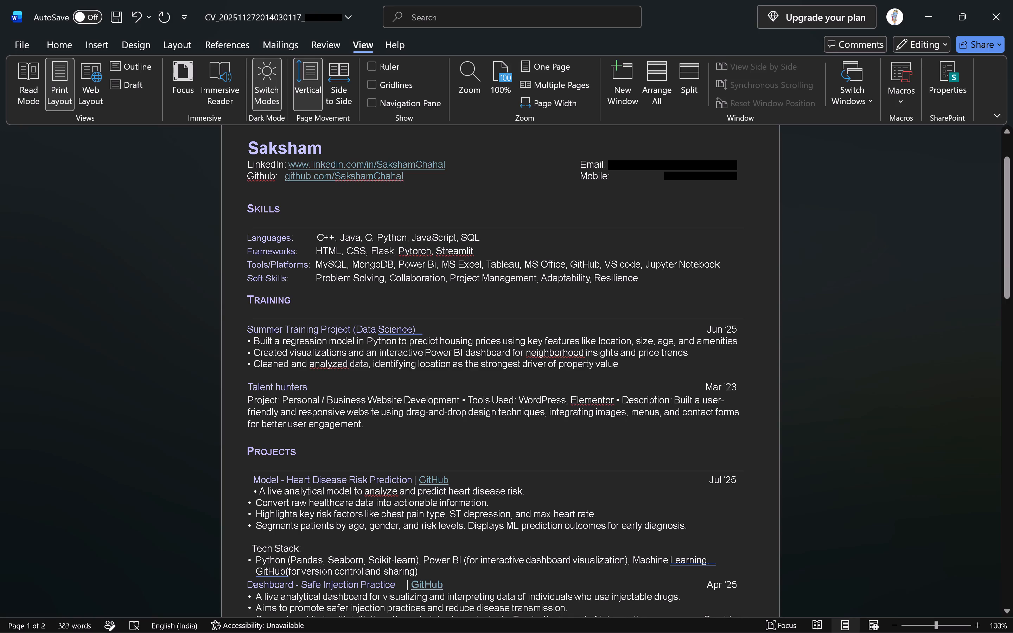
# Paste "Freelancer" in parentheses after the "Talent hunters" title, separated from it by a space.
pyautogui.click(326, 385)
pyautogui.click(309, 386)
pyautogui.press('Left')
pyautogui.hotkey('ctrl', '9')
pyautogui.hotkey('shift', '(')
pyautogui.hotkey('ctrl', 'v')
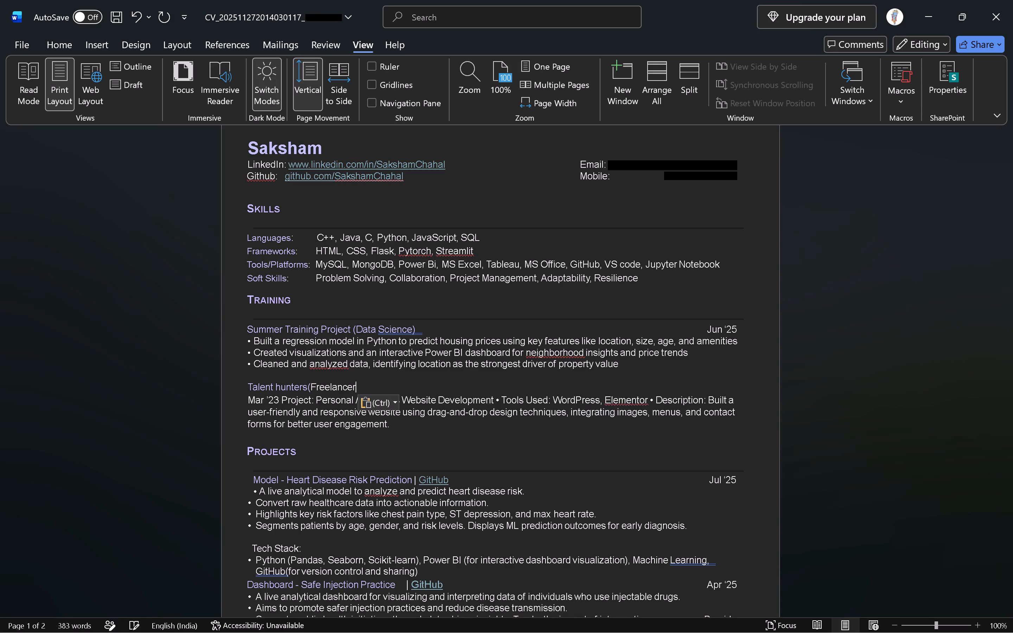
pyautogui.hotkey('shift', ')')
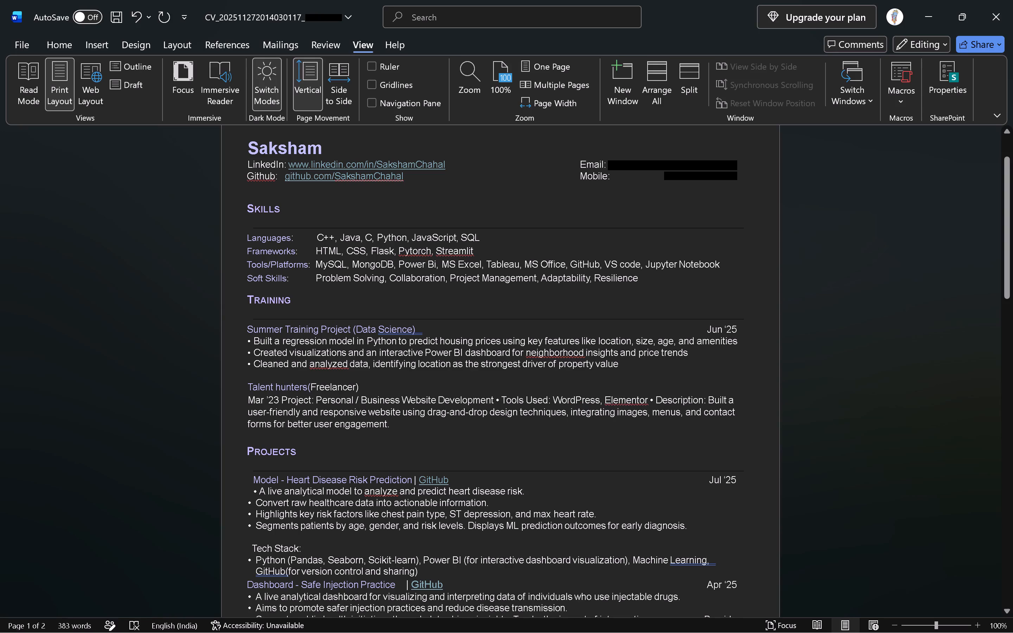
pyautogui.moveTo(359, 388); pyautogui.dragTo(306, 385)
pyautogui.click(306, 385)
pyautogui.press('space')
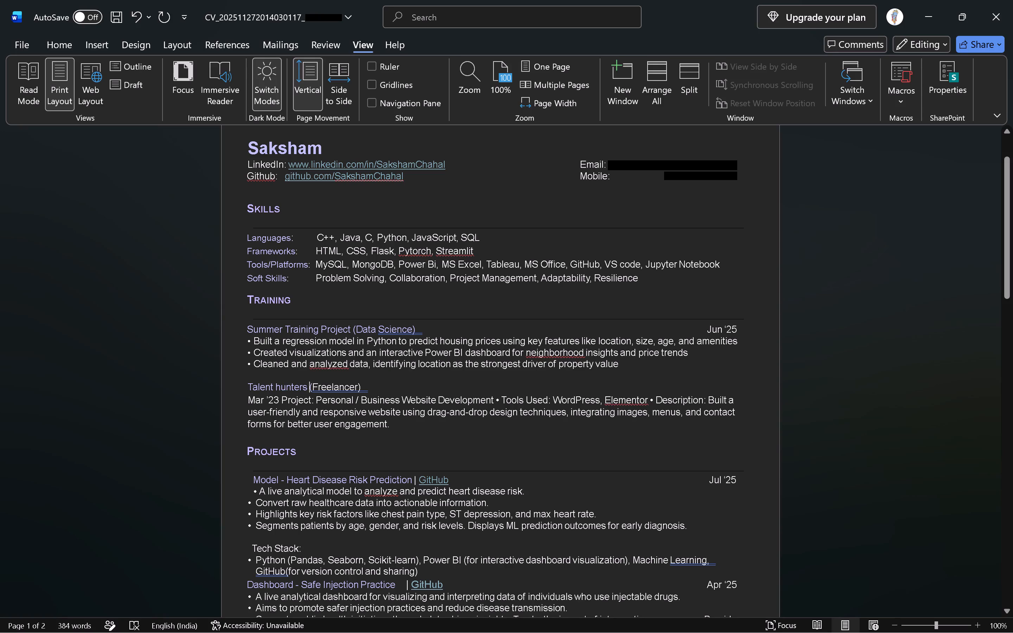
# Apply the copied title formatting to "(Freelancer)" in the Talent hunters title.
pyautogui.moveTo(364, 388); pyautogui.dragTo(310, 388)
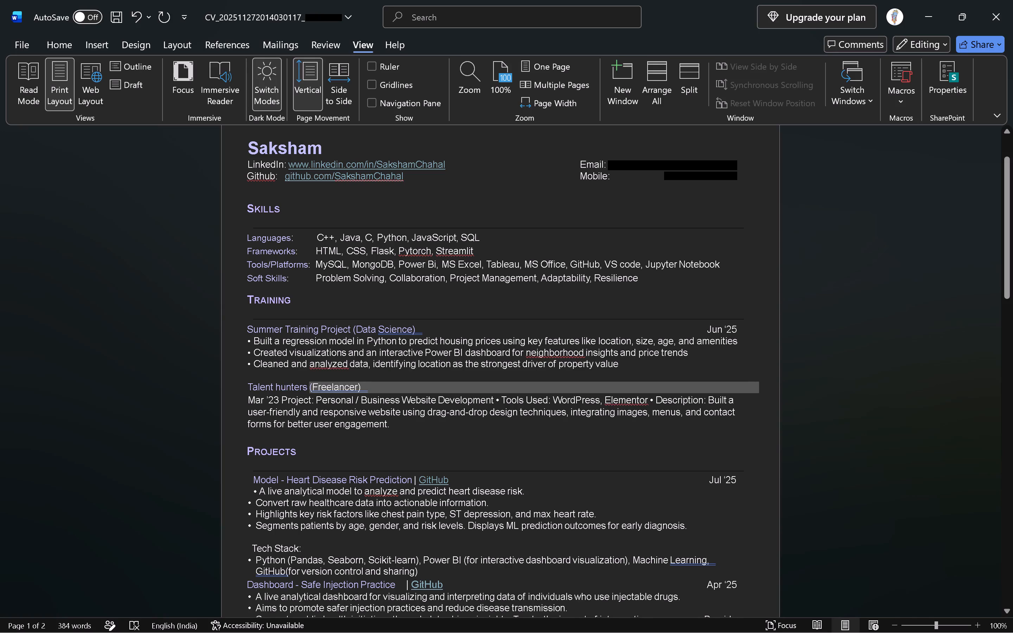
pyautogui.moveTo(310, 388); pyautogui.dragTo(310, 389)
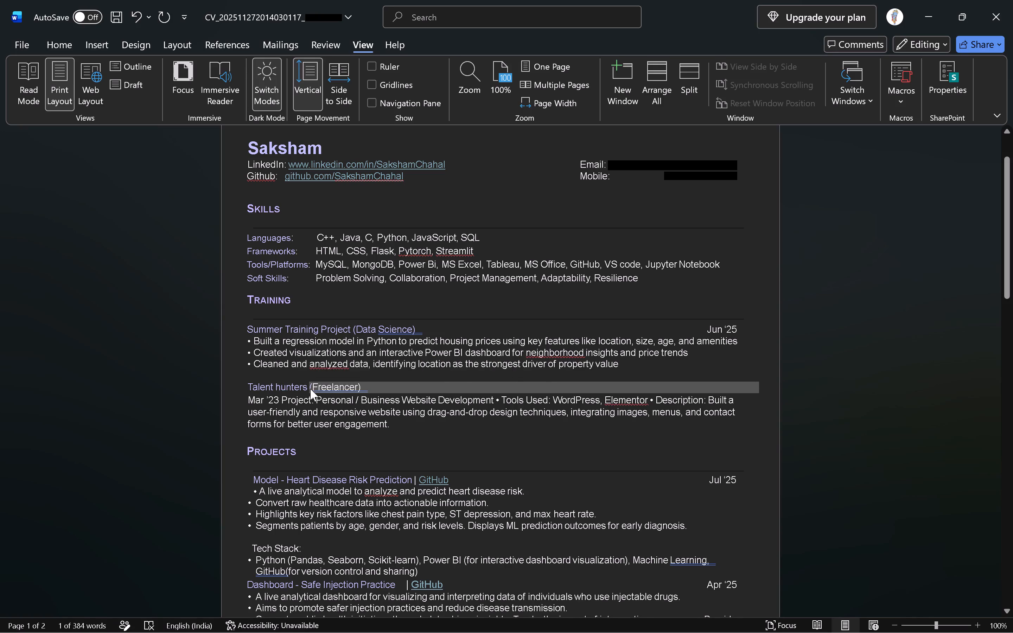
pyautogui.hotkey('ctrl', 'alt', 'v')
pyautogui.click(521, 450)
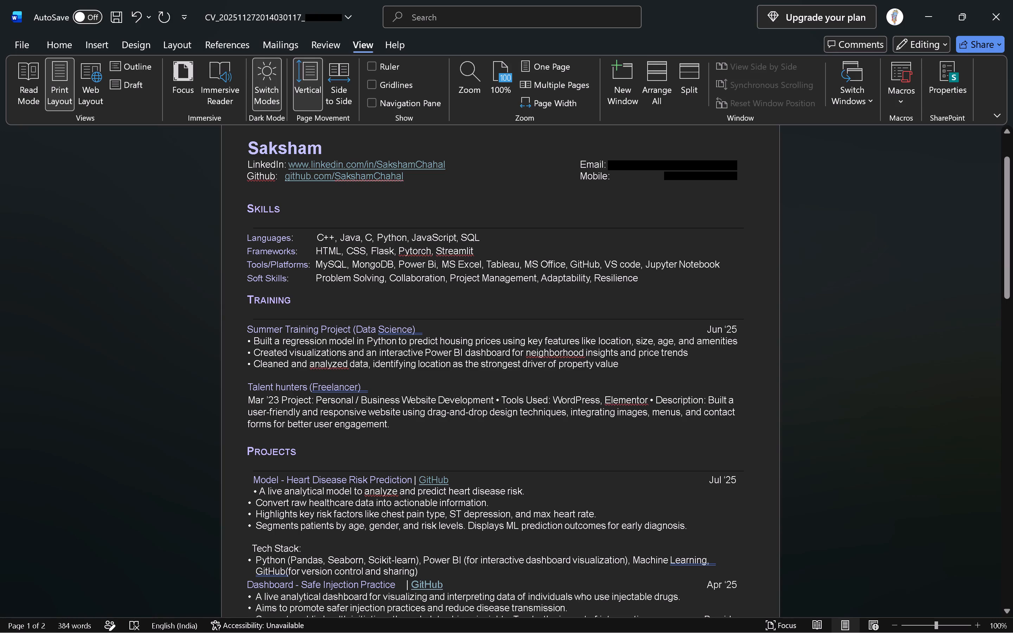
# Delete the surplus spaces before "Mar '23" until the date is back on the Talent hunters title line, roughly aligned with "Jun '25".
pyautogui.click(248, 399)
pyautogui.press('BackSpace')
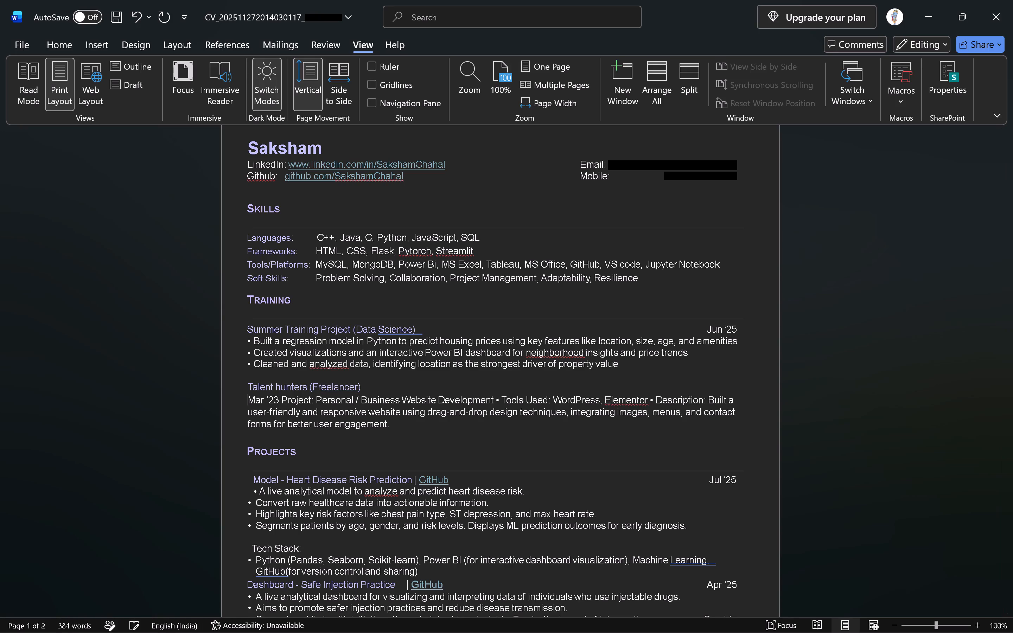
pyautogui.press('BackSpace')
pyautogui.press('BackSpace')
pyautogui.press('BackSpace')
pyautogui.press('BackSpace')
pyautogui.press('BackSpace')
pyautogui.press('BackSpace')
pyautogui.press('BackSpace')
pyautogui.press('BackSpace')
pyautogui.press('BackSpace')
pyautogui.press('BackSpace')
pyautogui.press('BackSpace')
pyautogui.press('BackSpace')
pyautogui.press('BackSpace')
pyautogui.press('BackSpace')
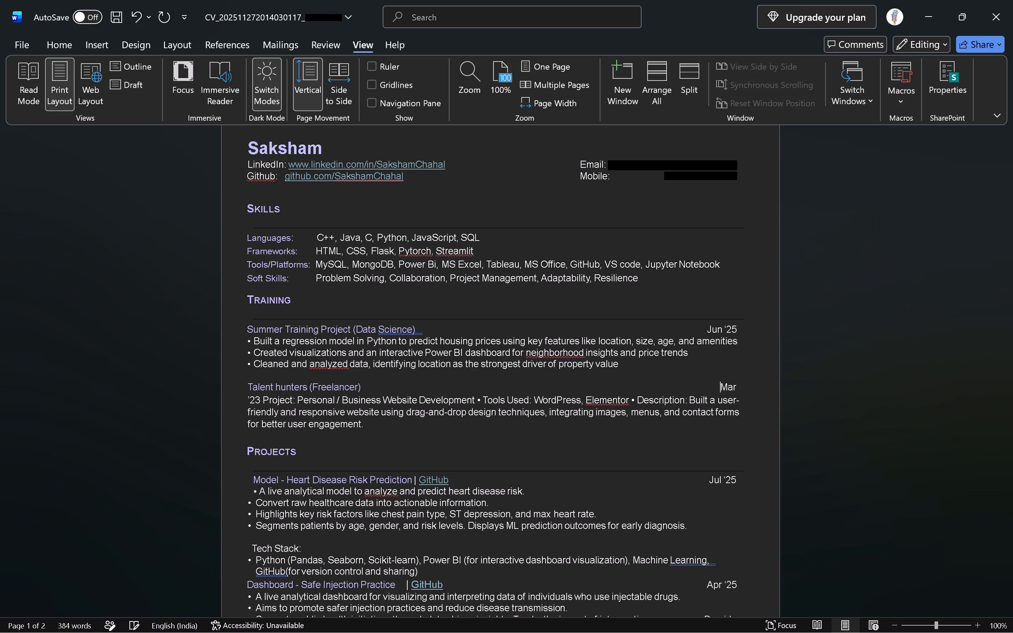
pyautogui.press('BackSpace')
pyautogui.press('BackSpace')
pyautogui.press('BackSpace')
pyautogui.press('BackSpace')
pyautogui.press('BackSpace')
pyautogui.press('BackSpace')
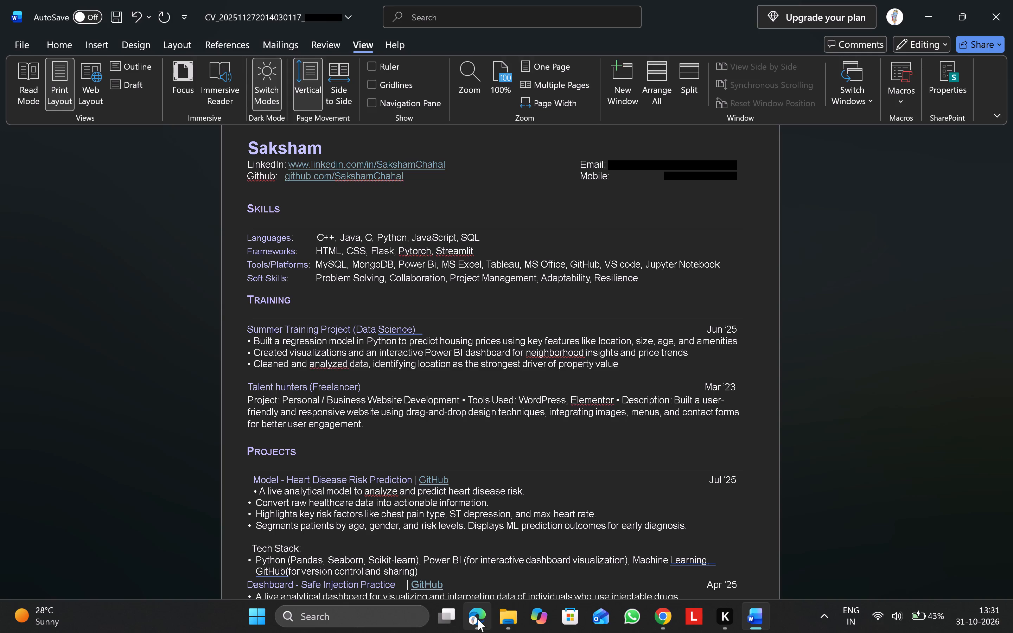
# Following the other candidate's CV in Edge, put Tools Used and Description on separate lines in Word and remove the space before Description's bullet.
pyautogui.click(478, 619)
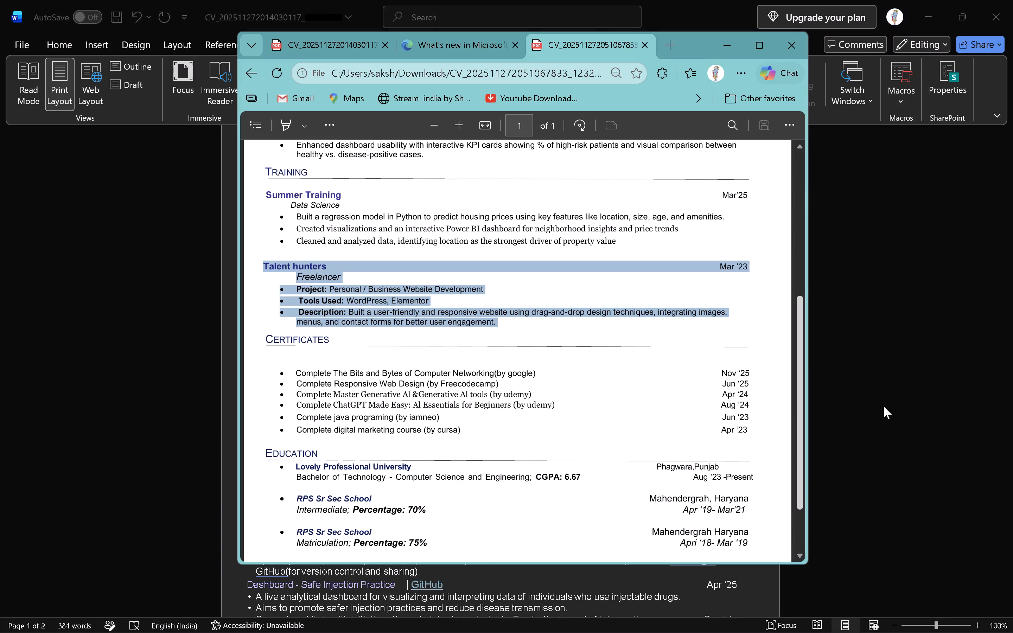
pyautogui.click(884, 406)
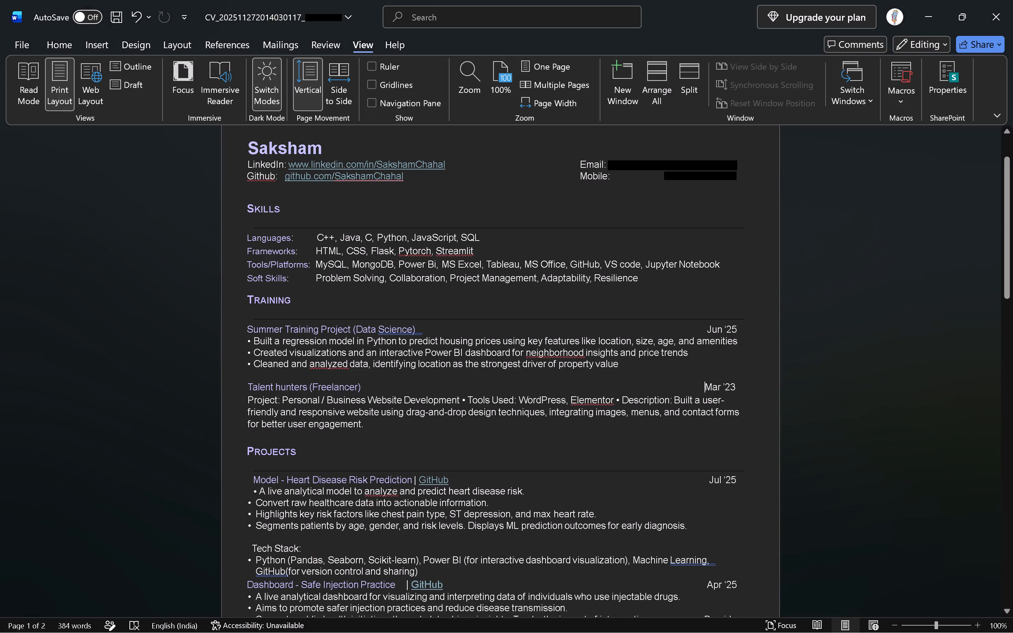
pyautogui.click(248, 399)
pyautogui.click(461, 398)
pyautogui.press('Return')
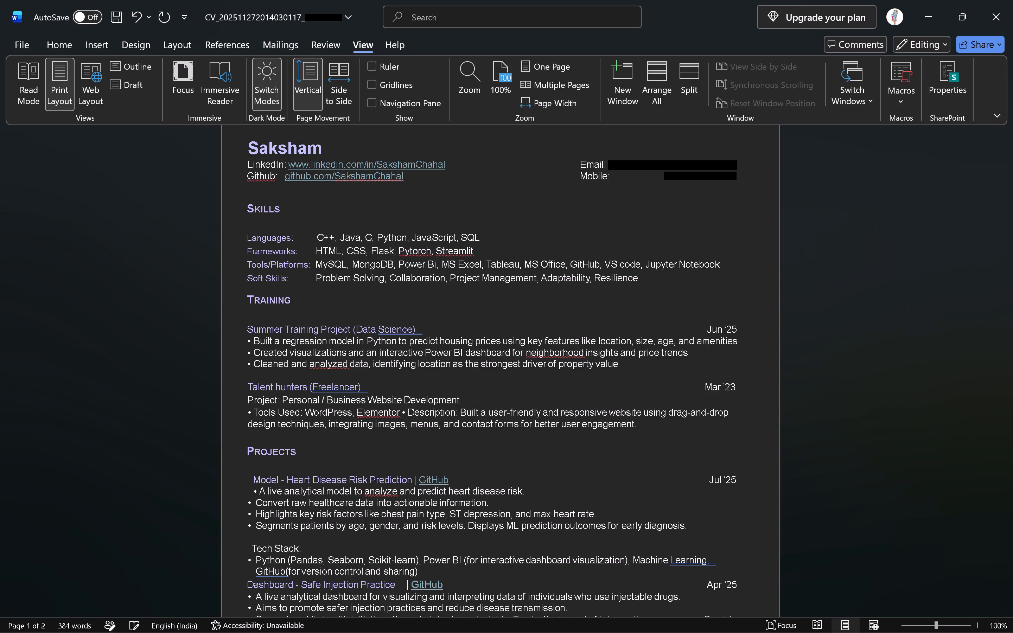
pyautogui.click(401, 413)
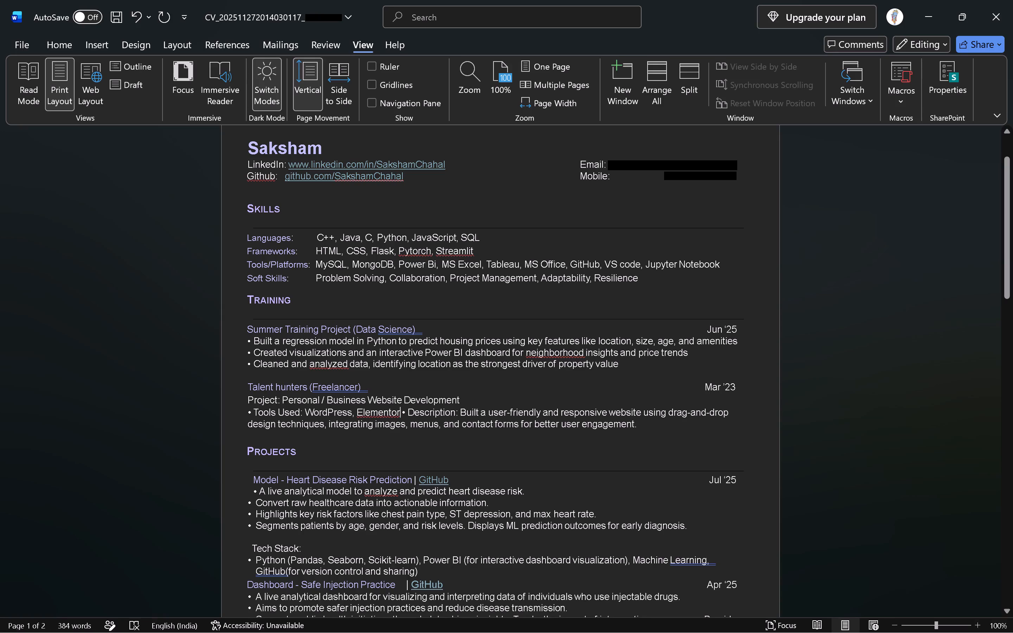
pyautogui.press('Return')
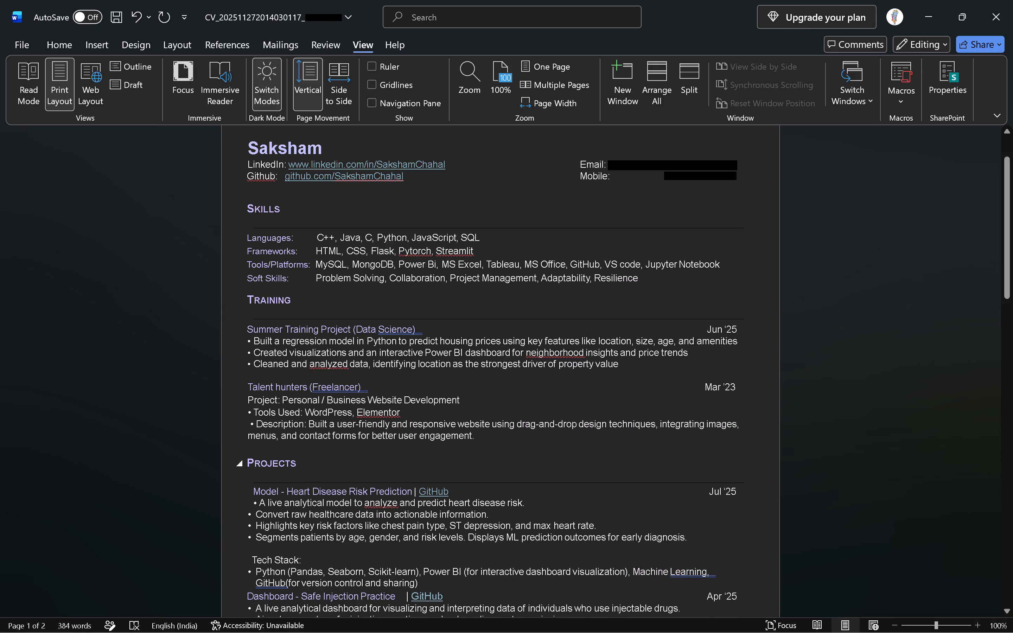
pyautogui.press('Right')
pyautogui.press('BackSpace')
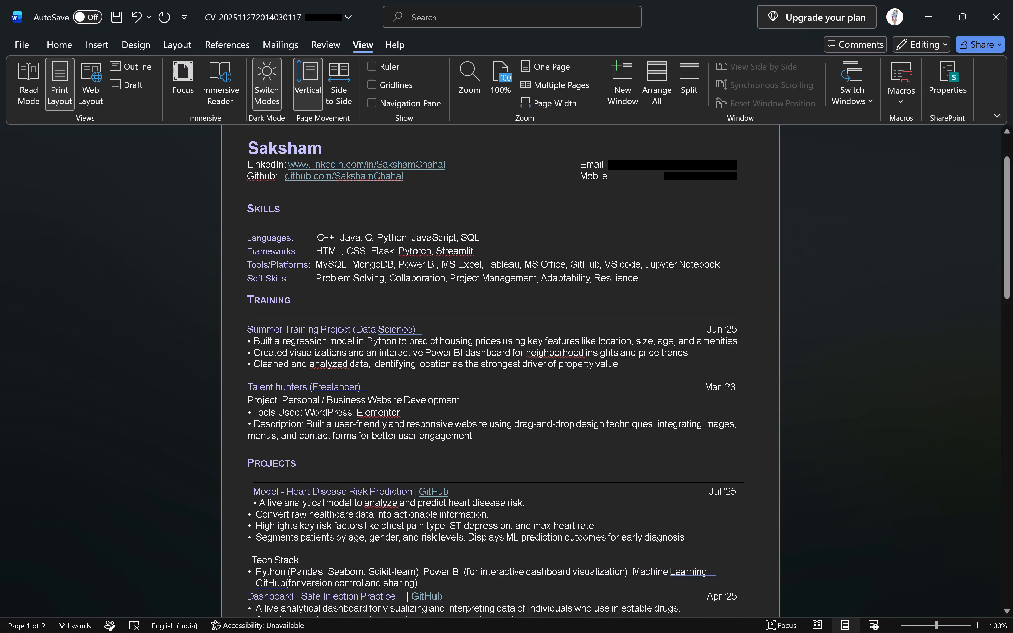
# Copy the bullet from the Tools Used line to the start of the Talent hunters Project line, followed by one space.
pyautogui.moveTo(251, 415); pyautogui.dragTo(247, 416)
pyautogui.hotkey('ctrl', 'c')
pyautogui.click(247, 401)
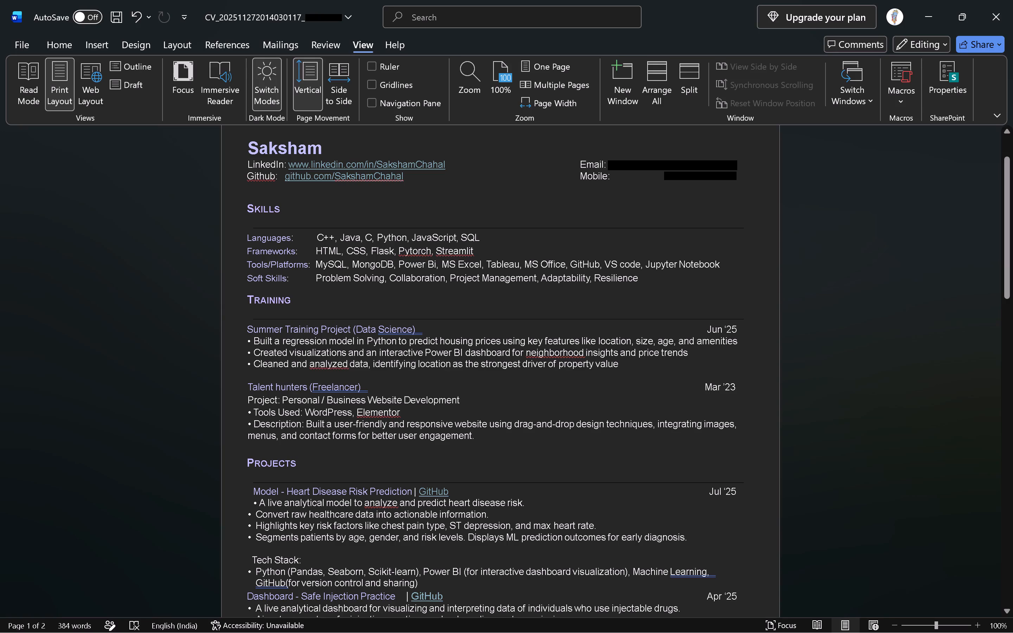
pyautogui.hotkey('ctrl', 'v')
pyautogui.press('space')
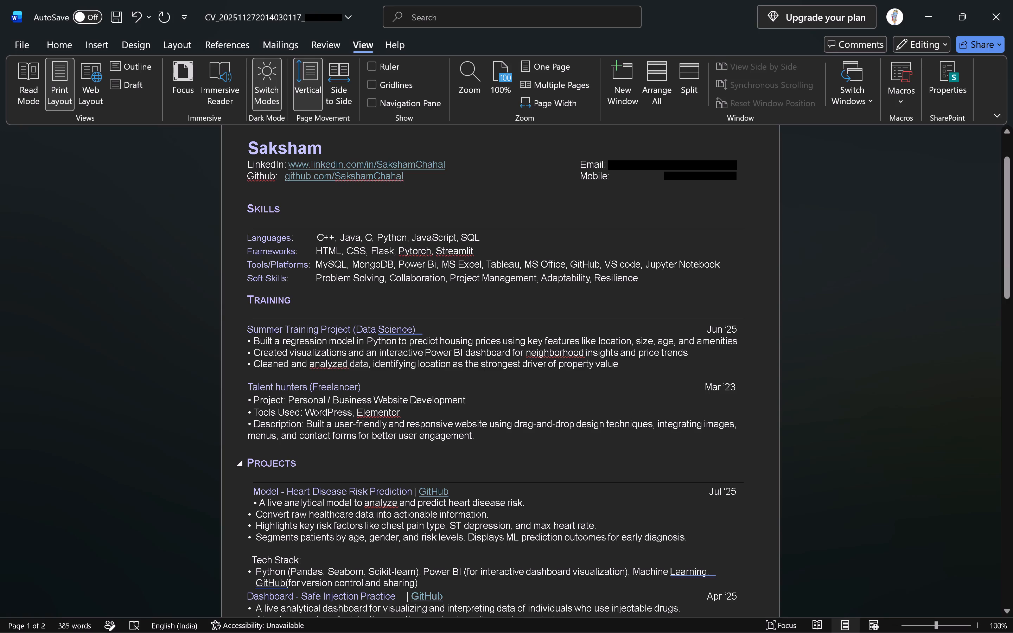
pyautogui.press('space')
pyautogui.press('BackSpace')
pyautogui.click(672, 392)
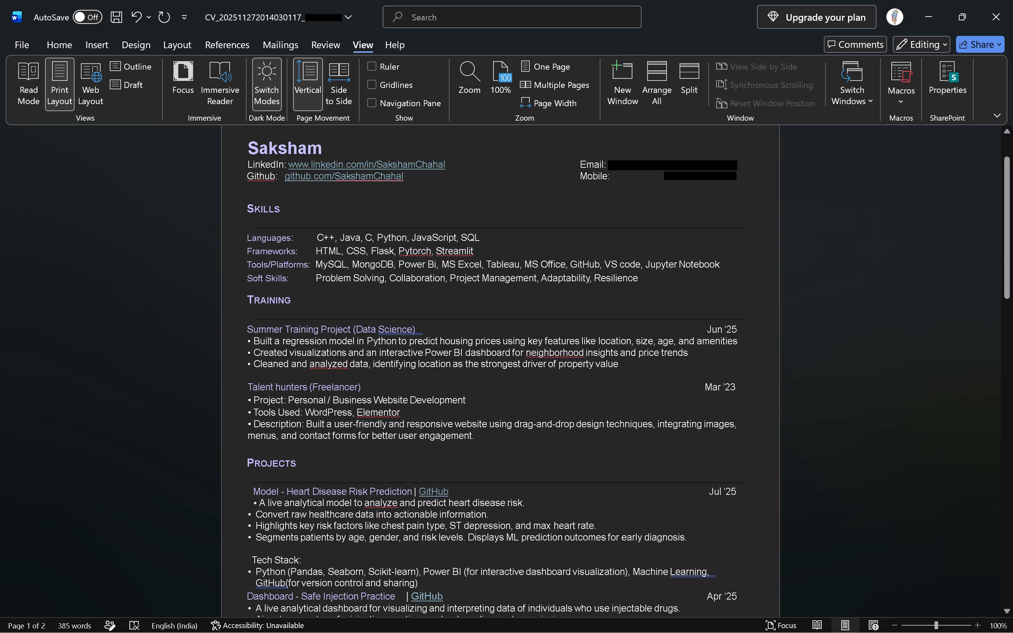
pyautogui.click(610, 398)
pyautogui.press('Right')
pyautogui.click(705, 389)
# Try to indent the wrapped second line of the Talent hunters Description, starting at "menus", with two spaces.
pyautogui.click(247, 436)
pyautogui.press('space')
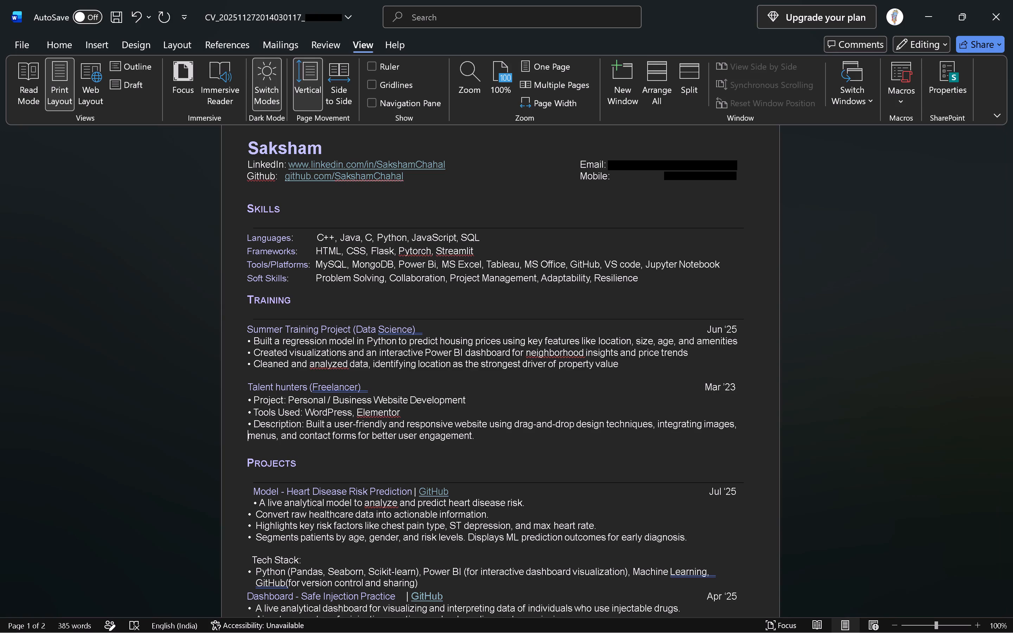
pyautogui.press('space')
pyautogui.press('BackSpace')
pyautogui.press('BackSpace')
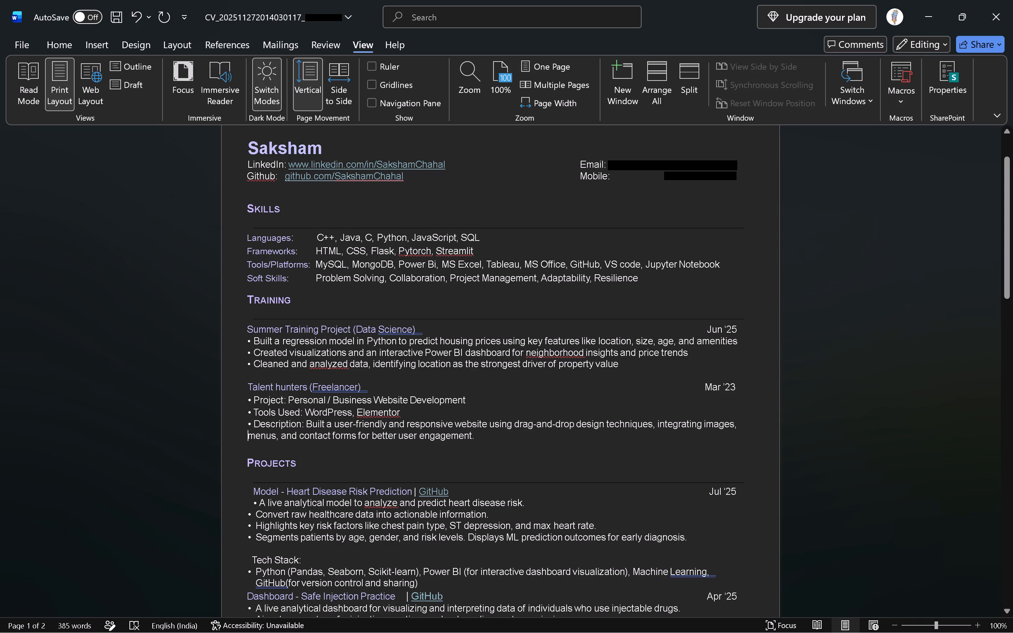
# Review the Word CV from Training through Education, and check the Certificates and Education sections of the other candidate's CV in Edge.
pyautogui.scroll(-3, 394, 500)
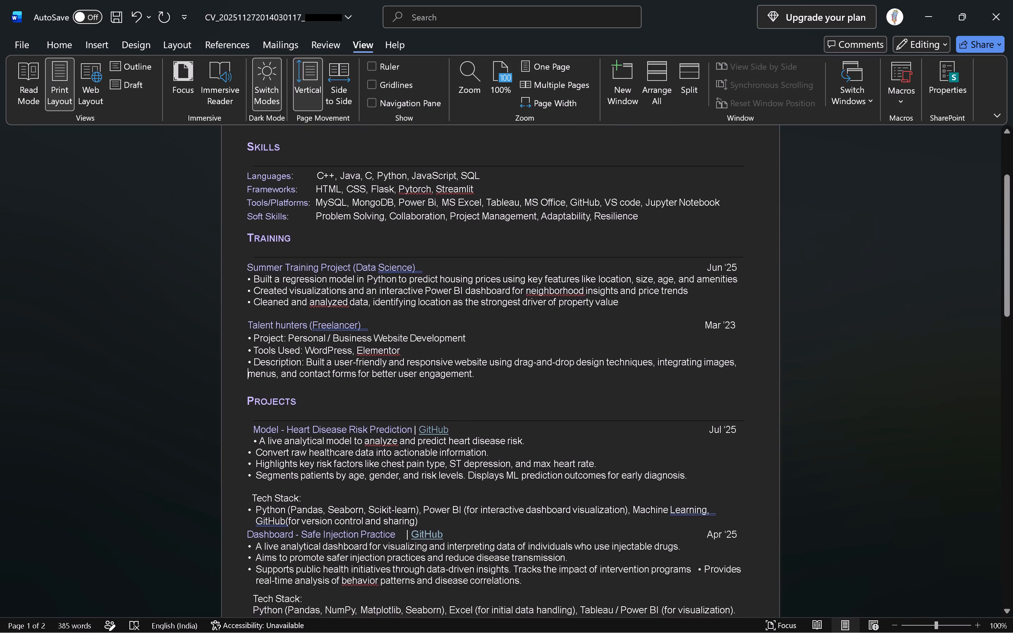
pyautogui.scroll(-1, 394, 500)
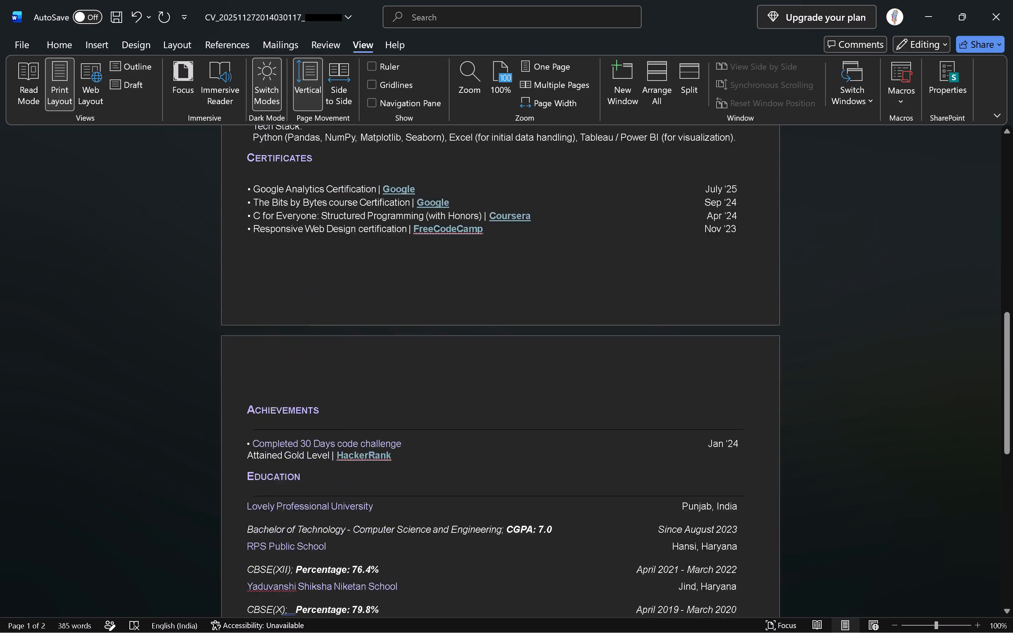
pyautogui.scroll(3, 394, 500)
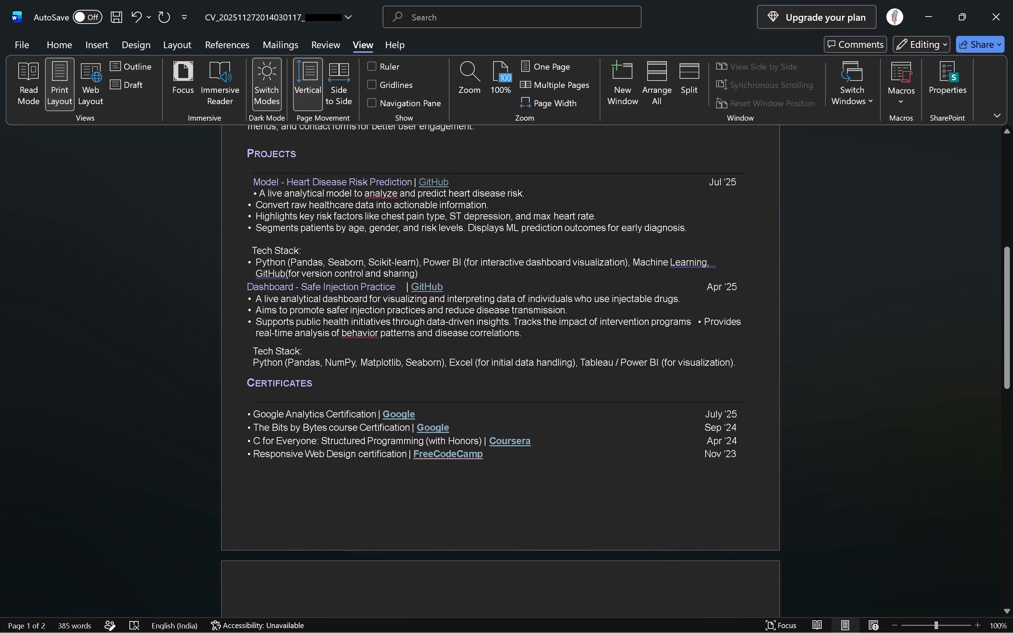
pyautogui.scroll(1, 394, 500)
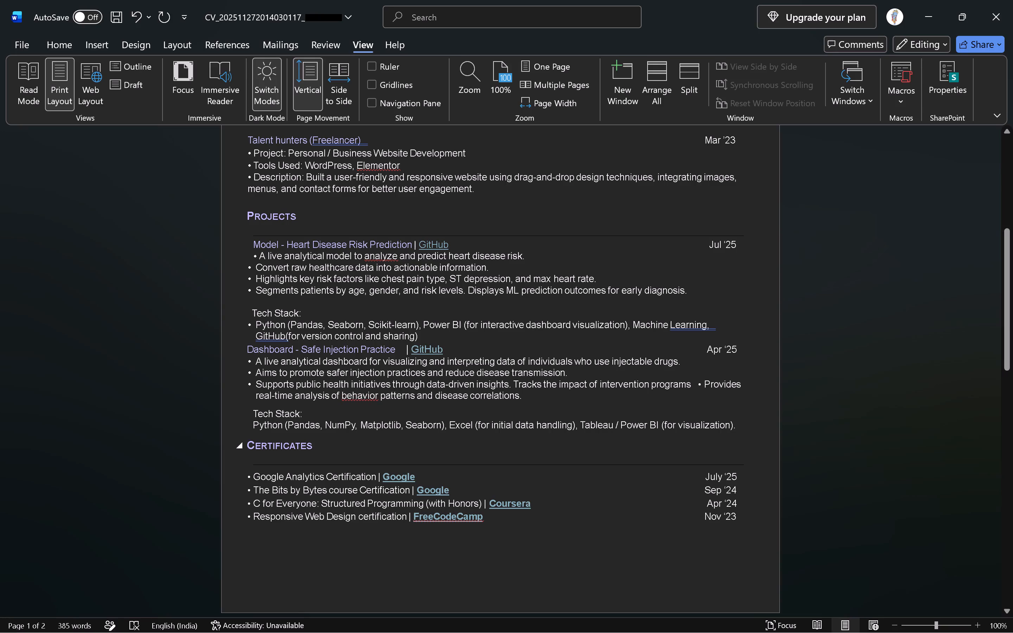
pyautogui.scroll(-1, 404, 487)
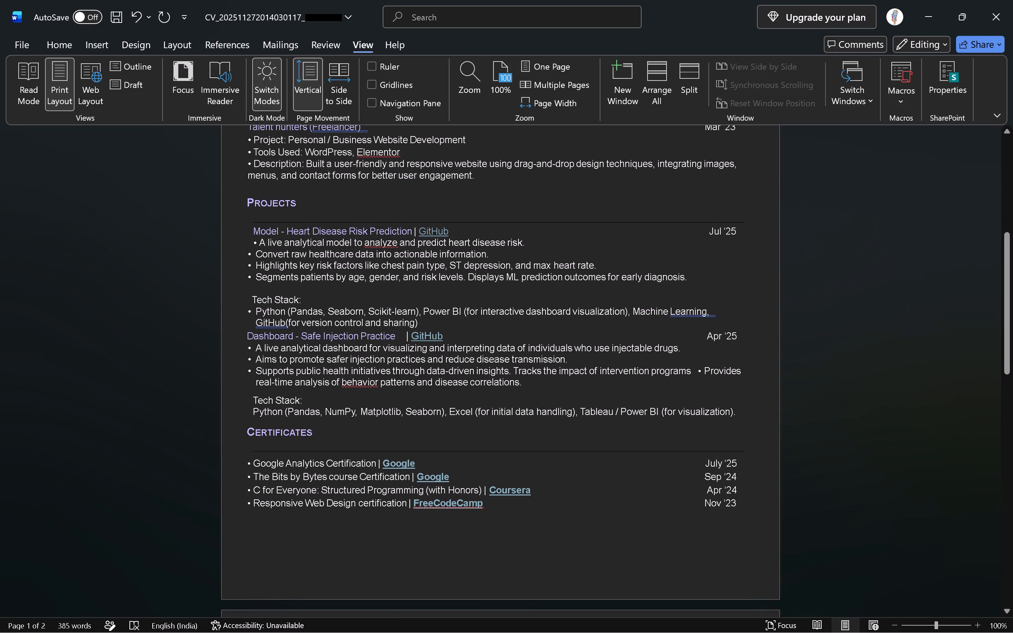
pyautogui.scroll(-1, 404, 487)
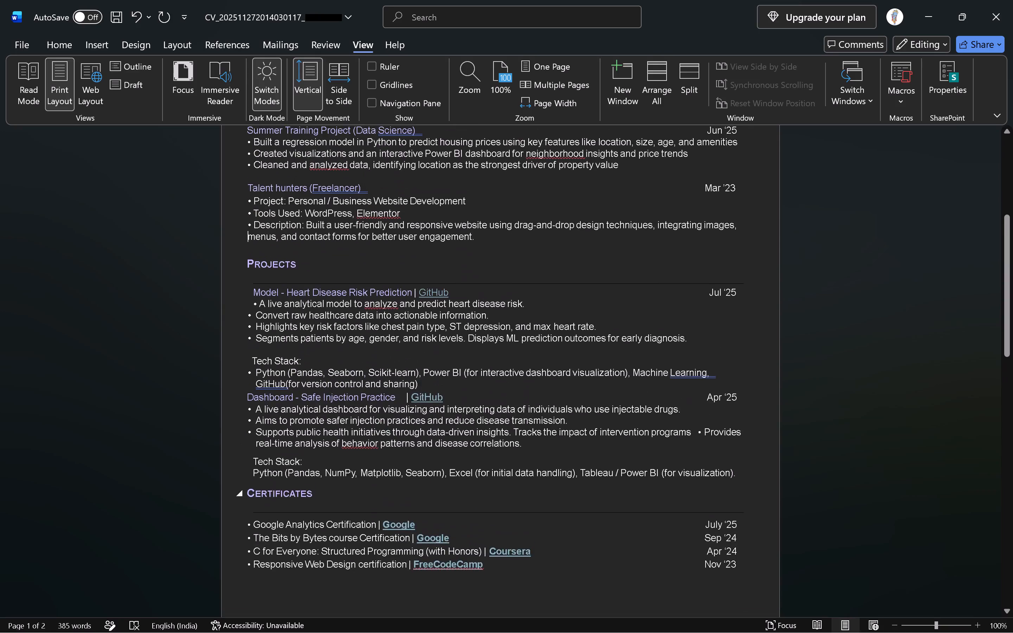
pyautogui.scroll(-3, 404, 487)
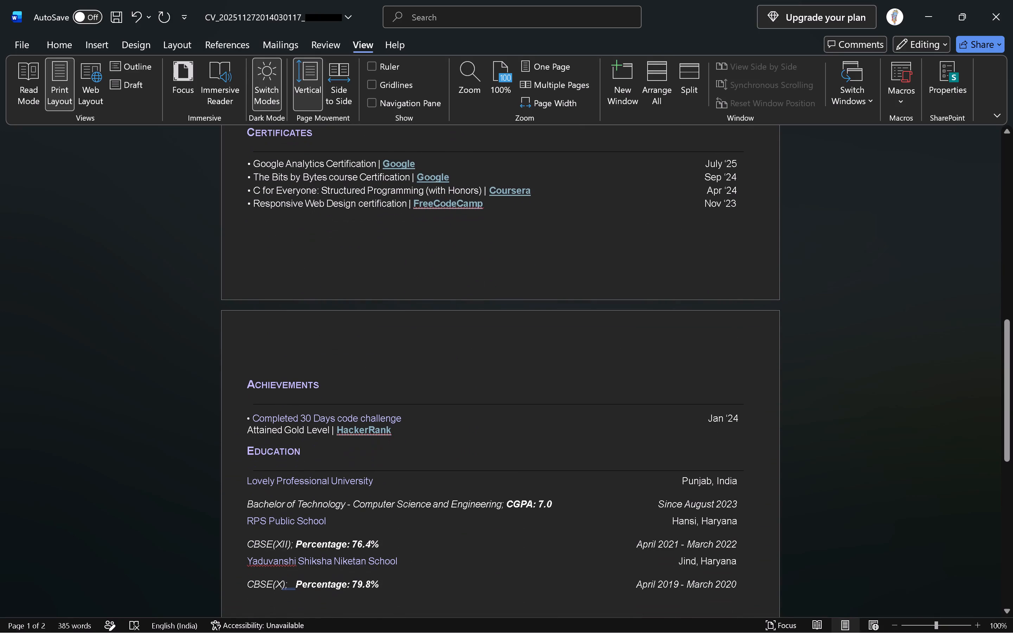
pyautogui.click(470, 621)
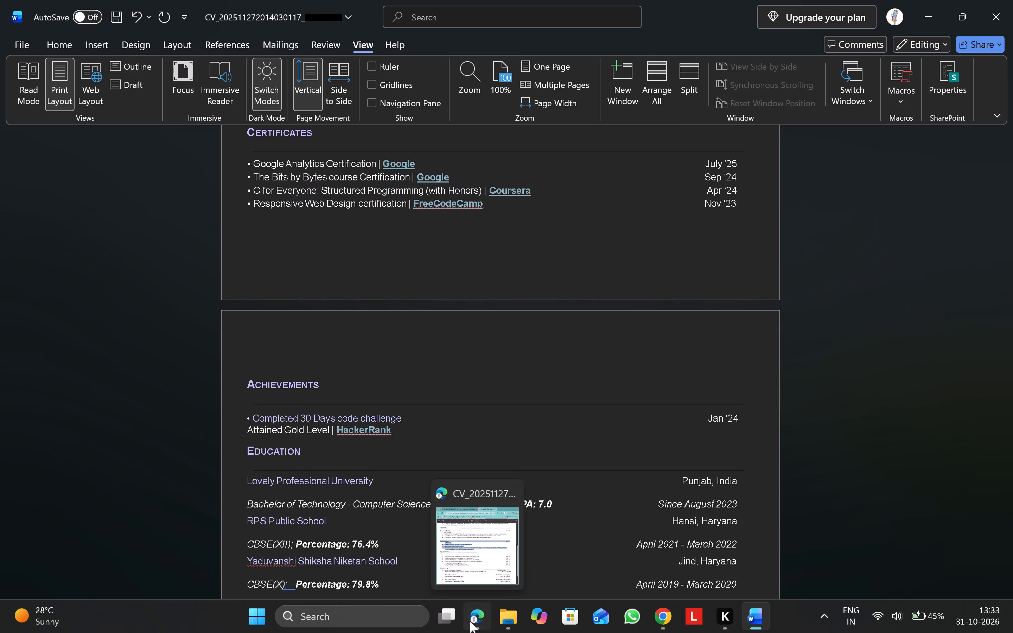
pyautogui.scroll(-1, 447, 514)
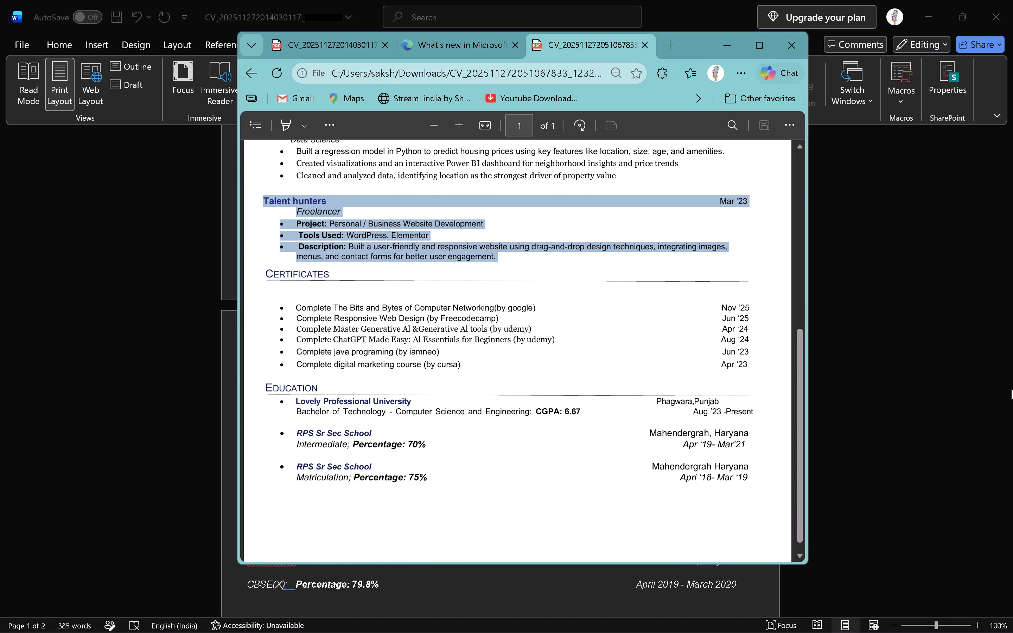
pyautogui.click(1011, 390)
pyautogui.scroll(-3, 603, 552)
pyautogui.scroll(6, 603, 552)
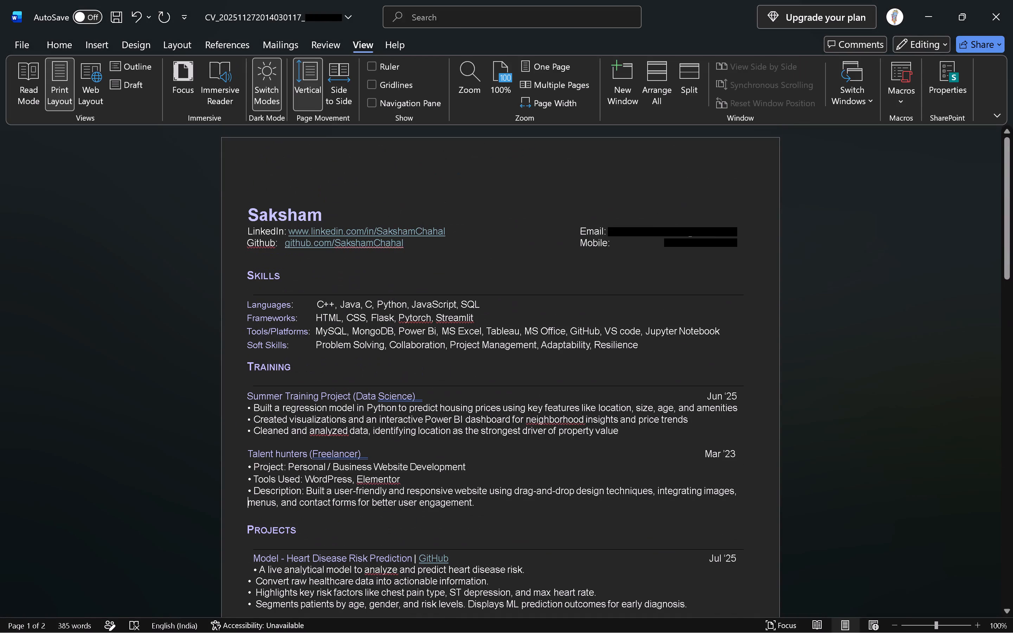
pyautogui.scroll(-4, 603, 552)
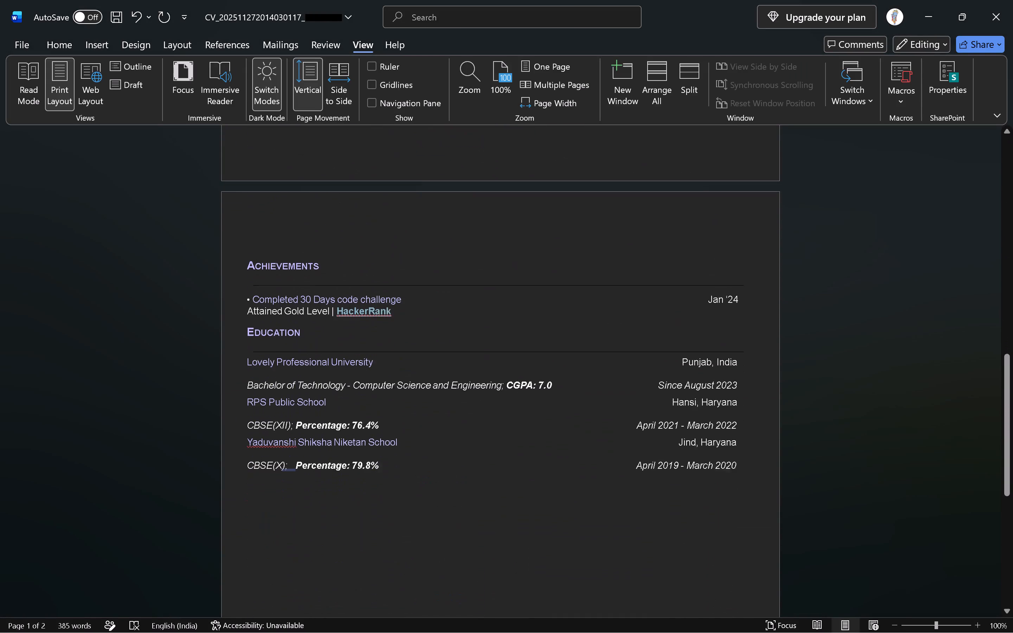
pyautogui.scroll(-1, 603, 552)
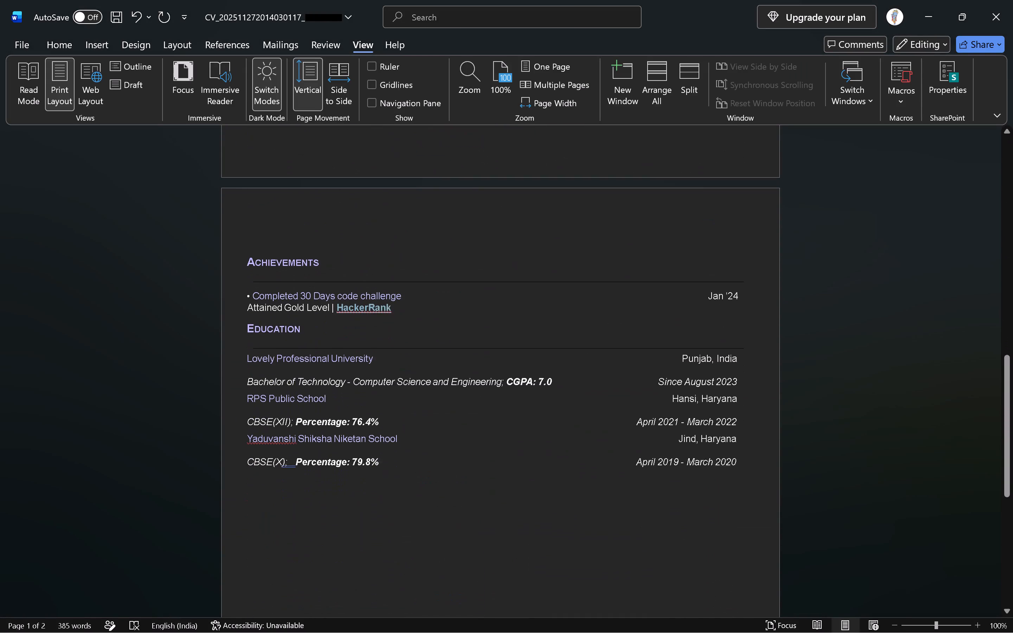
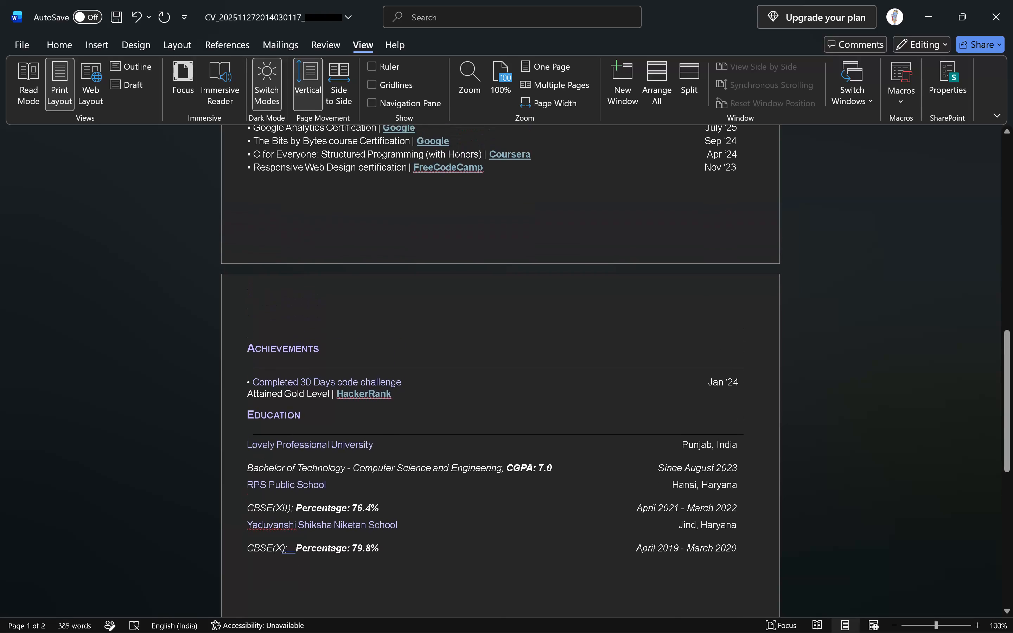
# In the Education section, add one space before "Punjab, India" and one before "Since August 2023" to shift them toward the margin.
pyautogui.scroll(-1, 603, 552)
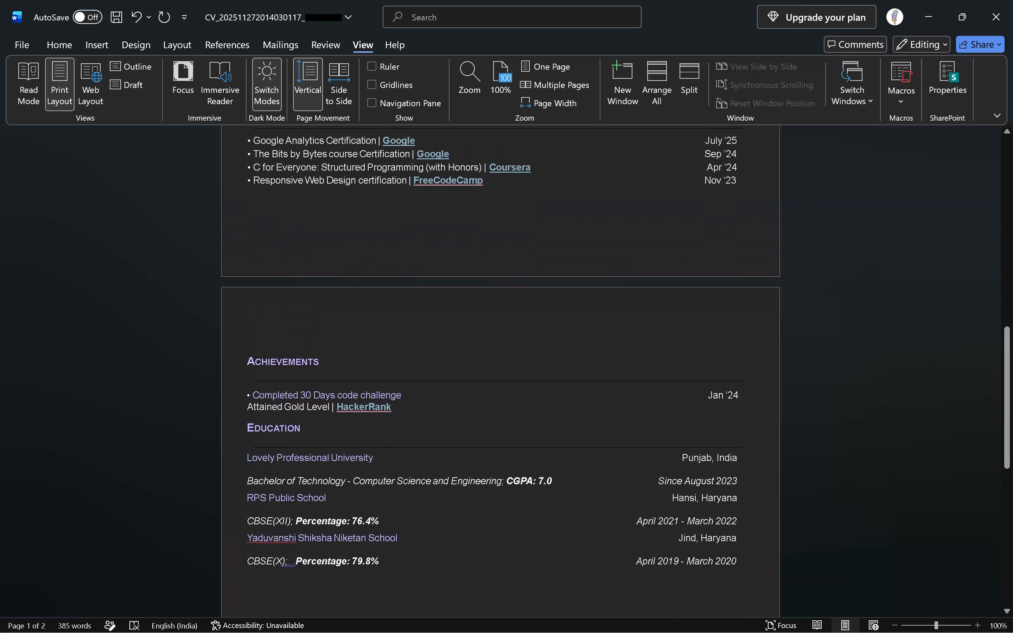
pyautogui.scroll(-3, 603, 552)
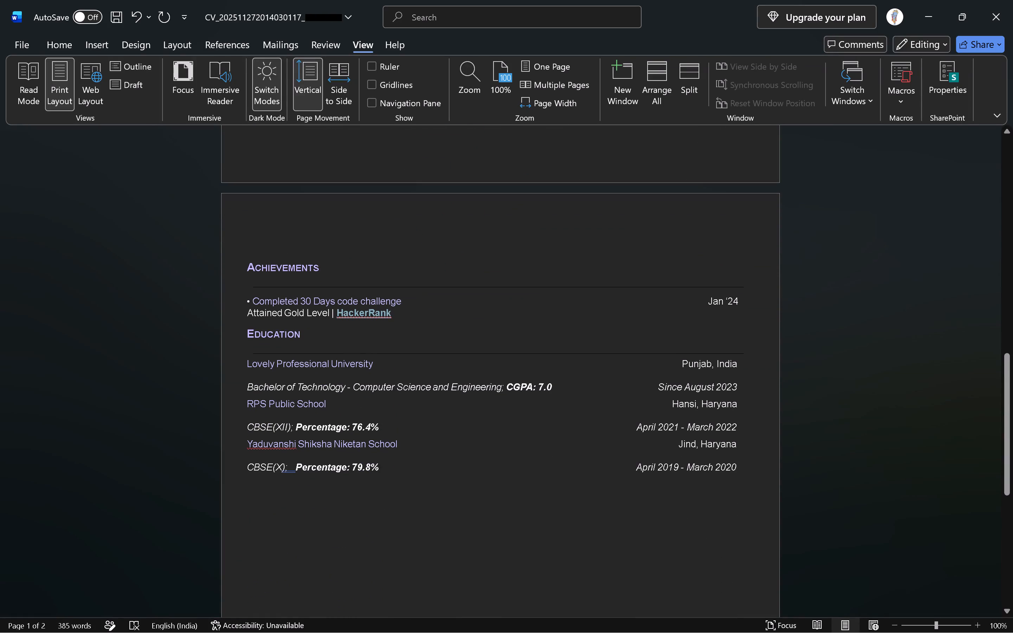
pyautogui.click(660, 363)
pyautogui.press('space')
pyautogui.click(652, 391)
pyautogui.press('space')
pyautogui.press('space')
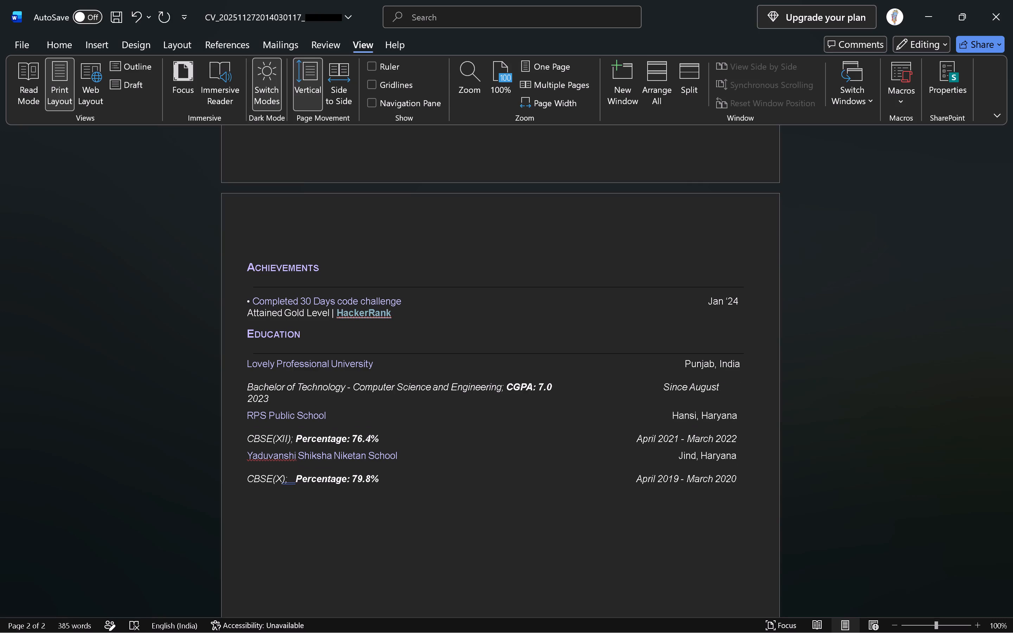
pyautogui.press('BackSpace')
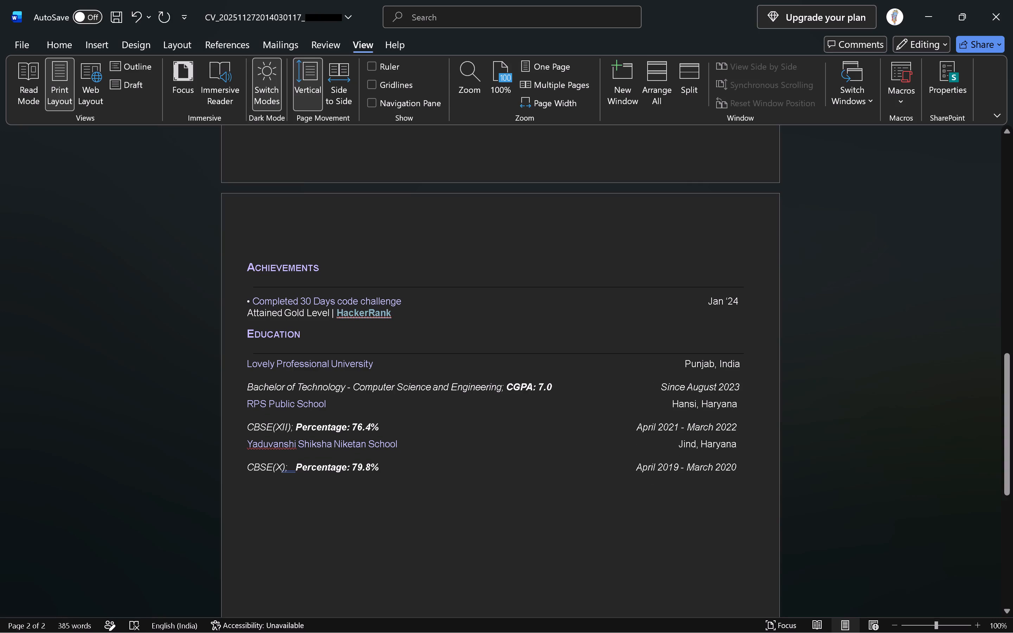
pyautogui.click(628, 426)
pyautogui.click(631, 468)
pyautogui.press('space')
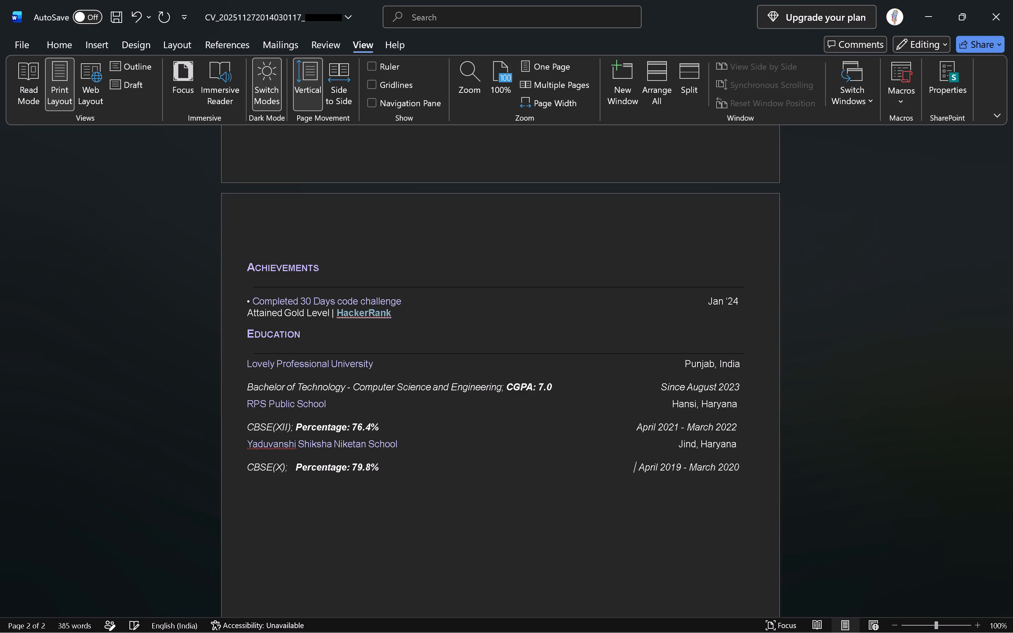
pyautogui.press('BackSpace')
# Add one space before the location and the date range of both the RPS Public School and Yaduvanshi Shiksha Niketan School entries.
pyautogui.click(660, 406)
pyautogui.press('space')
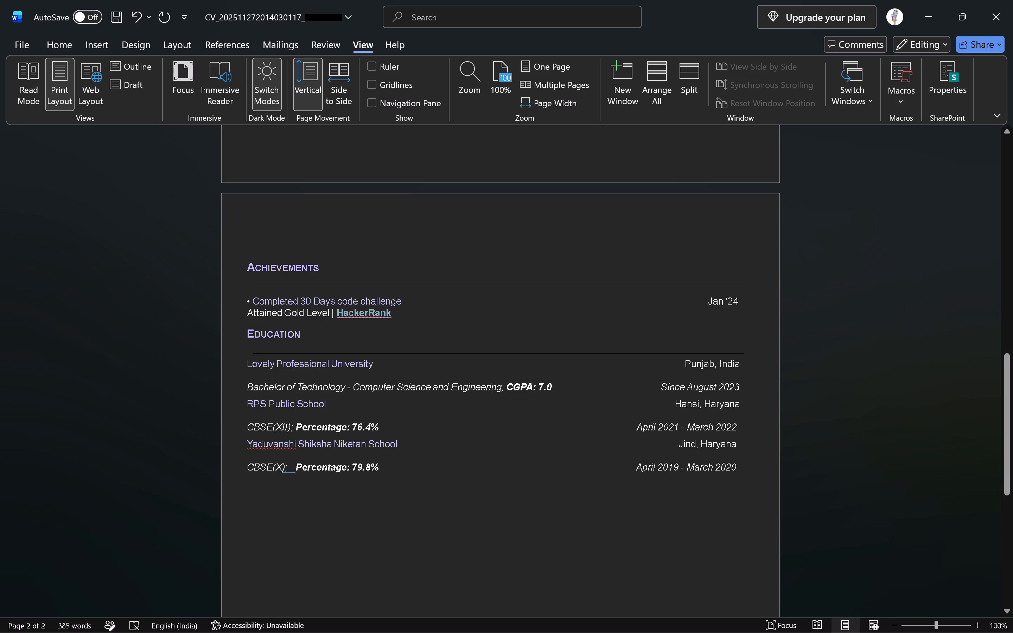
pyautogui.click(627, 430)
pyautogui.press('space')
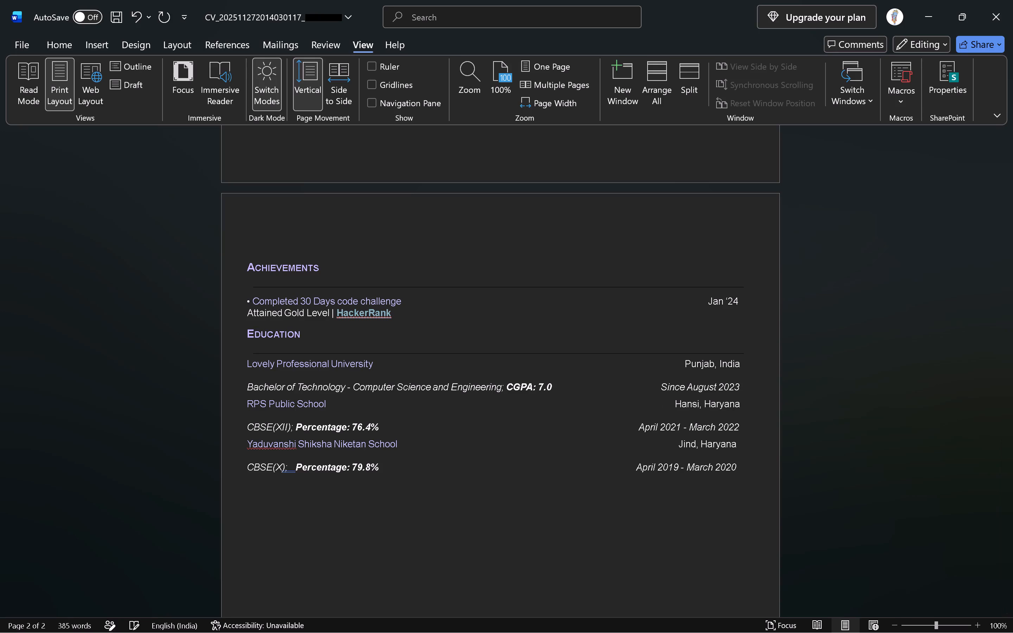
pyautogui.click(668, 447)
pyautogui.press('space')
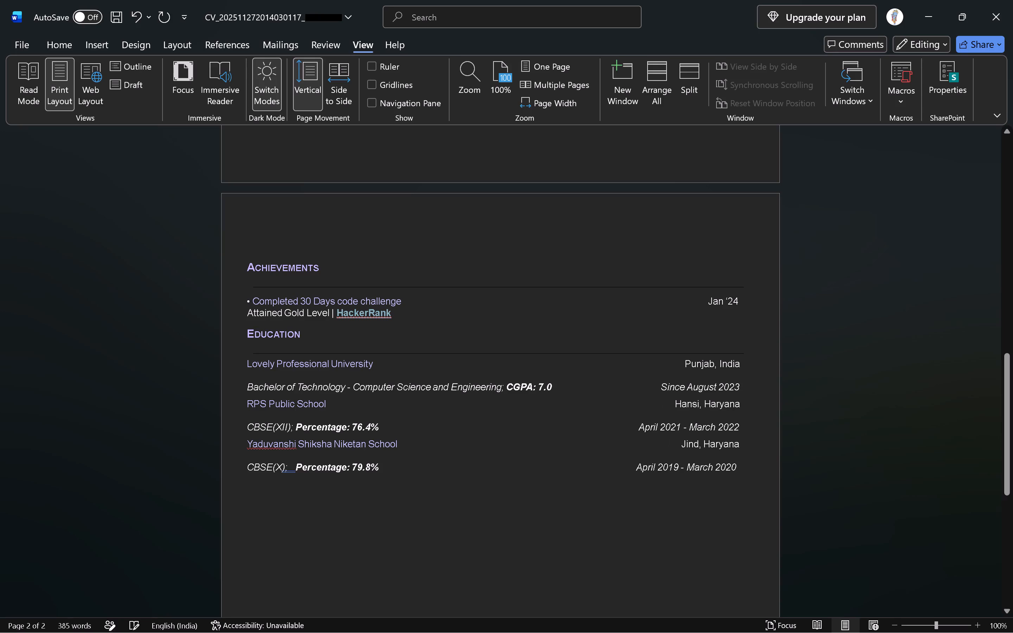
pyautogui.click(626, 475)
pyautogui.press('space')
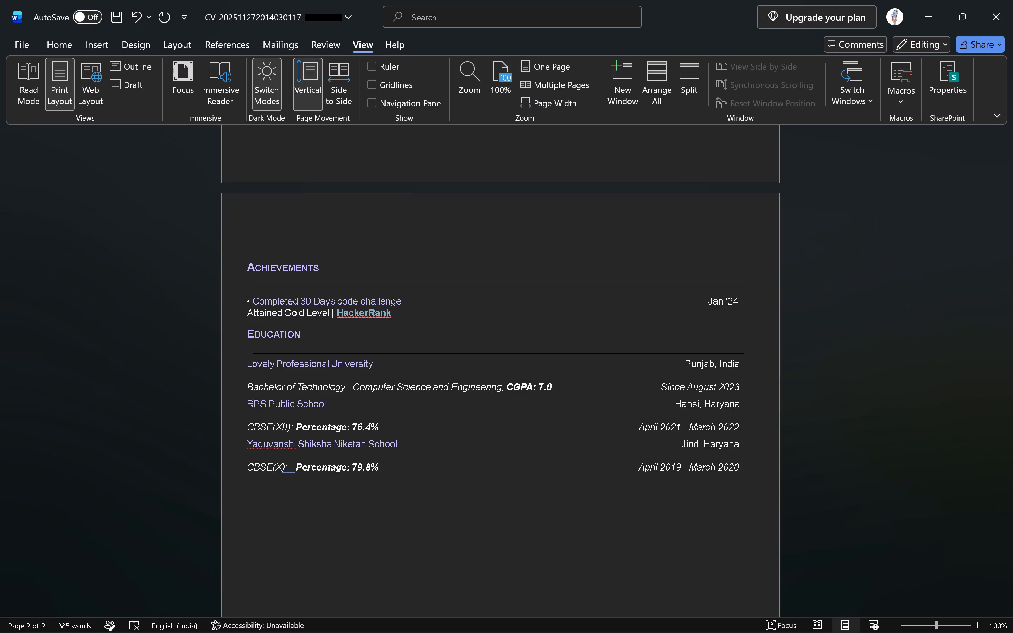
pyautogui.press('space')
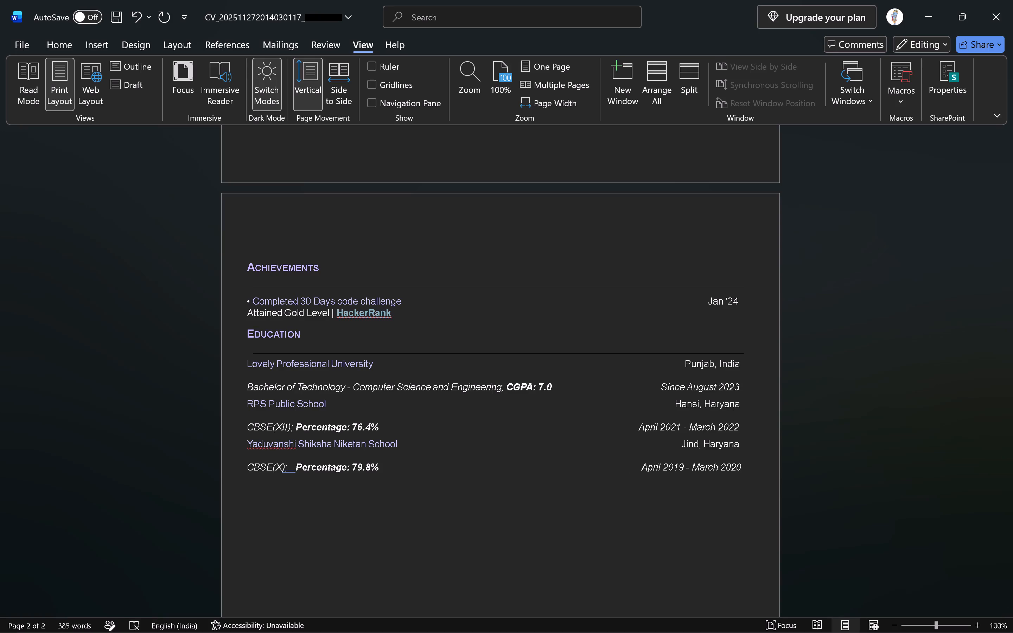
pyautogui.press('BackSpace')
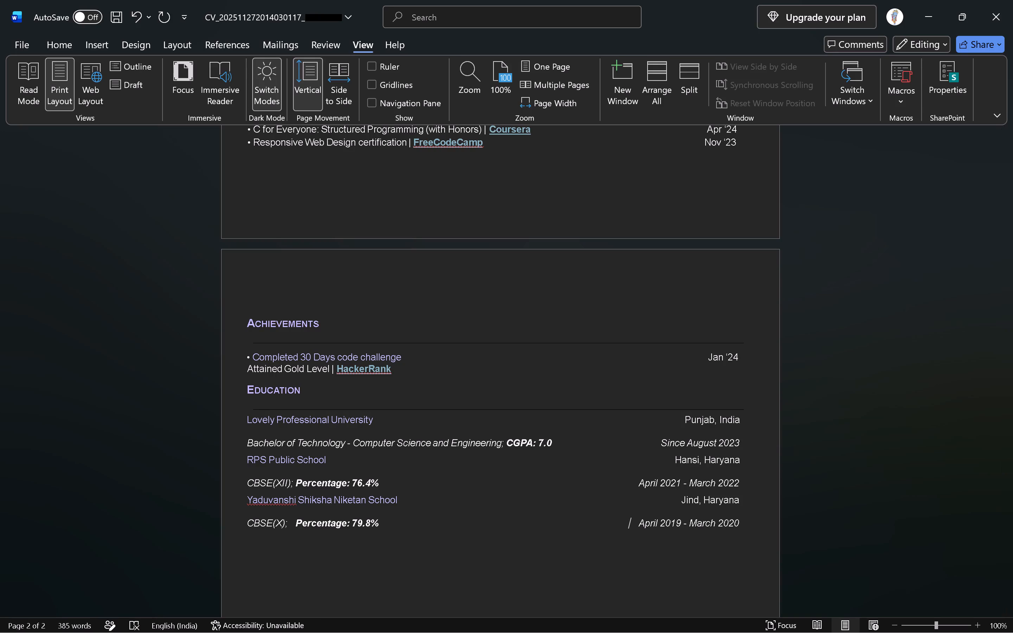
# Set the Bachelor of Technology CGPA to 7.33 and delete two spaces before "Since August 2023" to keep the date on one line.
pyautogui.click(558, 439)
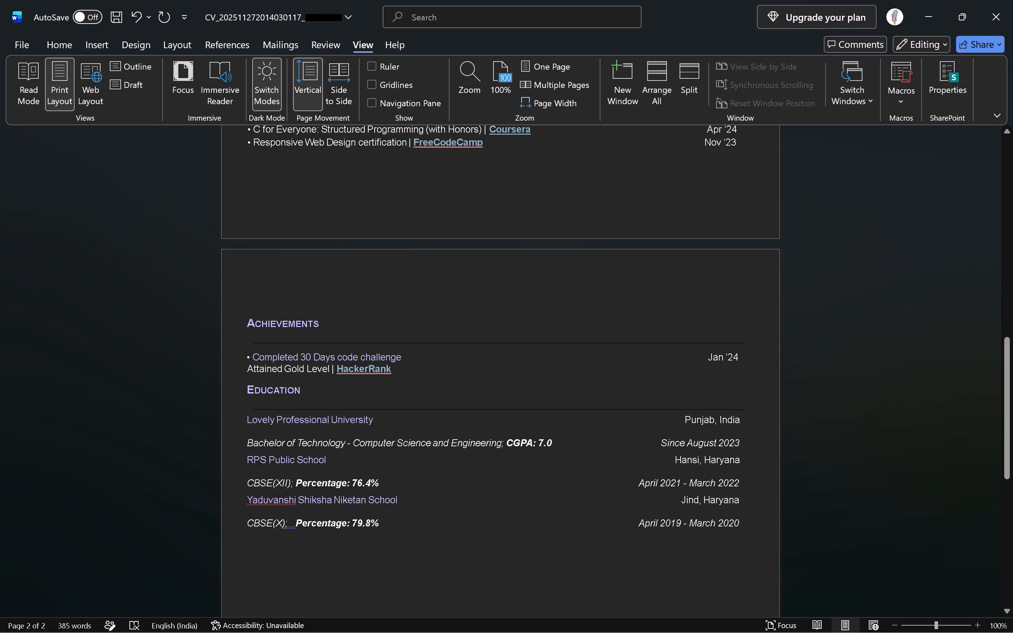
pyautogui.click(554, 444)
pyautogui.press('BackSpace')
pyautogui.write('33')
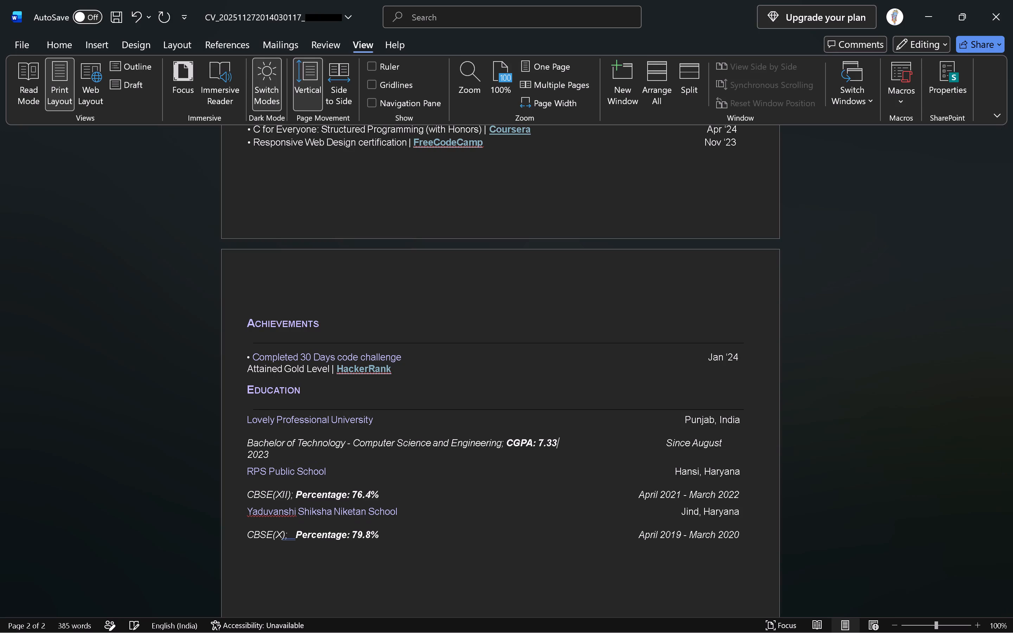
pyautogui.click(654, 441)
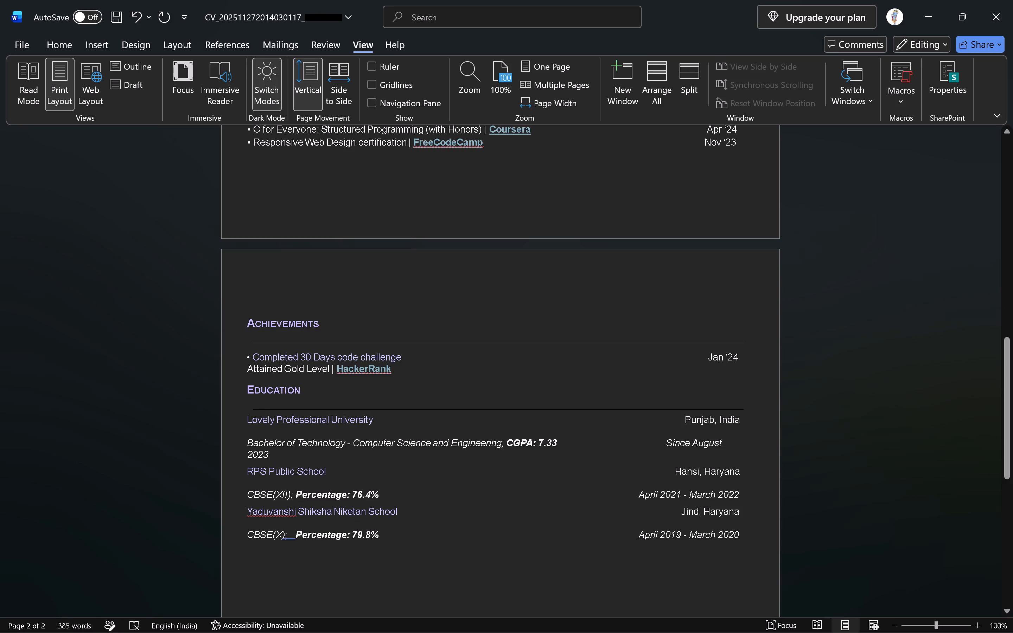
pyautogui.press('BackSpace')
pyautogui.press('BackSpace')
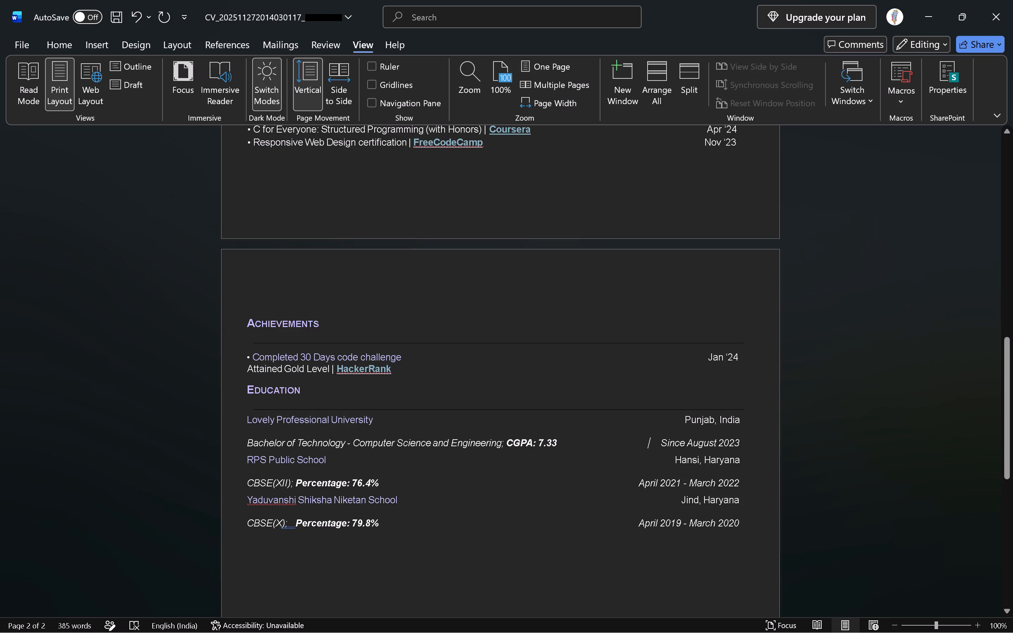
# In Projects, indent the "Dashboard - Safe Injection Practice" heading by two spaces and delete three spaces before "Apr '25".
pyautogui.scroll(1, 564, 486)
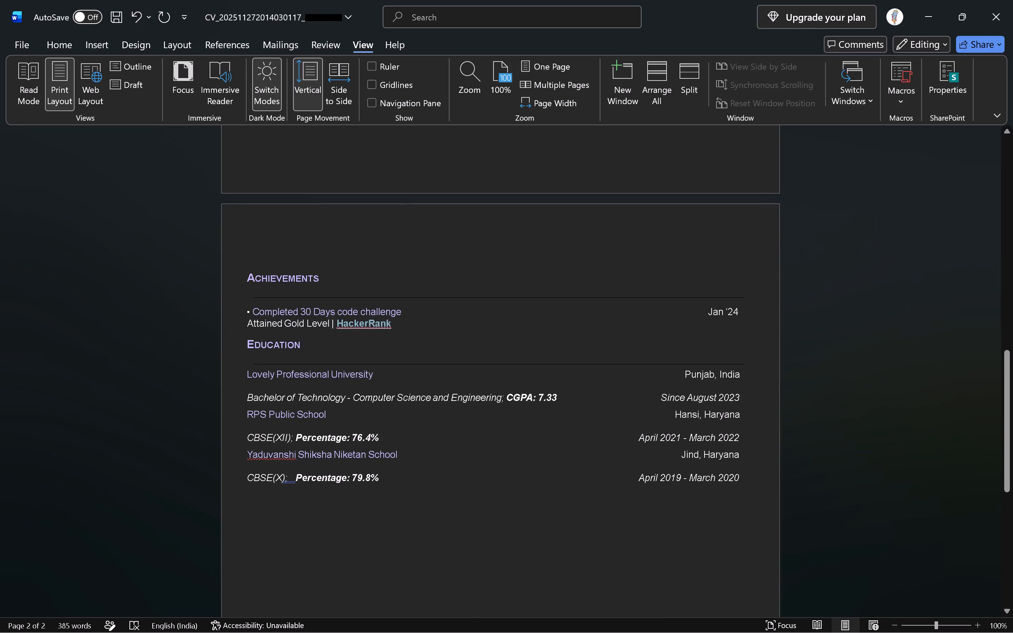
pyautogui.scroll(3, 564, 486)
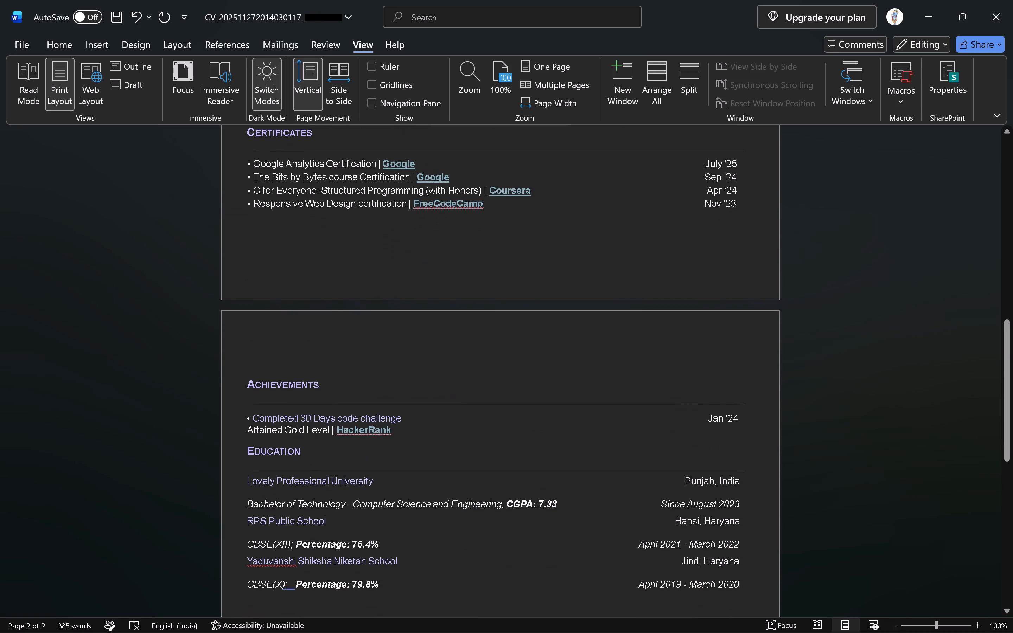
pyautogui.scroll(3, 564, 486)
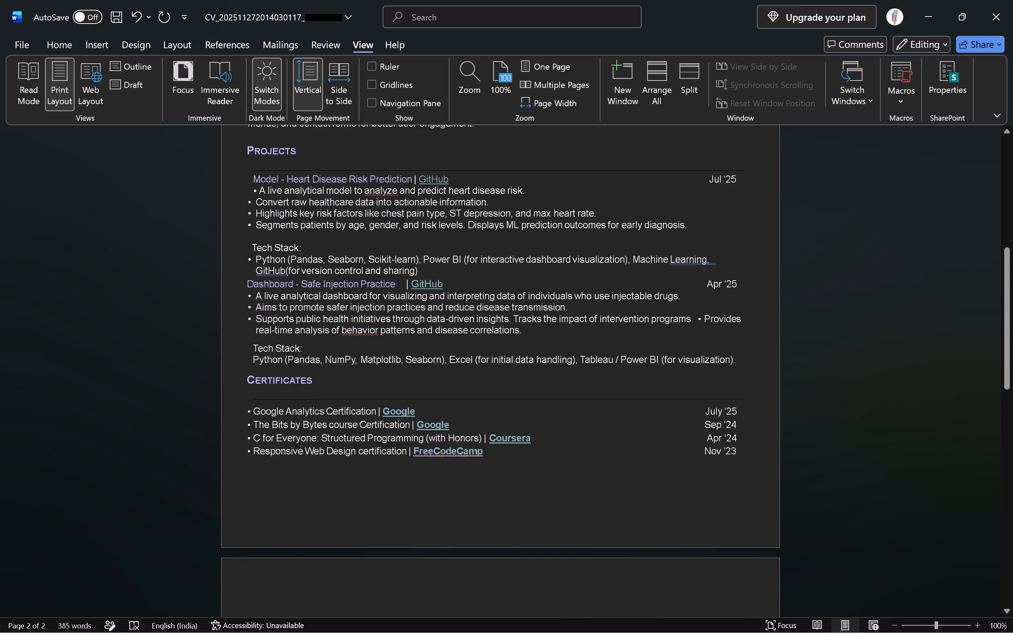
pyautogui.scroll(5, 564, 486)
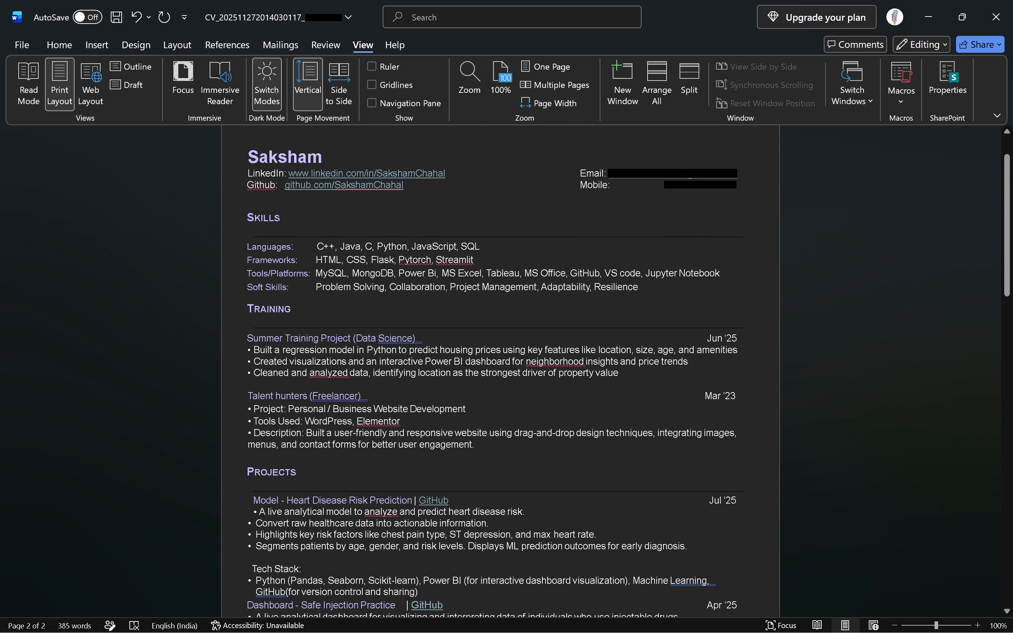
pyautogui.scroll(-4, 564, 486)
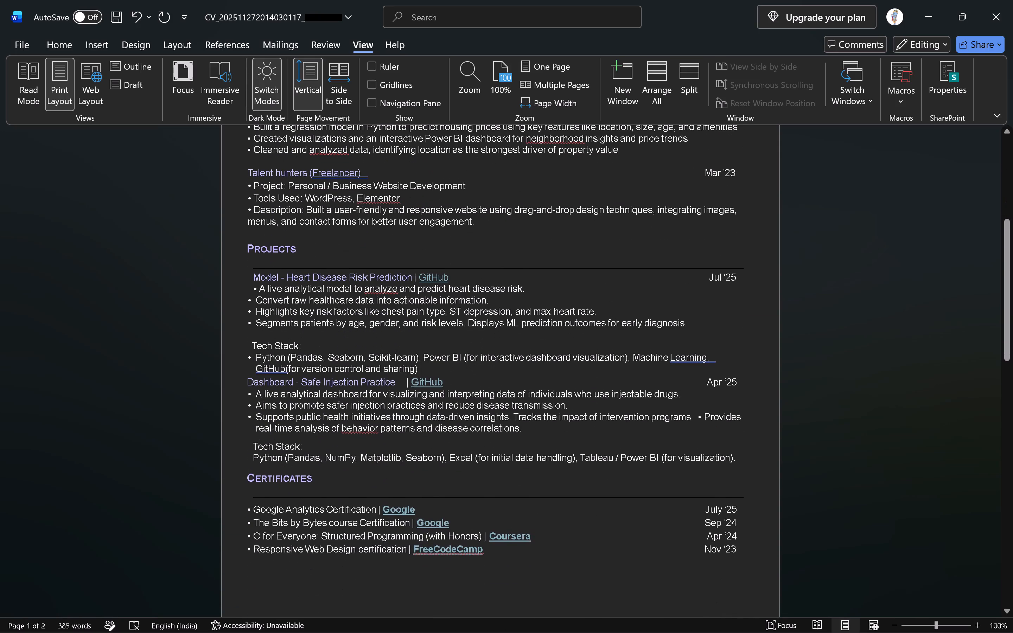
pyautogui.click(243, 381)
pyautogui.press('space')
pyautogui.press('space')
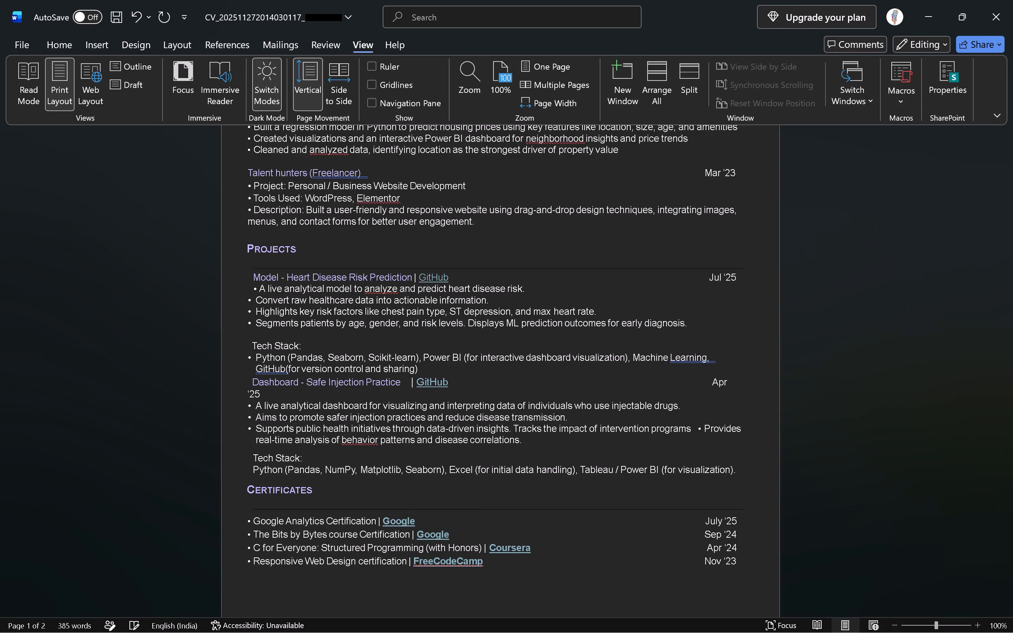
pyautogui.click(709, 384)
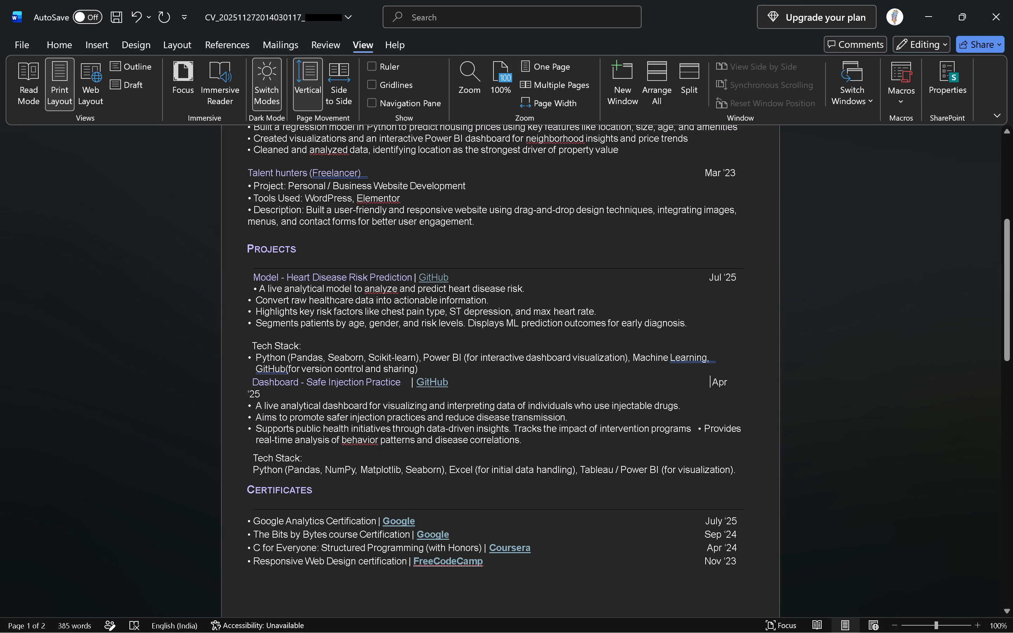
pyautogui.press('BackSpace')
pyautogui.press('BackSpace')
pyautogui.press('BackSpace')
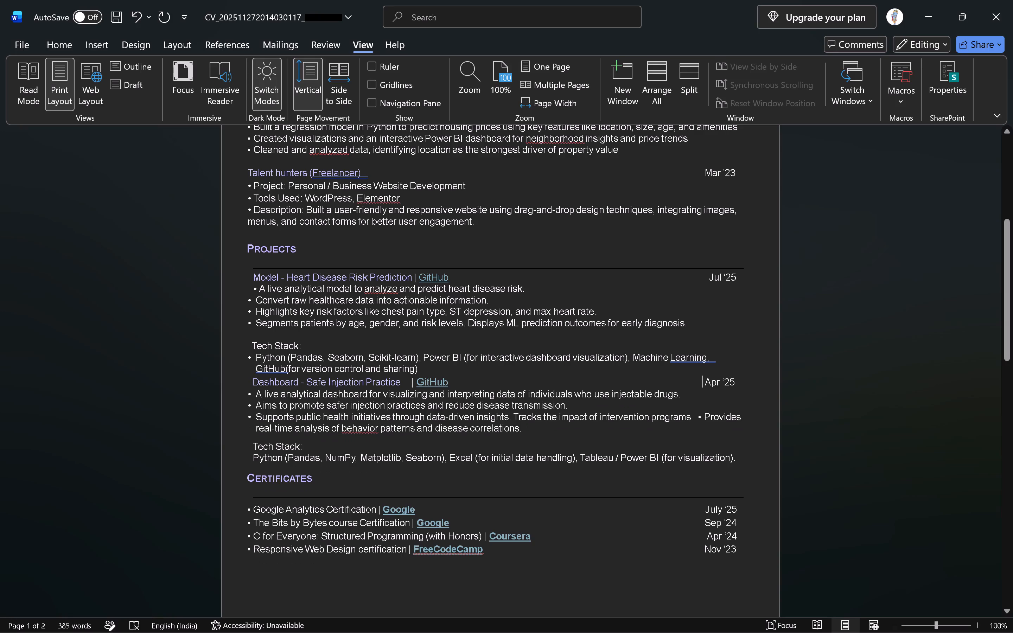
# Insert a blank line without a bullet between the Heart Disease project's Tech Stack and the Dashboard project heading.
pyautogui.click(426, 370)
pyautogui.press('Return')
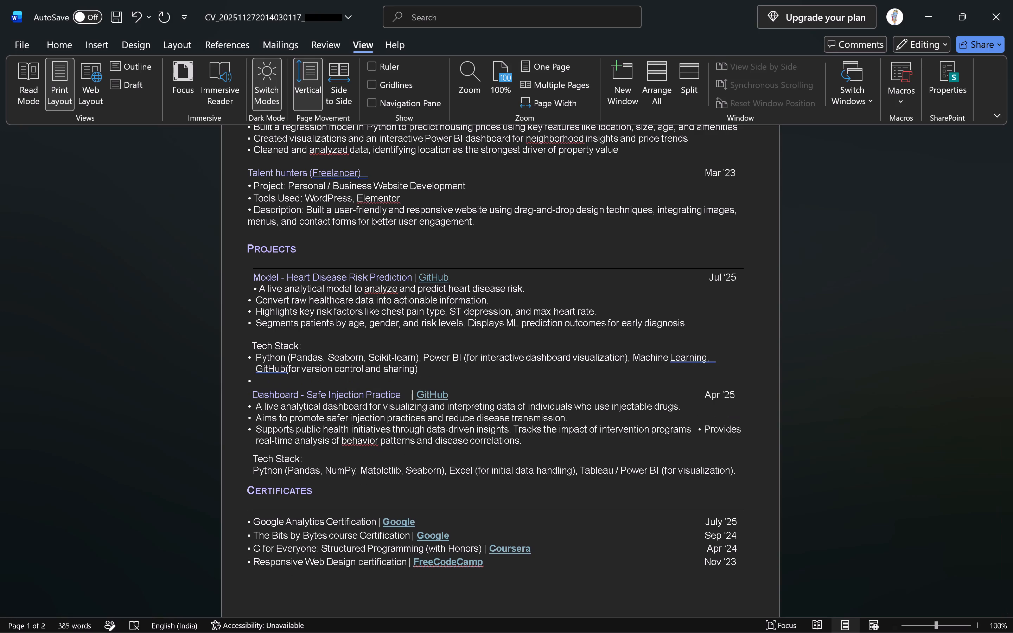
pyautogui.press('BackSpace')
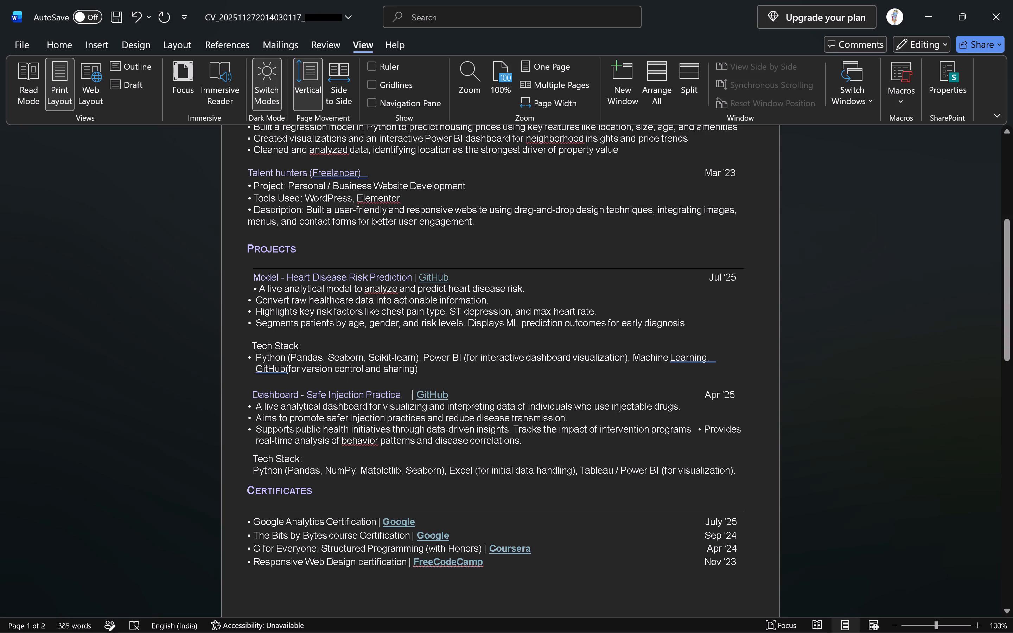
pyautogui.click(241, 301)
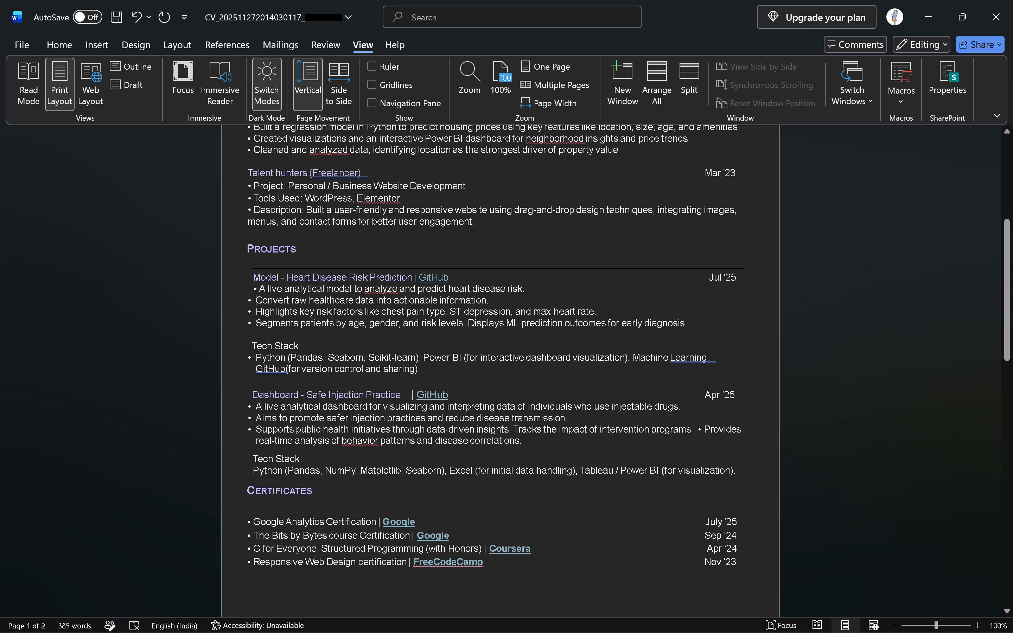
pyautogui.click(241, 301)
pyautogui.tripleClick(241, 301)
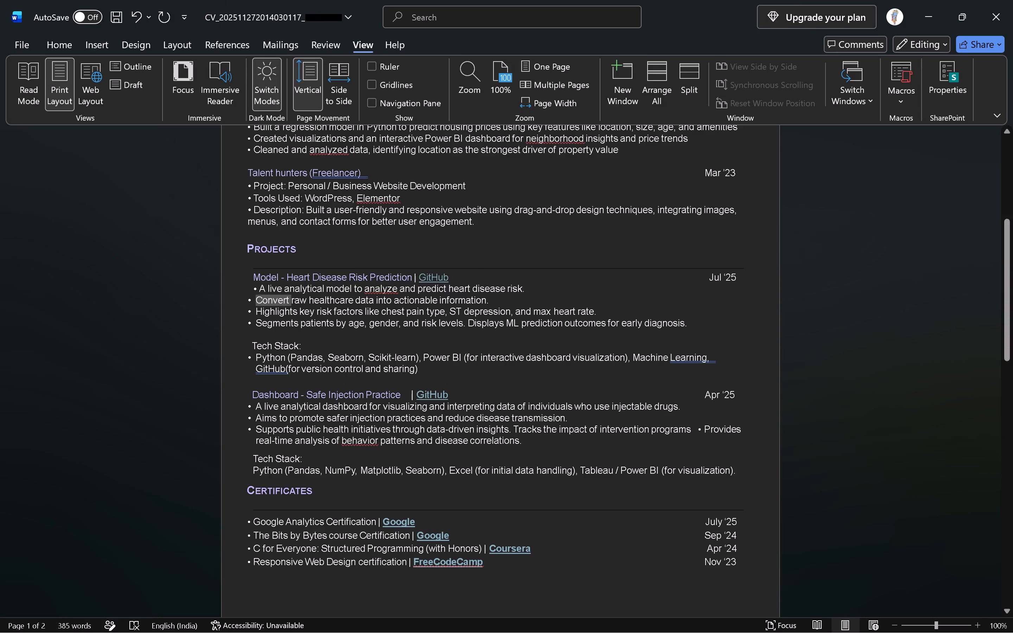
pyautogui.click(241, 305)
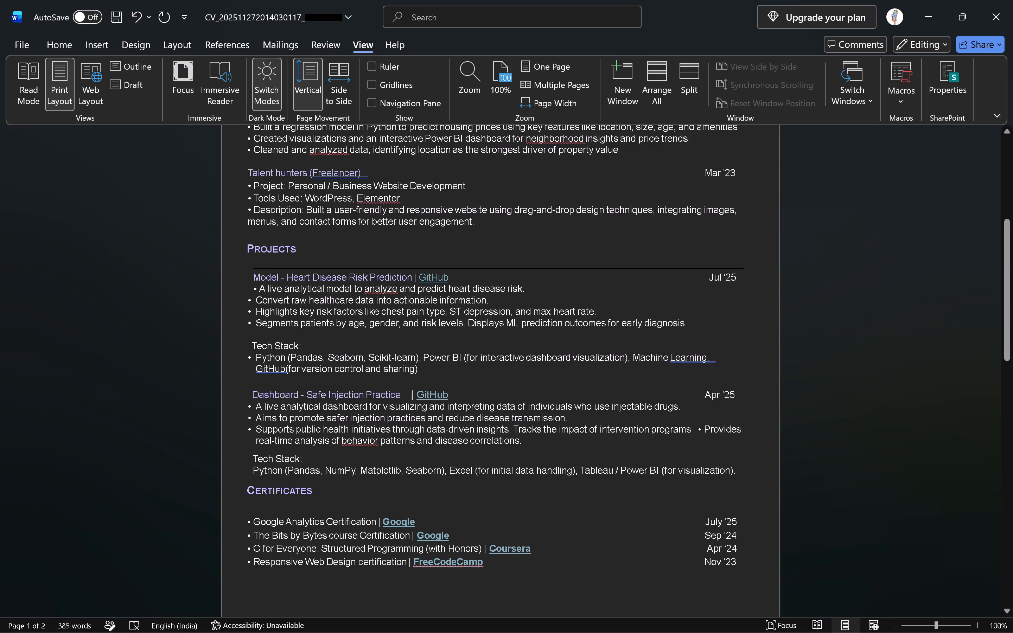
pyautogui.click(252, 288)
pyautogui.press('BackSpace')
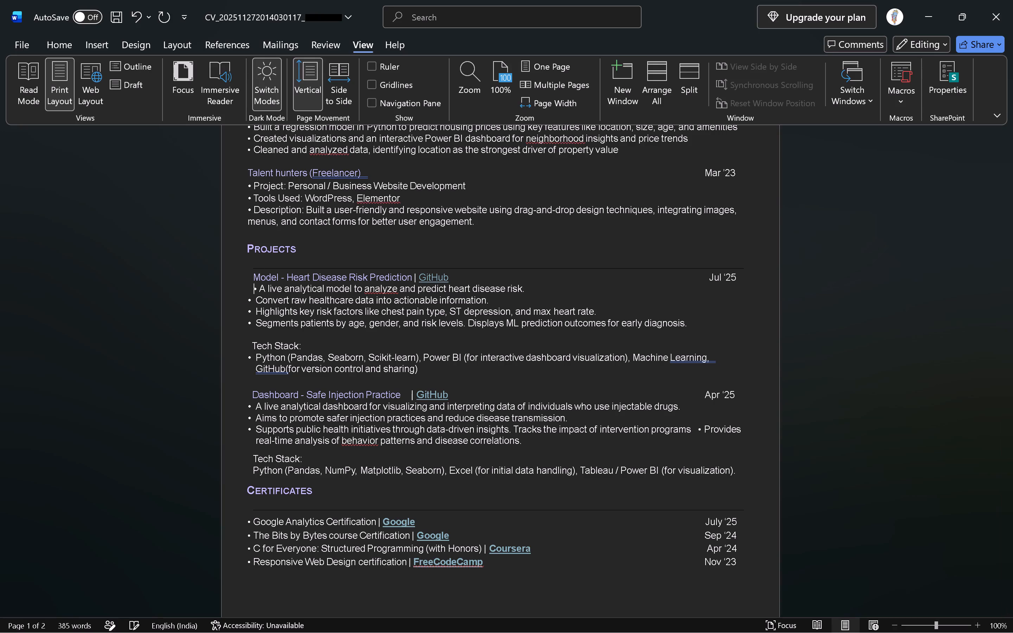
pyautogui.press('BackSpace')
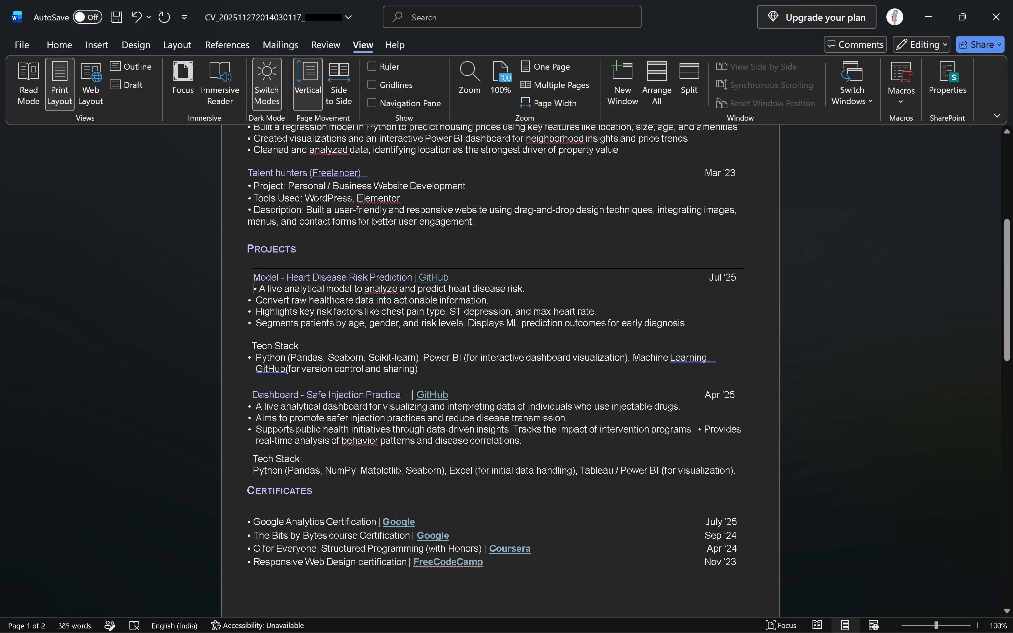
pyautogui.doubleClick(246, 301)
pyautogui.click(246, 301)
# Insert three new lines beneath the Heart Disease project's "A live analytical model" bullet and paste the copied bullet on each.
pyautogui.click(523, 289)
pyautogui.click(532, 288)
pyautogui.press('Return')
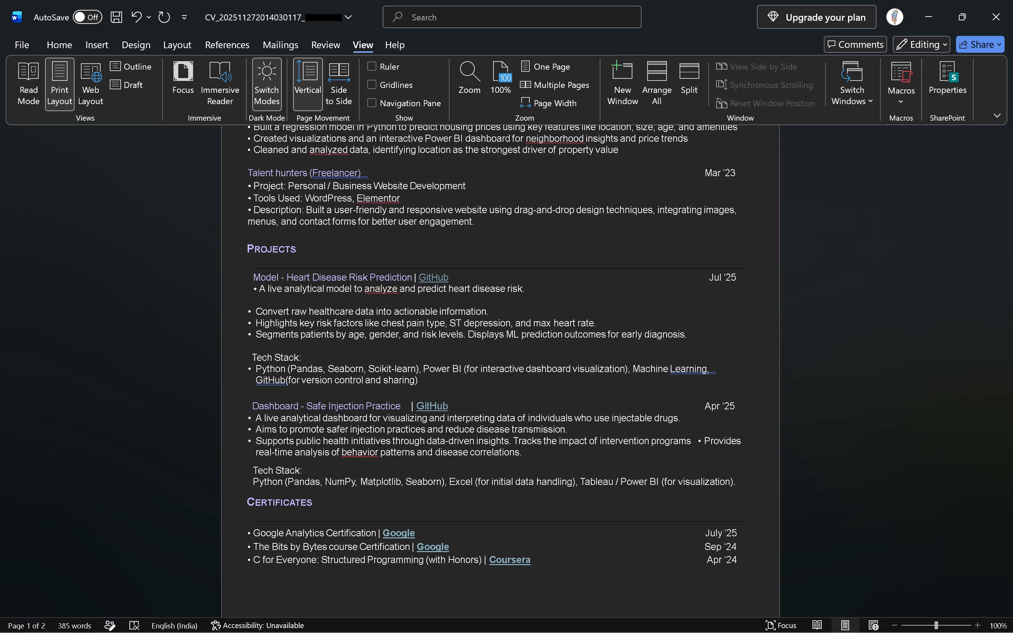
pyautogui.hotkey('ctrl', 'v')
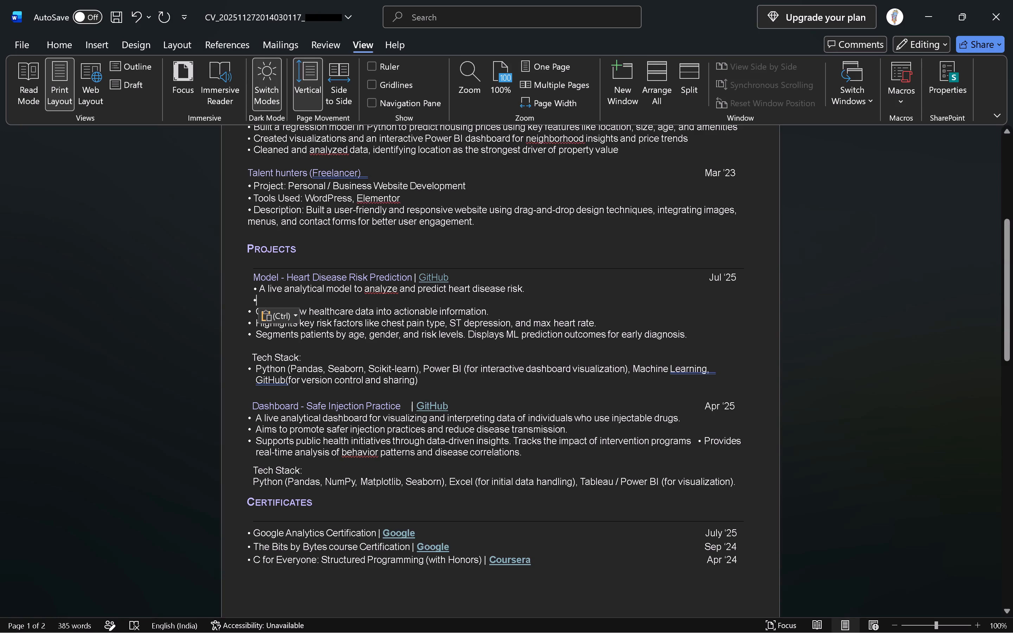
pyautogui.press('Return')
pyautogui.hotkey('ctrl', 'v')
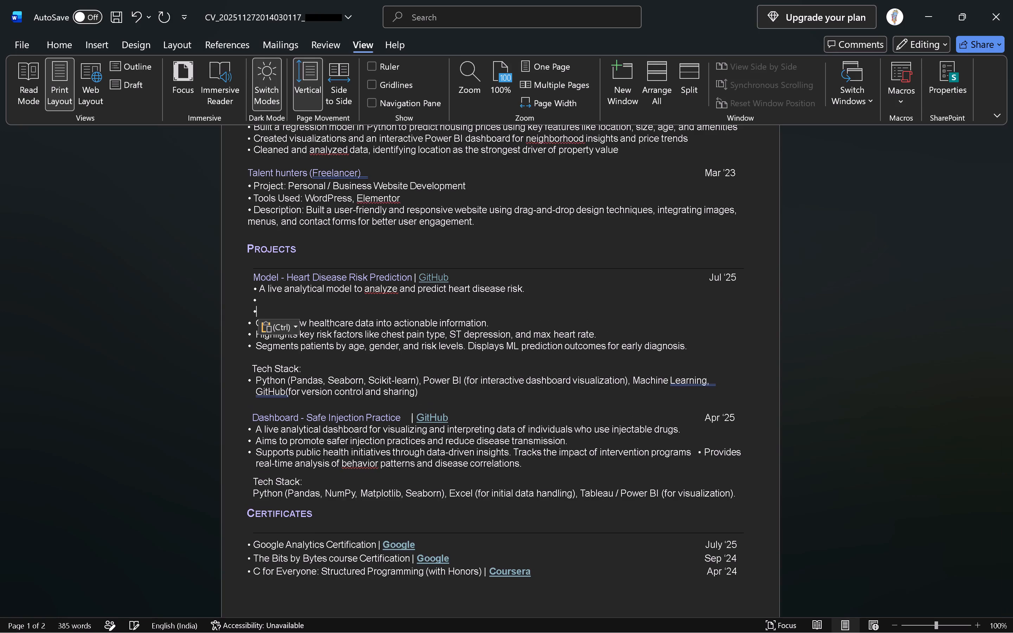
pyautogui.press('Return')
pyautogui.hotkey('ctrl', 'v')
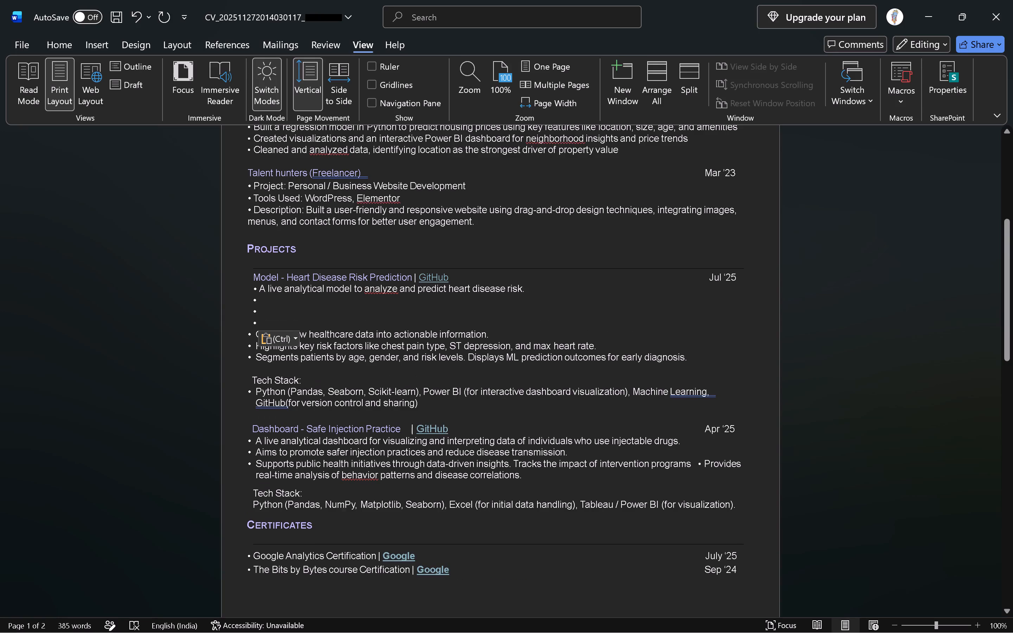
# Copy the "Convert raw healthcare data" line into the first new bullet, removing its automatic bullet and indenting it by two spaces.
pyautogui.moveTo(495, 334); pyautogui.dragTo(255, 338)
pyautogui.hotkey('ctrl', 'c')
pyautogui.hotkey('ctrl', 'c')
pyautogui.hotkey('ctrl', 'c')
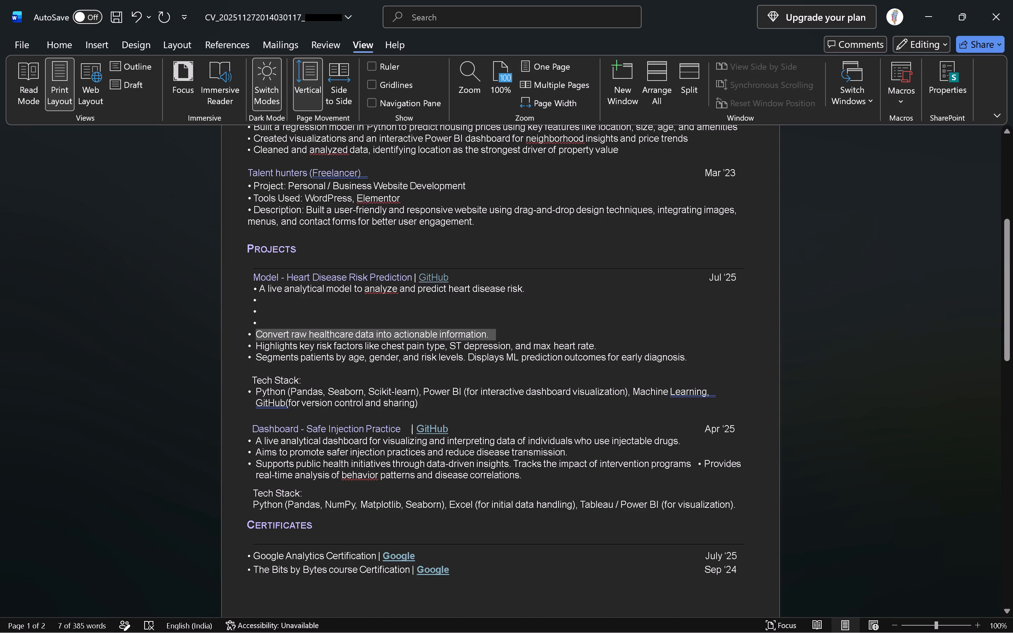
pyautogui.click(261, 301)
pyautogui.hotkey('ctrl', 'v')
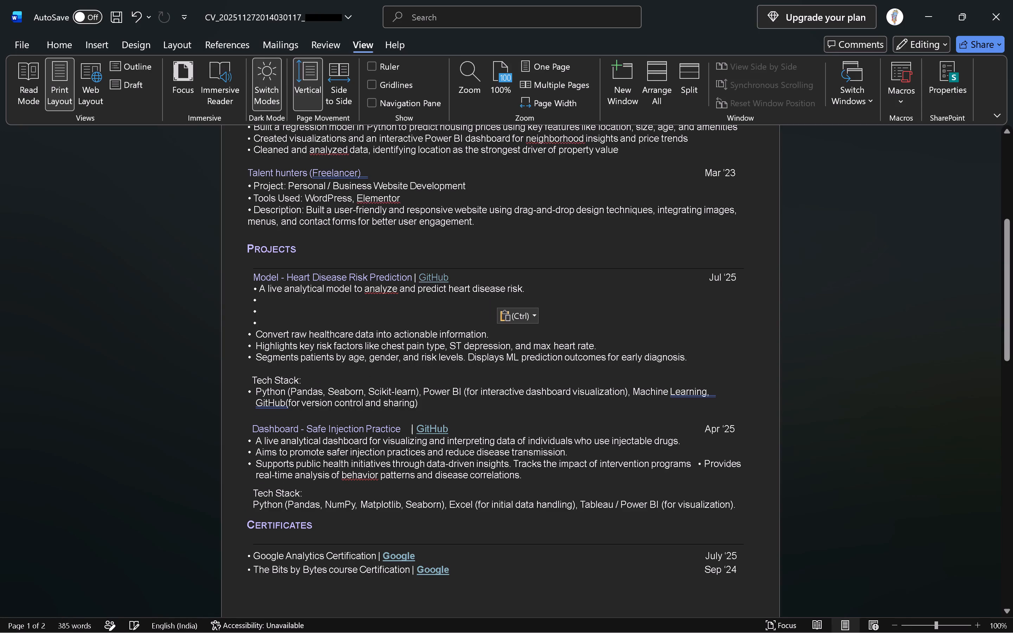
pyautogui.click(254, 301)
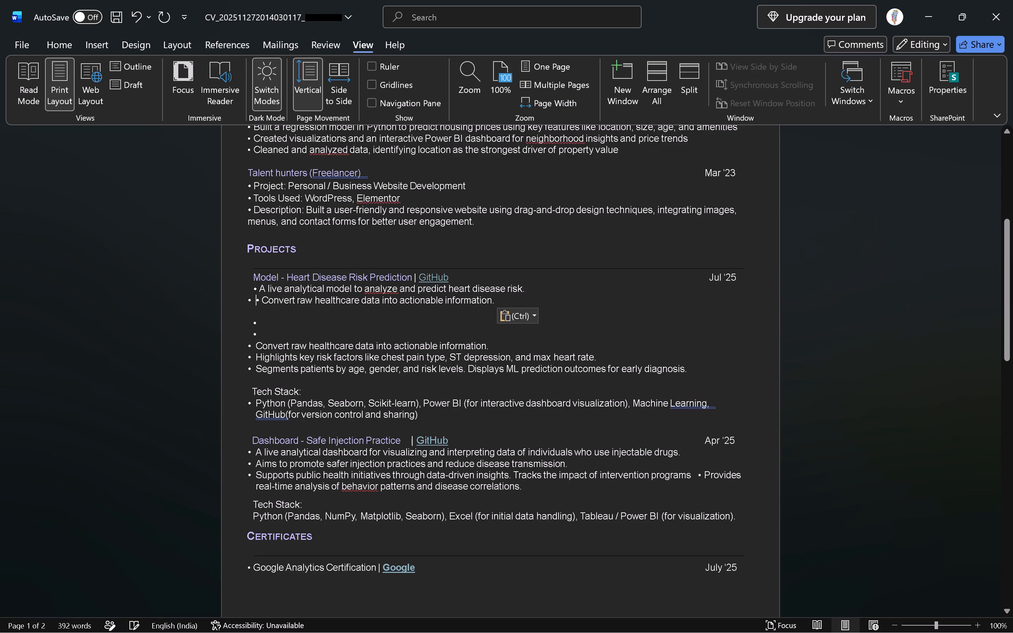
pyautogui.press('BackSpace')
pyautogui.press('BackSpace')
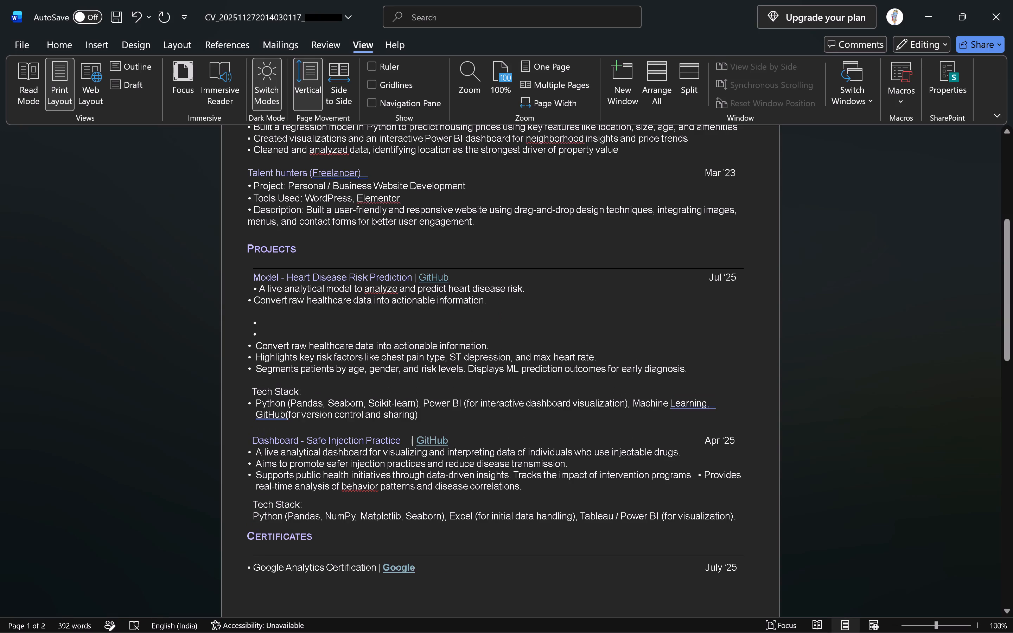
pyautogui.press('space')
pyautogui.press('space')
pyautogui.click(258, 321)
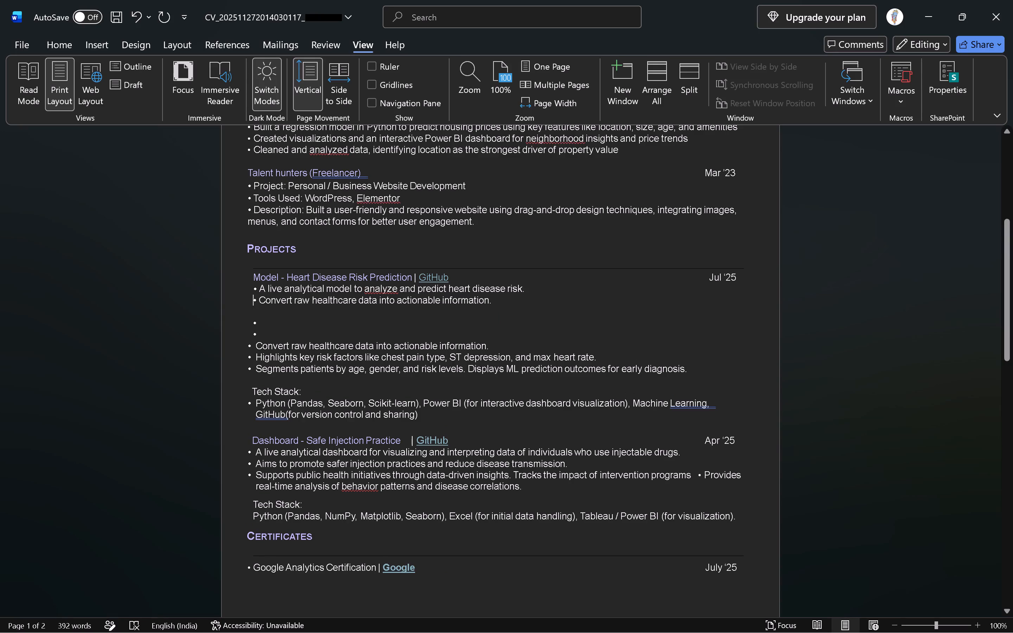
# Delete the blank line and one empty bullet beneath the newly pasted "Convert raw healthcare data" line.
pyautogui.press('BackSpace')
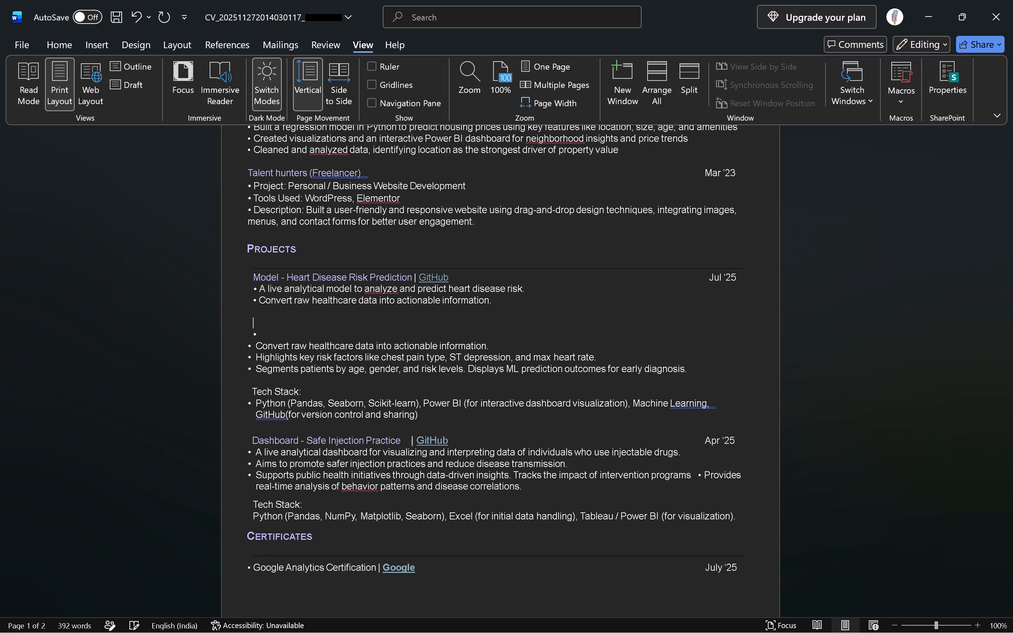
pyautogui.press('BackSpace')
pyautogui.press('BackSpace')
pyautogui.press('BackSpace')
pyautogui.press('BackSpace')
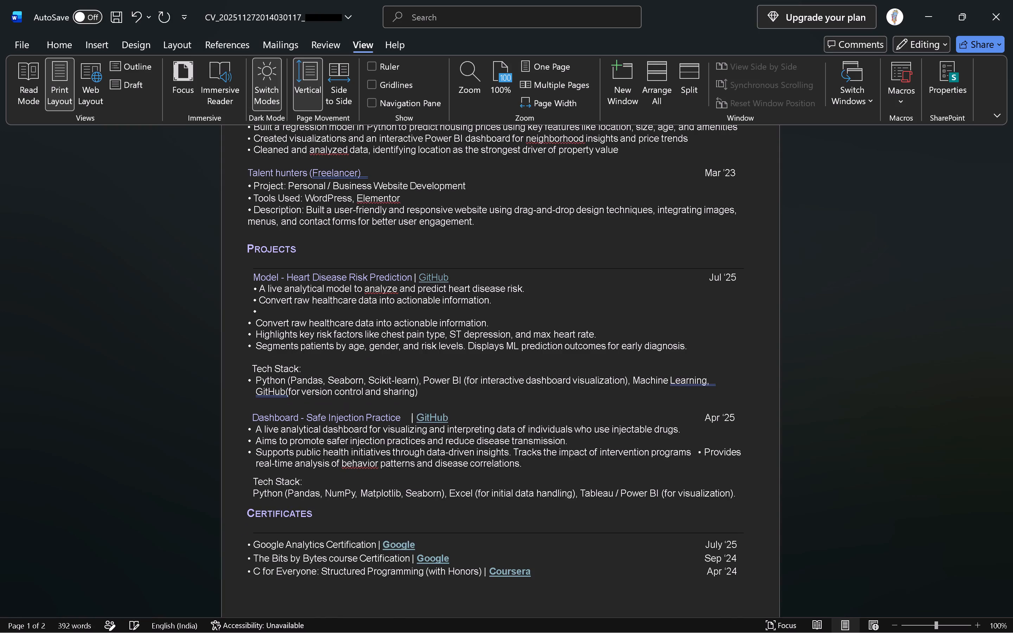
# Delete the original, duplicate "Convert raw healthcare data into actionable information." bullet line above "Highlights key risk factors".
pyautogui.click(503, 321)
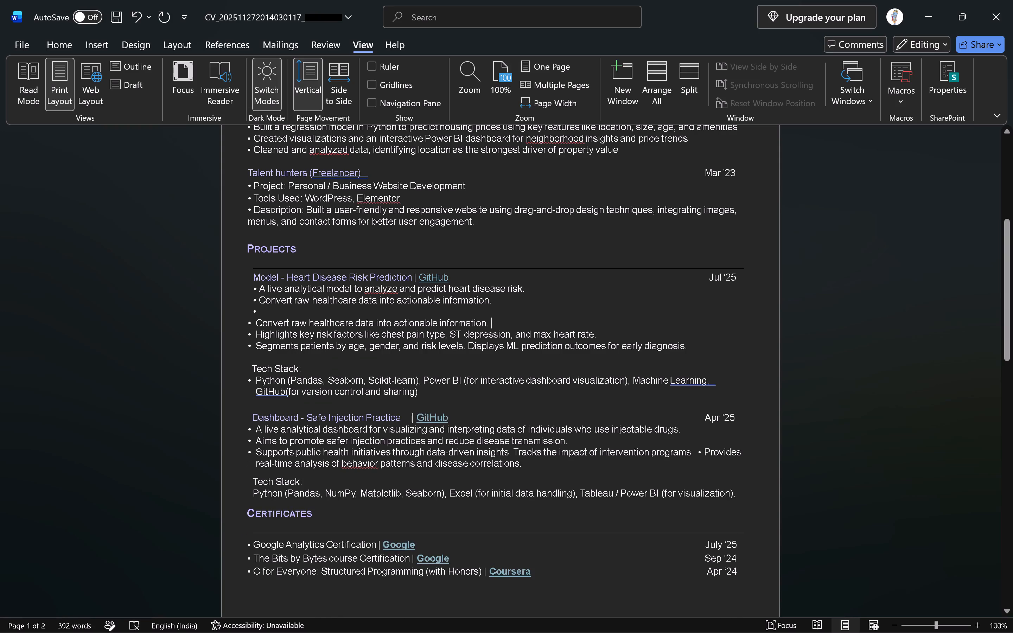
pyautogui.press('BackSpace')
pyautogui.press('BackSpace')
pyautogui.press('BackSpace')
pyautogui.press('BackSpace')
pyautogui.press('BackSpace')
pyautogui.press('BackSpace')
pyautogui.press('BackSpace')
pyautogui.press('BackSpace')
pyautogui.press('BackSpace')
pyautogui.press('BackSpace')
pyautogui.press('BackSpace')
pyautogui.press('BackSpace')
pyautogui.press('BackSpace')
pyautogui.press('BackSpace')
pyautogui.press('BackSpace')
pyautogui.press('BackSpace')
pyautogui.press('BackSpace')
pyautogui.press('BackSpace')
pyautogui.press('BackSpace')
pyautogui.press('BackSpace')
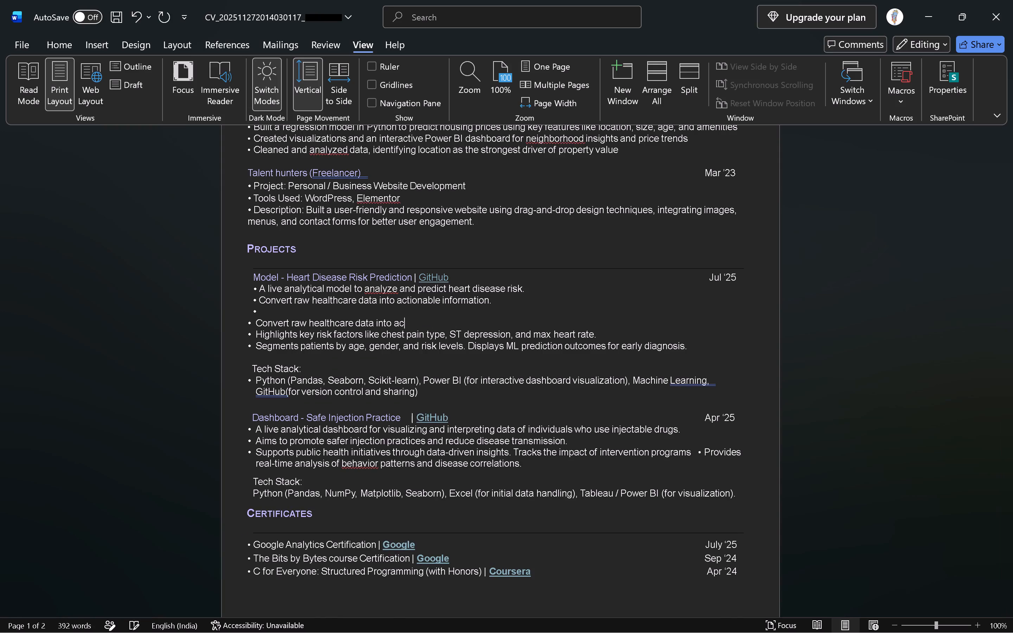
pyautogui.press('BackSpace')
pyautogui.press('BackSpace')
pyautogui.press('BackSpace')
pyautogui.press('BackSpace')
pyautogui.press('BackSpace')
pyautogui.press('BackSpace')
pyautogui.press('BackSpace')
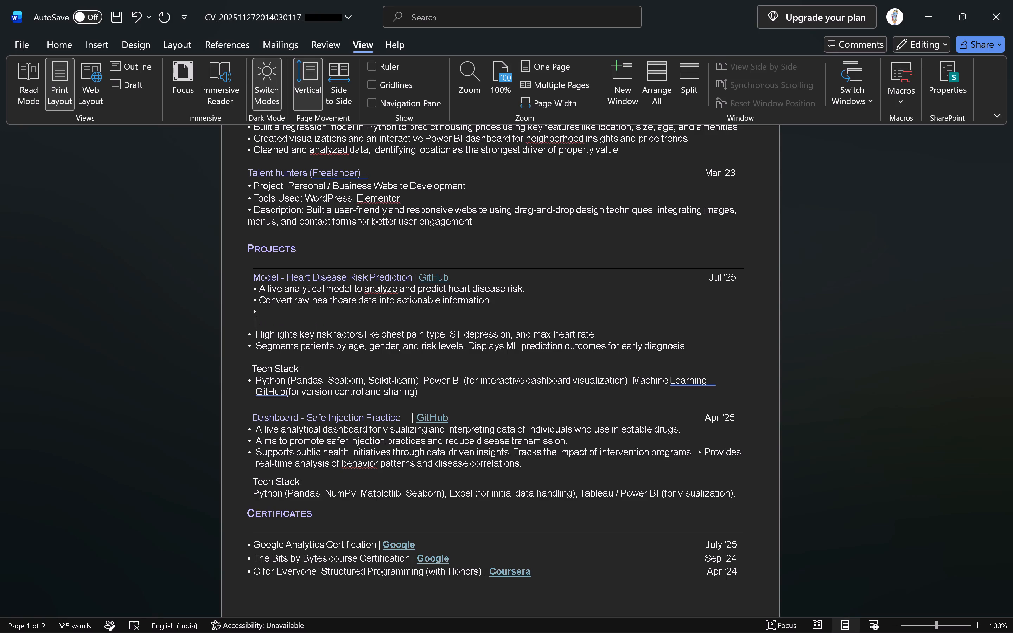
pyautogui.press('BackSpace')
pyautogui.press('BackSpace')
pyautogui.press('BackSpace')
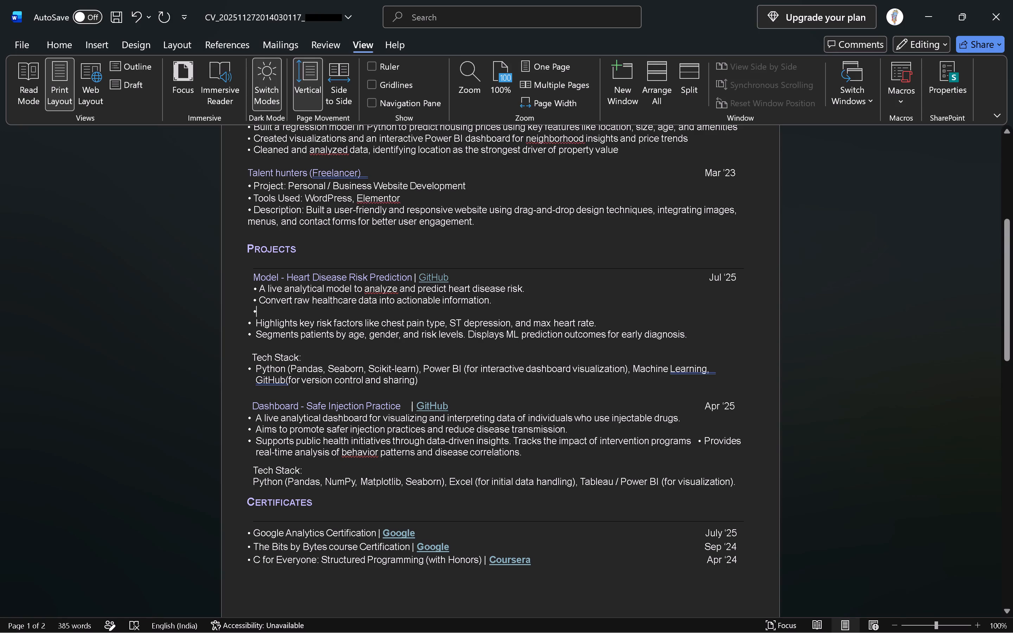
# Join "Highlights key risk factors" onto the empty manual bullet above it and add a space after the bullet.
pyautogui.click(244, 322)
pyautogui.press('BackSpace')
pyautogui.press('BackSpace')
pyautogui.press('BackSpace')
pyautogui.press('BackSpace')
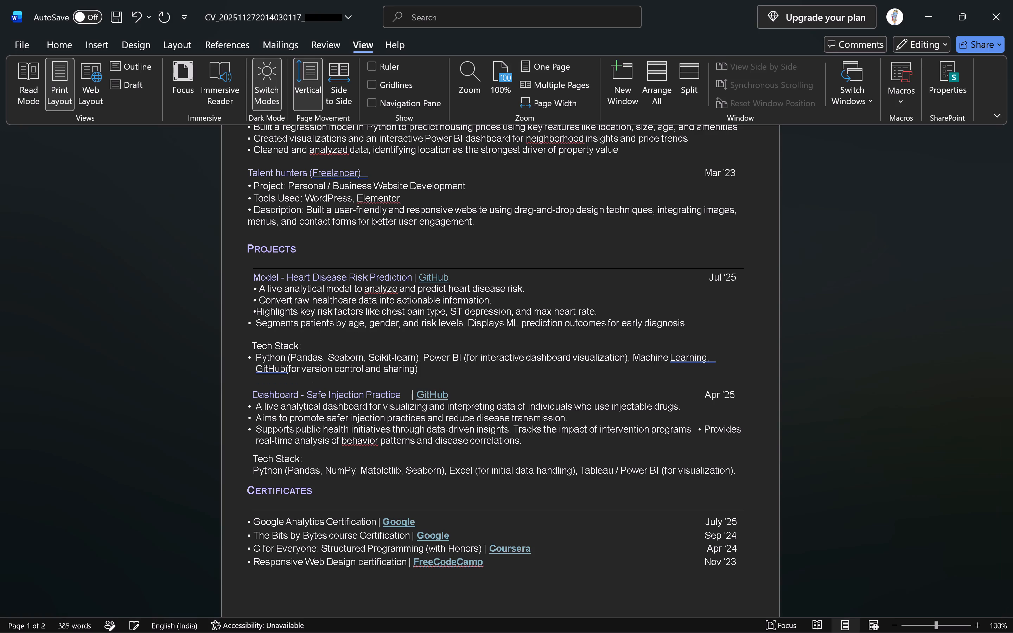
pyautogui.press('space')
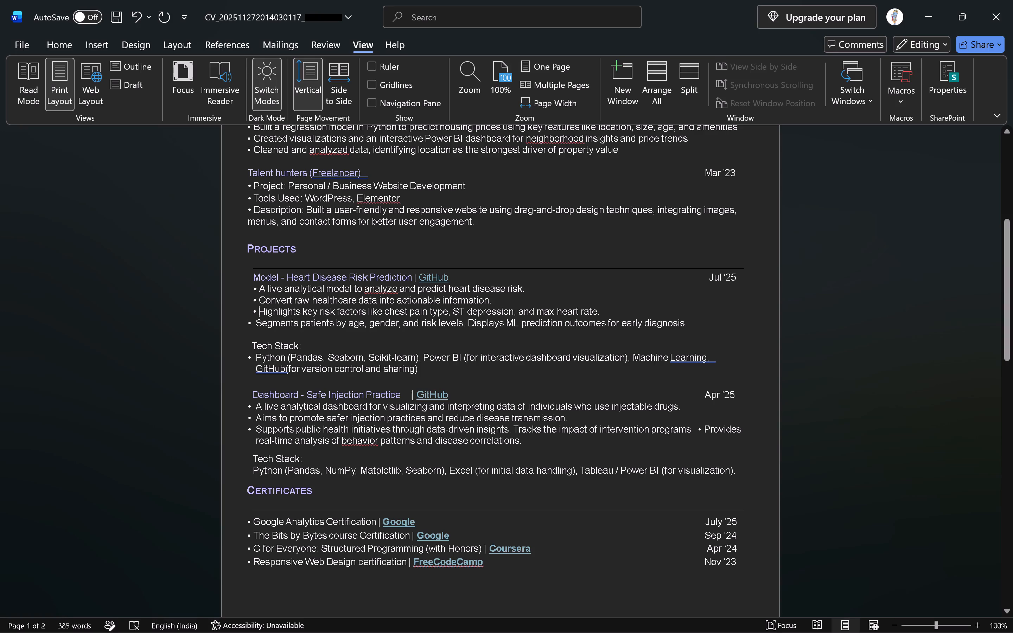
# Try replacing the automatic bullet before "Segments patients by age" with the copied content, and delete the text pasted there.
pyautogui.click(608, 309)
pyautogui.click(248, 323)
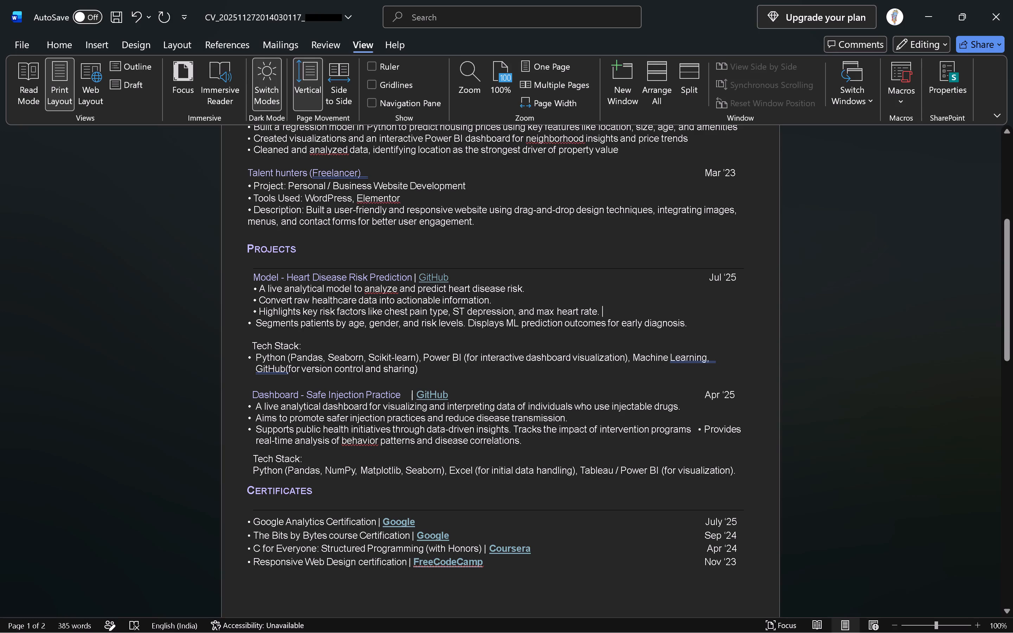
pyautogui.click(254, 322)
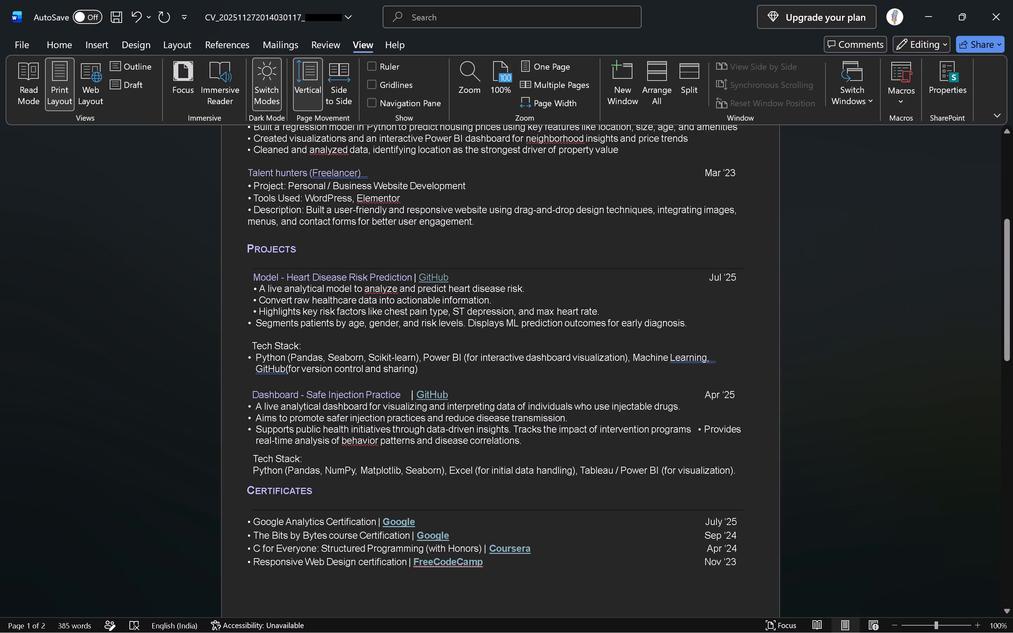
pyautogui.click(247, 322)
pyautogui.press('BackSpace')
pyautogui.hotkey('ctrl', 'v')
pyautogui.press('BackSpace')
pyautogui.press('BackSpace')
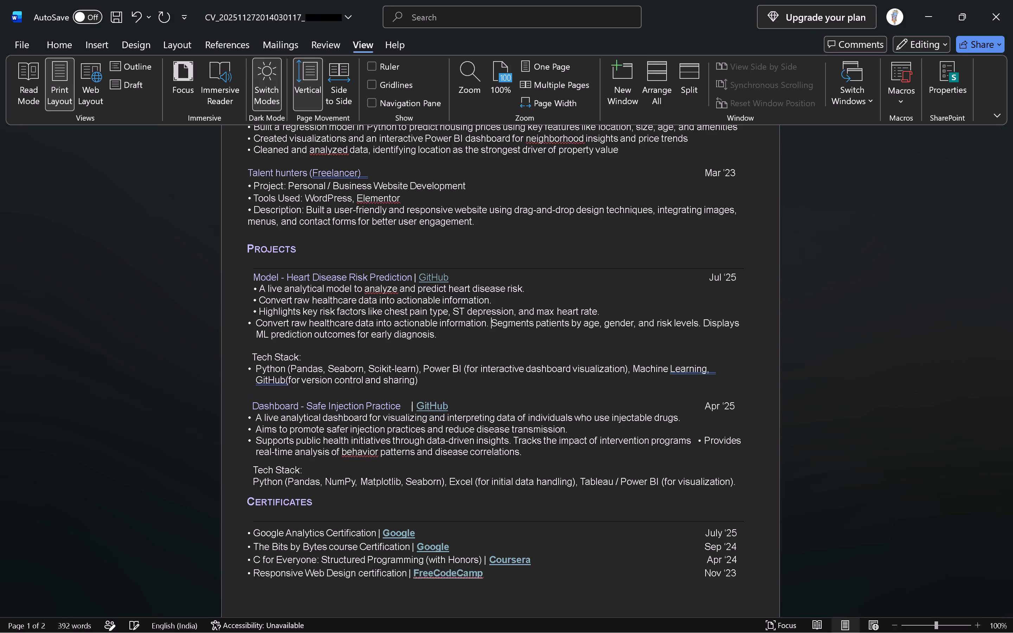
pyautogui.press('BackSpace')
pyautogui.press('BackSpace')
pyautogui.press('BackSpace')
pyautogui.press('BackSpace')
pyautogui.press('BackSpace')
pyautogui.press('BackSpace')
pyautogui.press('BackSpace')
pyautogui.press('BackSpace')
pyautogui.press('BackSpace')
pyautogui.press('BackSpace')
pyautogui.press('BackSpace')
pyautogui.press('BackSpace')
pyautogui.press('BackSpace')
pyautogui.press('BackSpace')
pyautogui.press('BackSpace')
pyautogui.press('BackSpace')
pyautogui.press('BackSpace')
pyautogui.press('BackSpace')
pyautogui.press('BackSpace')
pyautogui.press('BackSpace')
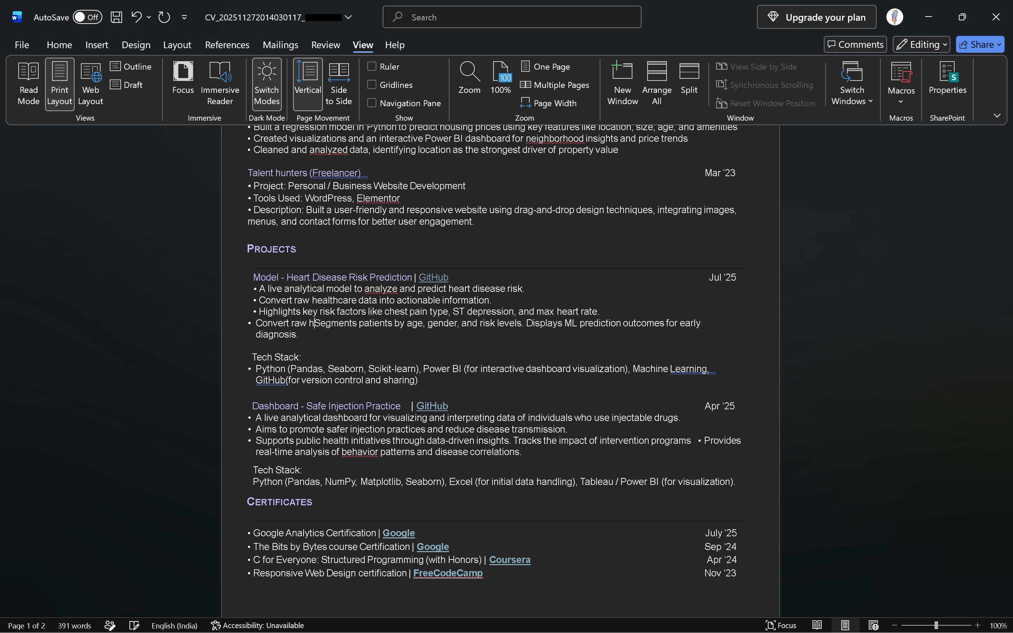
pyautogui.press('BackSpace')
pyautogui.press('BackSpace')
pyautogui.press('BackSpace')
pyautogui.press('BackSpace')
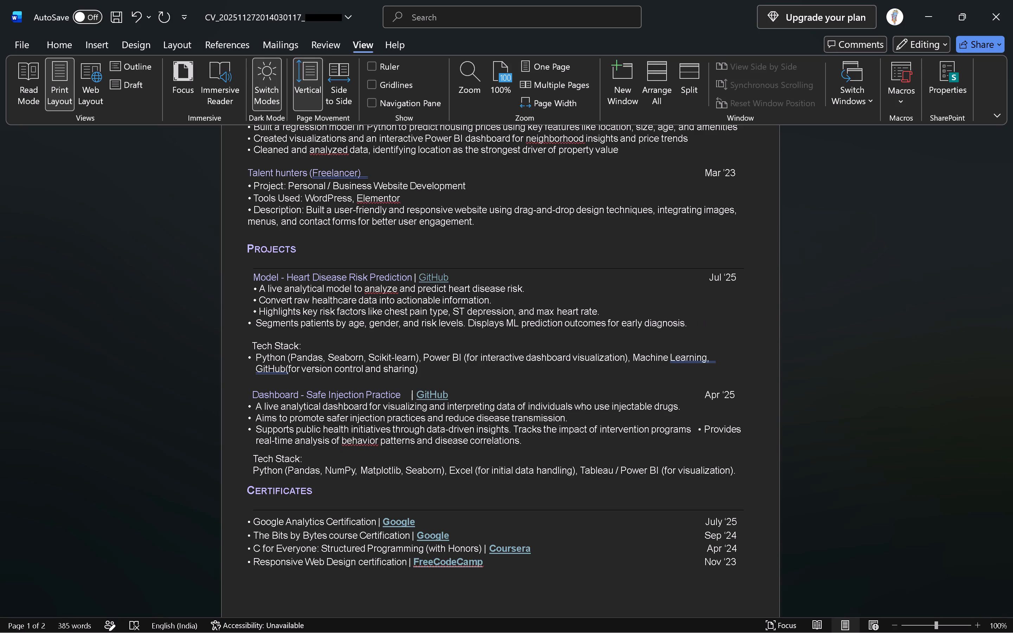
# Replace the automatic bullet before "Segments patients by age" with the manual bullet from the line above, indented two spaces to align.
pyautogui.press('BackSpace')
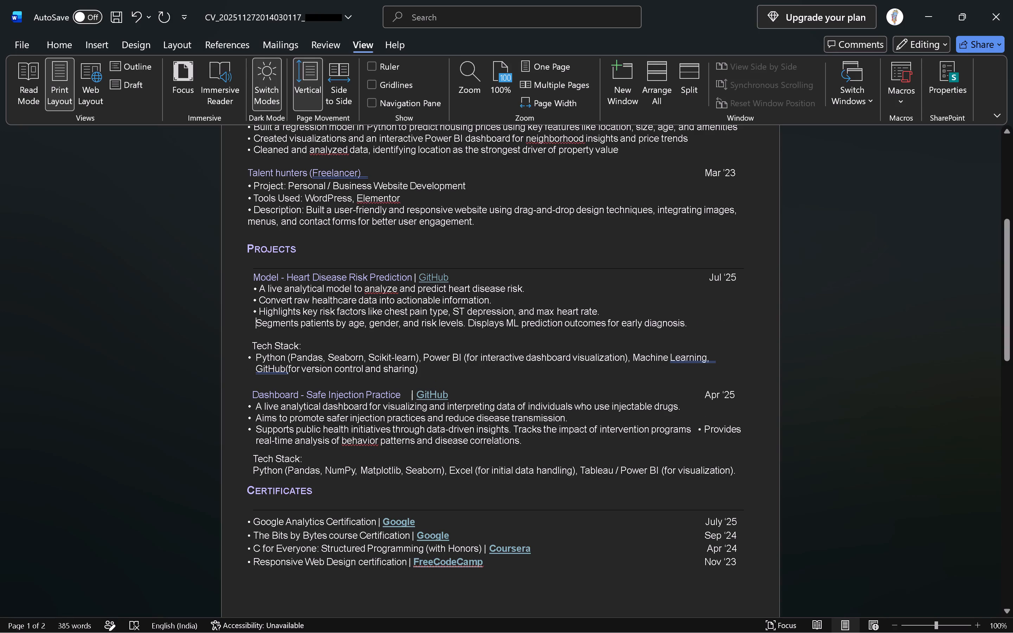
pyautogui.click(257, 312)
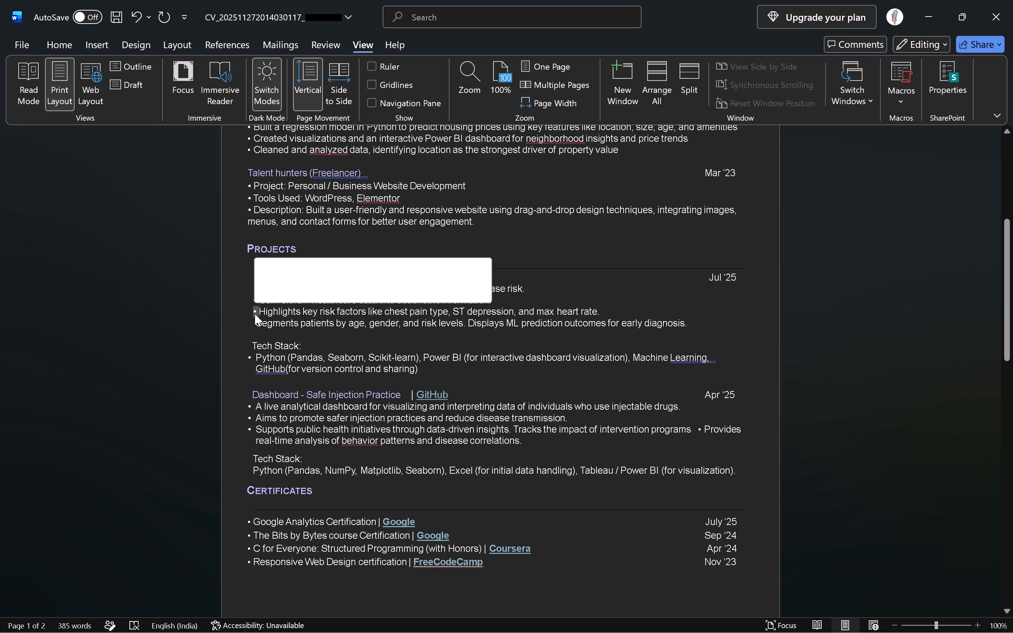
pyautogui.hotkey('ctrl', 'c')
pyautogui.hotkey('ctrl', 'c')
pyautogui.click(254, 323)
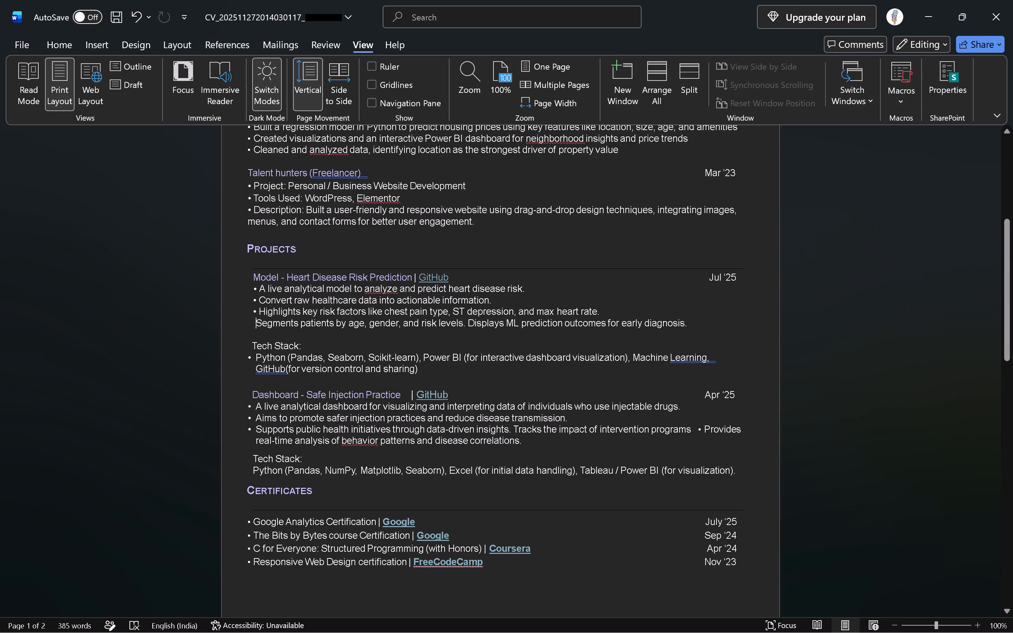
pyautogui.hotkey('ctrl', 'v')
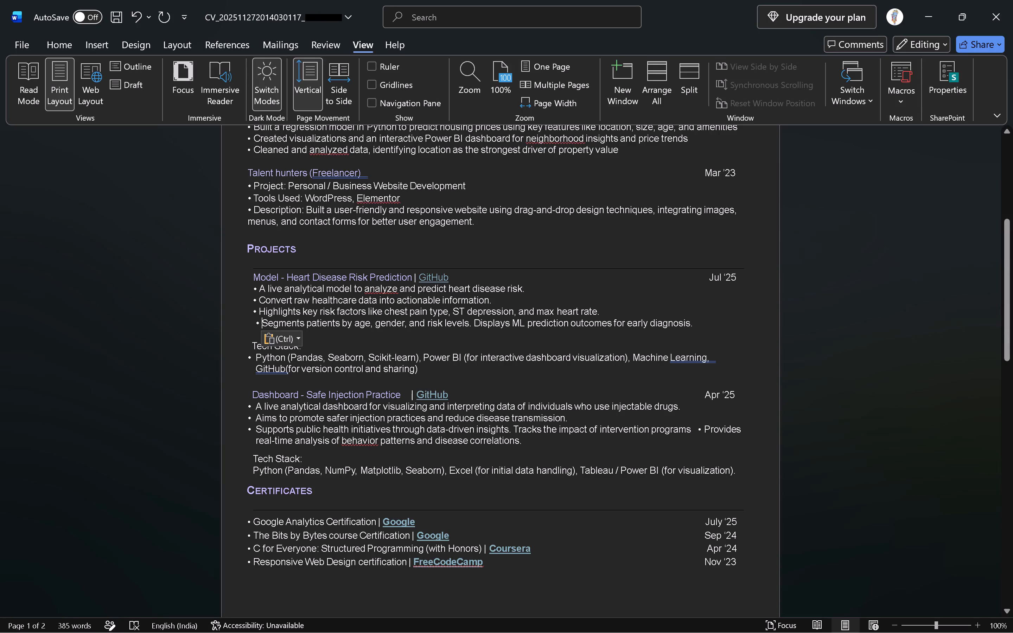
pyautogui.click(255, 321)
pyautogui.press('BackSpace')
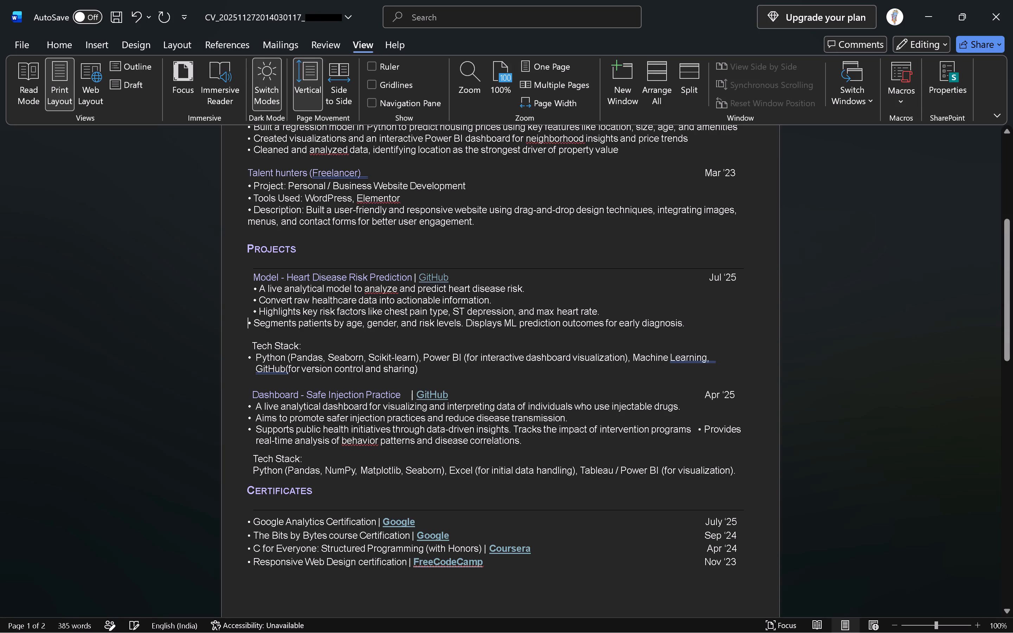
pyautogui.press('space')
pyautogui.press('space')
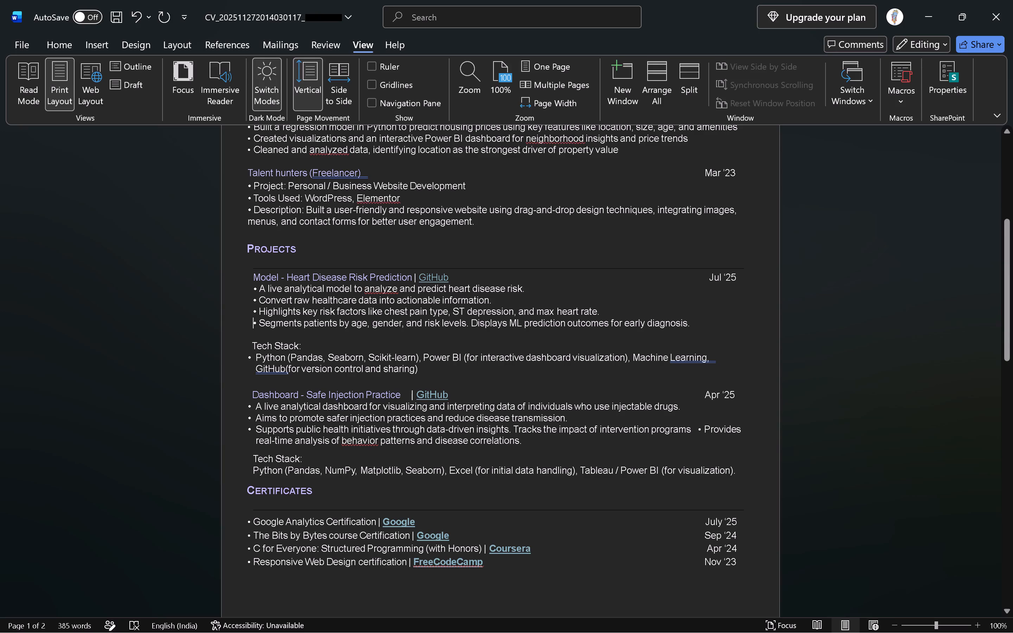
# Replace the automatic bullet before the Heart Disease project's Python tech stack line with the copied manual bullet, indented two spaces.
pyautogui.scroll(-1, 354, 348)
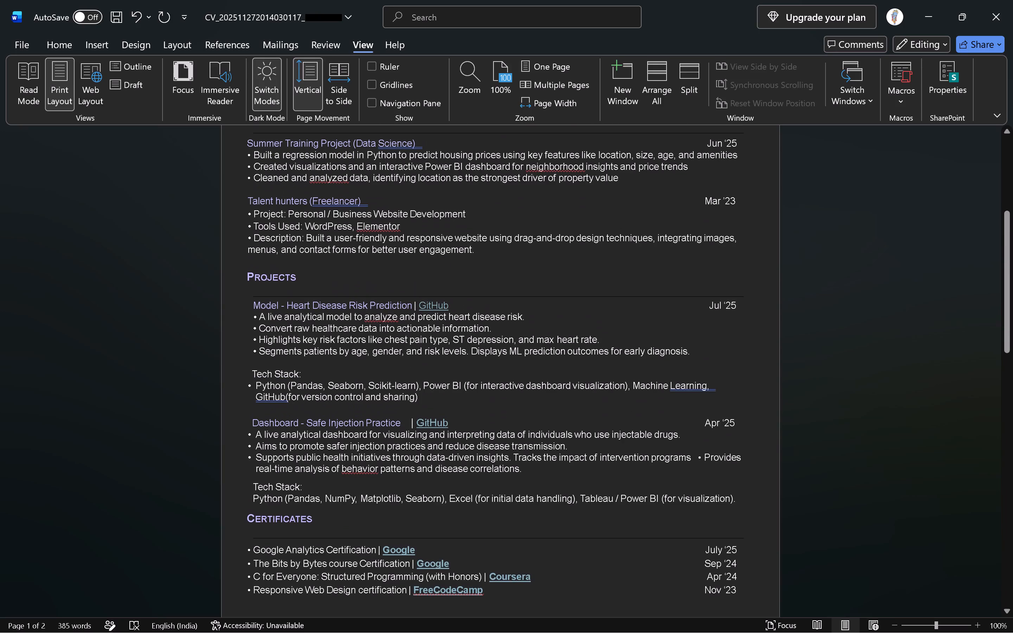
pyautogui.scroll(-1, 354, 348)
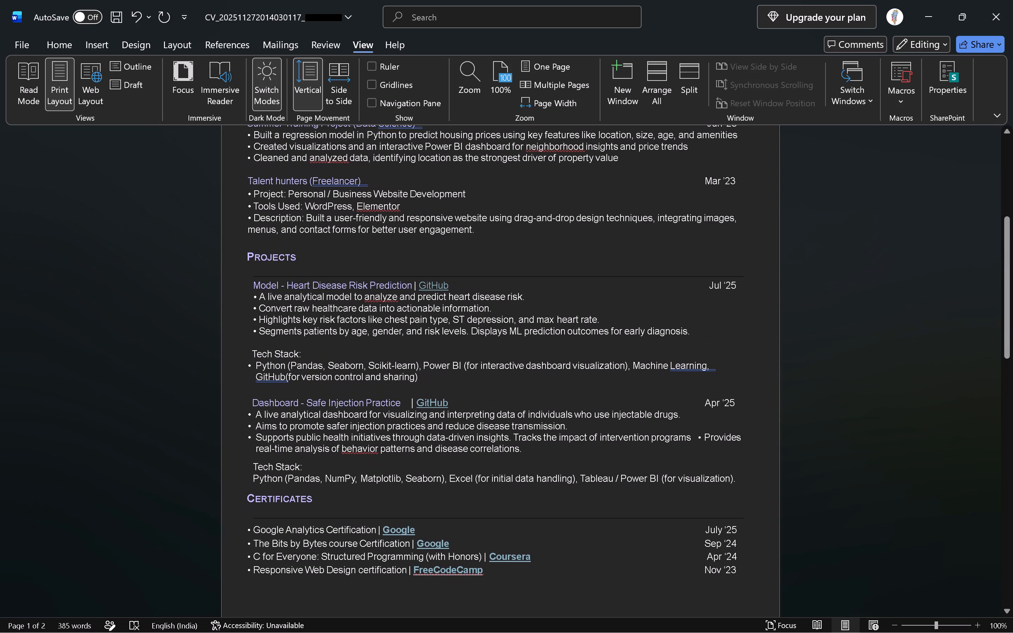
pyautogui.click(254, 364)
pyautogui.press('BackSpace')
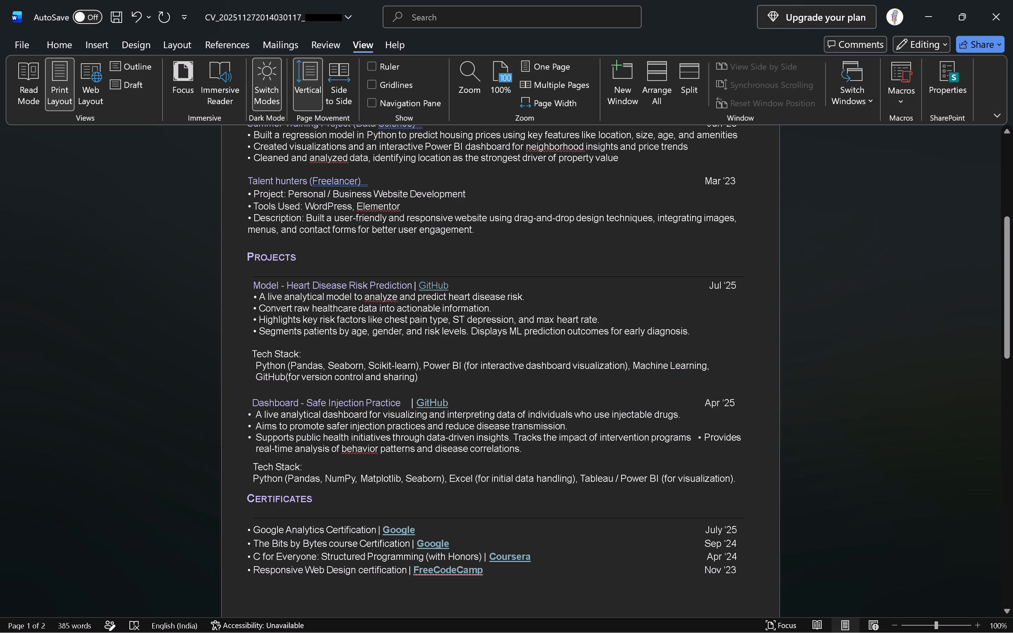
pyautogui.hotkey('ctrl', 'v')
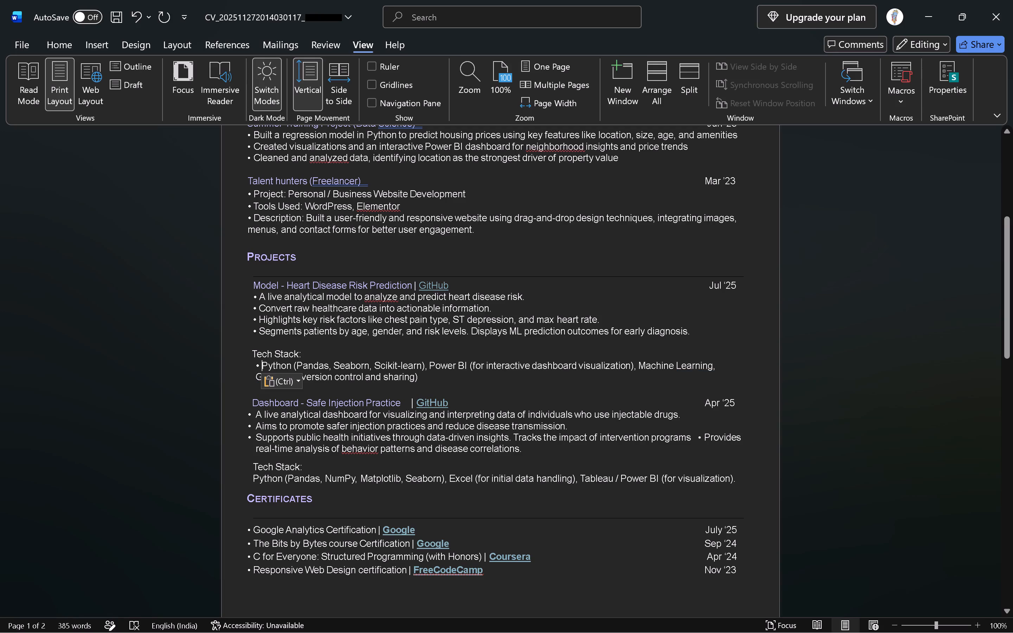
pyautogui.click(257, 363)
pyautogui.press('BackSpace')
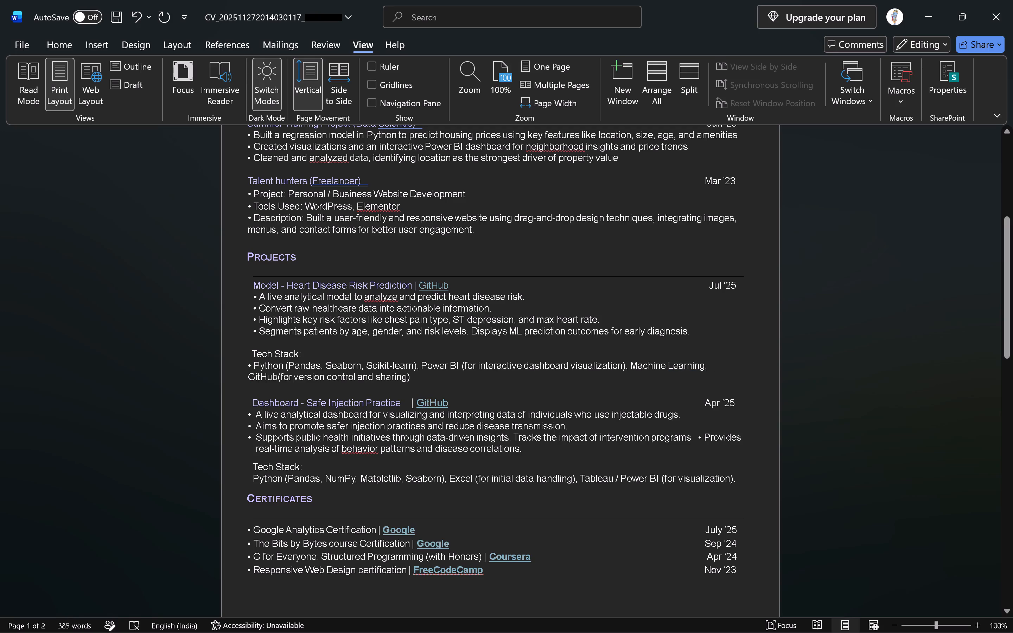
pyautogui.press('space')
pyautogui.press('space')
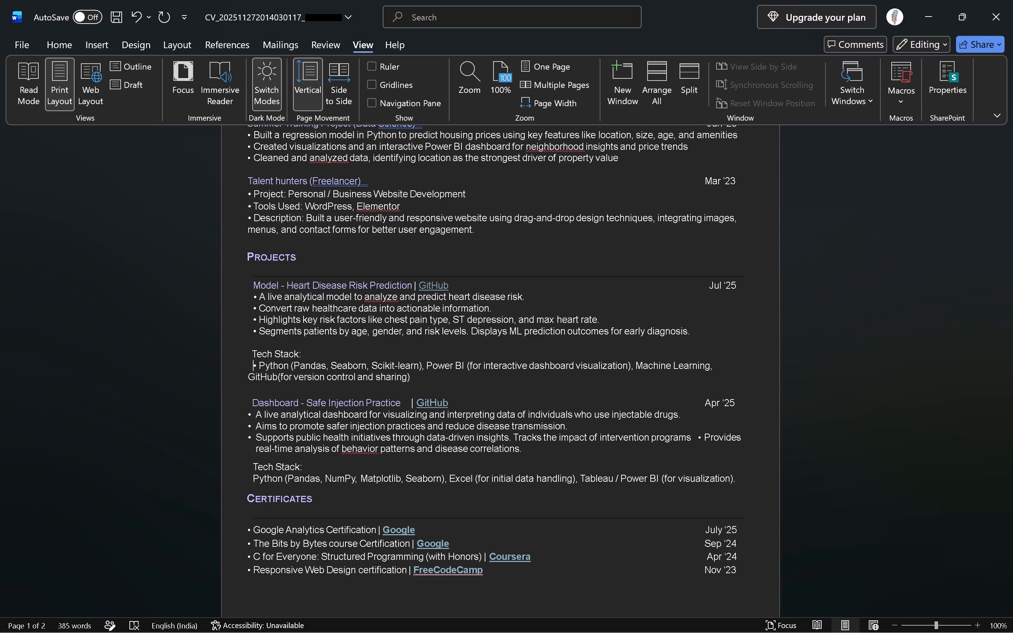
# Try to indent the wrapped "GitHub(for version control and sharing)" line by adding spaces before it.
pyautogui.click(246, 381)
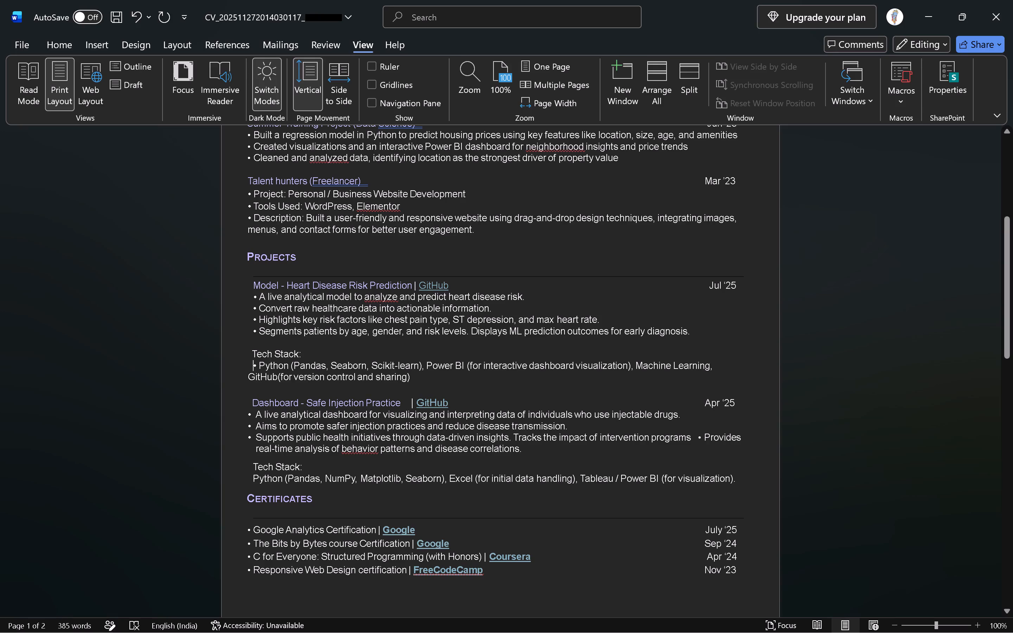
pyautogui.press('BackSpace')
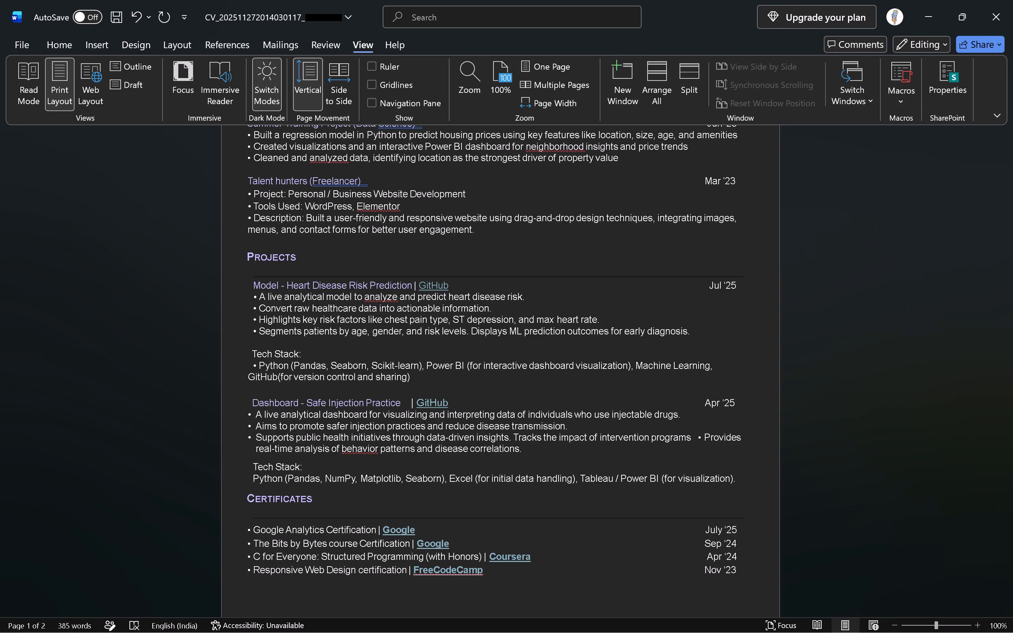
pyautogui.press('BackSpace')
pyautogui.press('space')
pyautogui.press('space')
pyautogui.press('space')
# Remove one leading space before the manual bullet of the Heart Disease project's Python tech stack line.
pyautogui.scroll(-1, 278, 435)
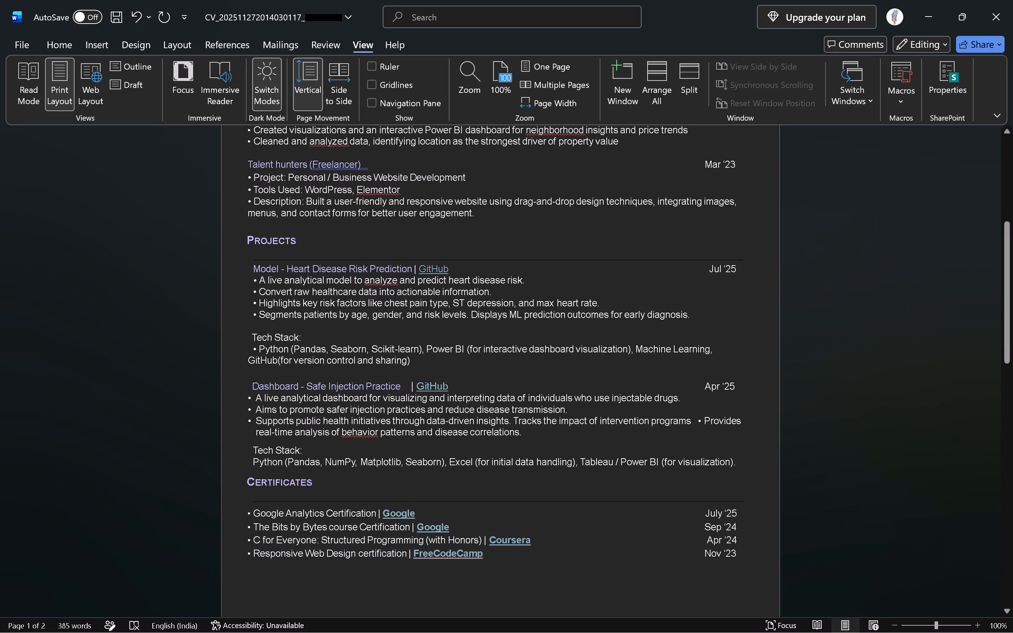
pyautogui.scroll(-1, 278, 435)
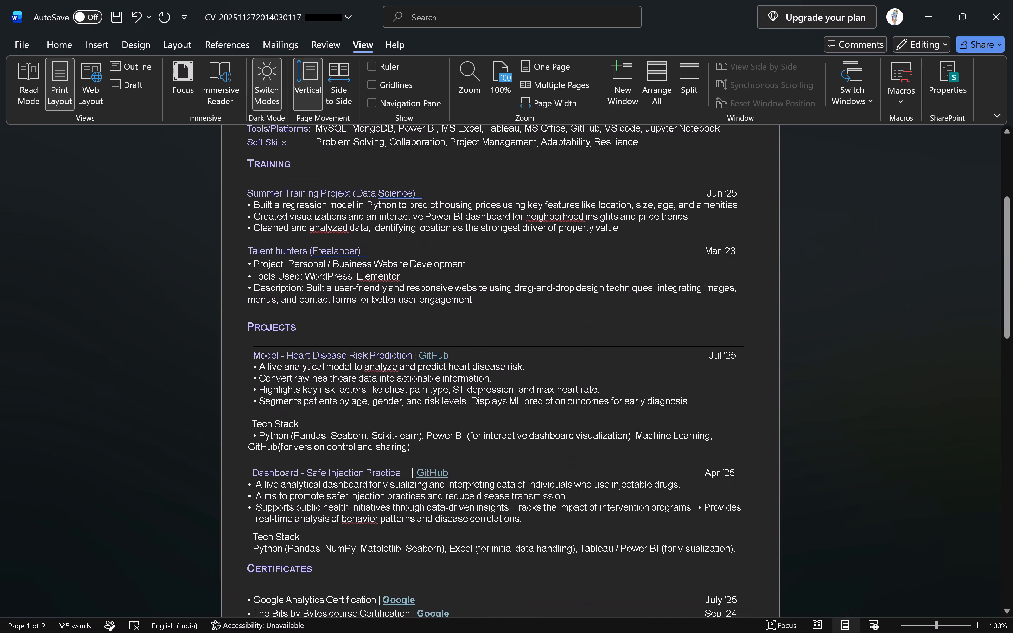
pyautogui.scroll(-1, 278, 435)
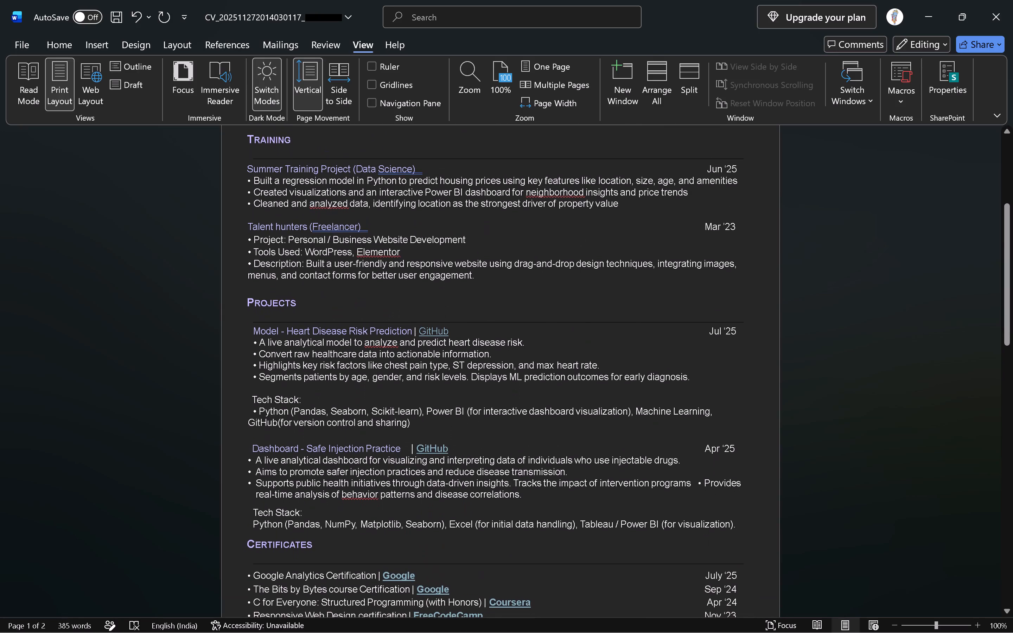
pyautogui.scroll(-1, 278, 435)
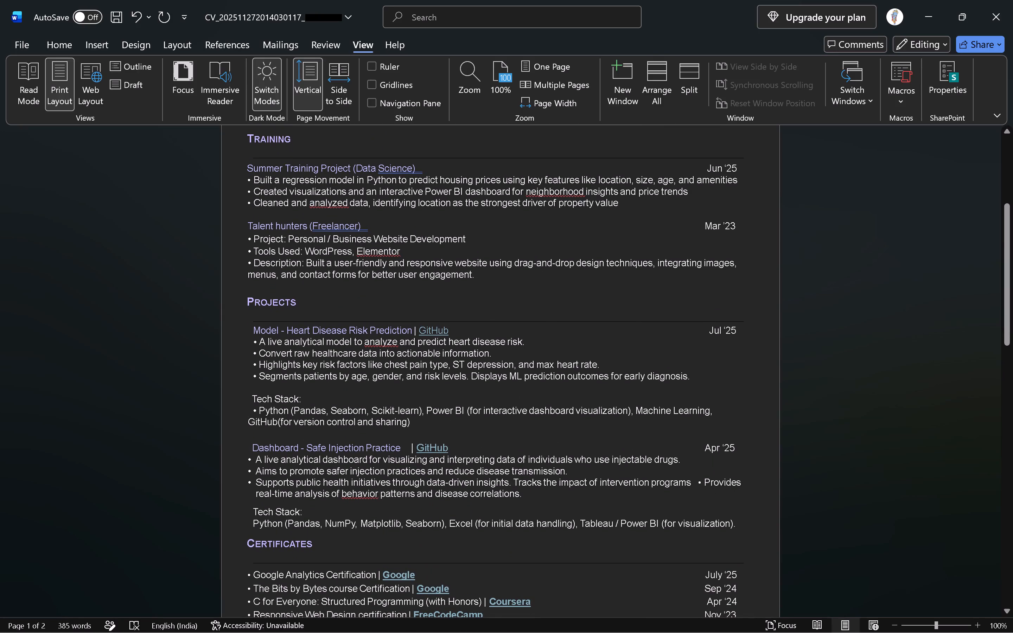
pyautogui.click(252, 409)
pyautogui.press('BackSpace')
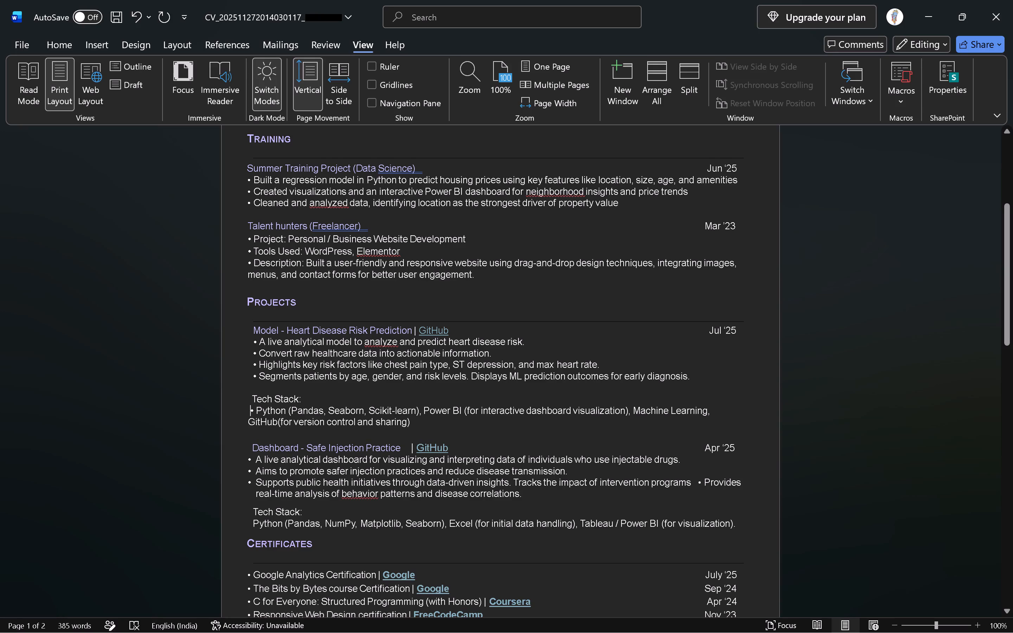
# Delete "GitHub(for version control and sharing)" and the preceding comma and spaces, ending the Heart Disease tech stack line at "Machine Learning".
pyautogui.scroll(-1, 272, 509)
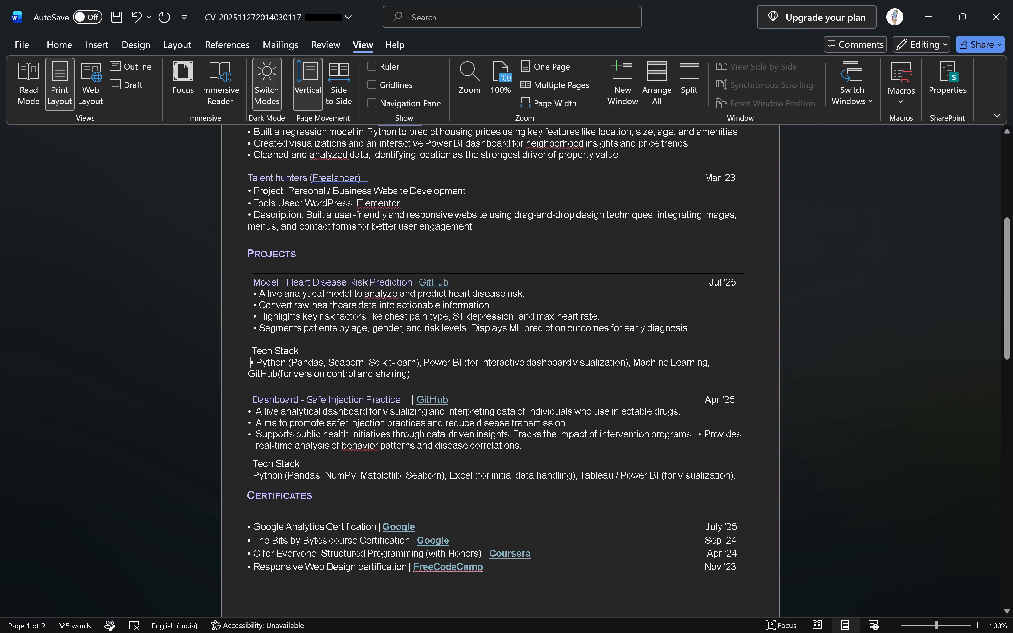
pyautogui.click(413, 374)
pyautogui.press('BackSpace')
pyautogui.press('BackSpace')
pyautogui.press('BackSpace')
pyautogui.press('BackSpace')
pyautogui.press('BackSpace')
pyautogui.press('BackSpace')
pyautogui.press('BackSpace')
pyautogui.press('BackSpace')
pyautogui.press('BackSpace')
pyautogui.press('BackSpace')
pyautogui.press('BackSpace')
pyautogui.press('BackSpace')
pyautogui.press('BackSpace')
pyautogui.press('BackSpace')
pyautogui.press('BackSpace')
pyautogui.press('BackSpace')
pyautogui.press('BackSpace')
pyautogui.press('BackSpace')
pyautogui.press('BackSpace')
pyautogui.press('BackSpace')
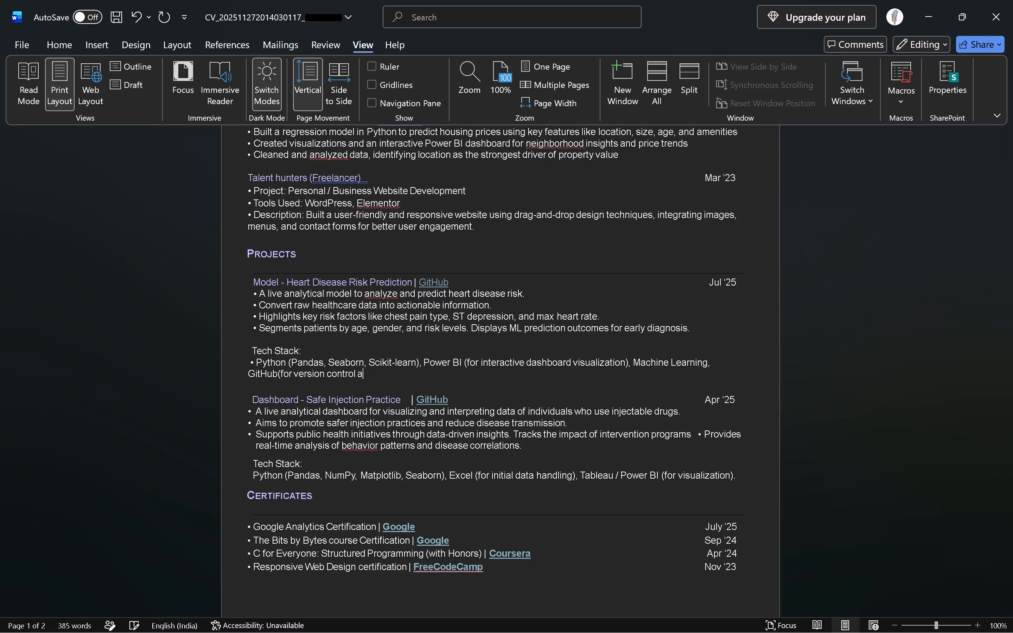
pyautogui.press('BackSpace')
pyautogui.press('BackSpace')
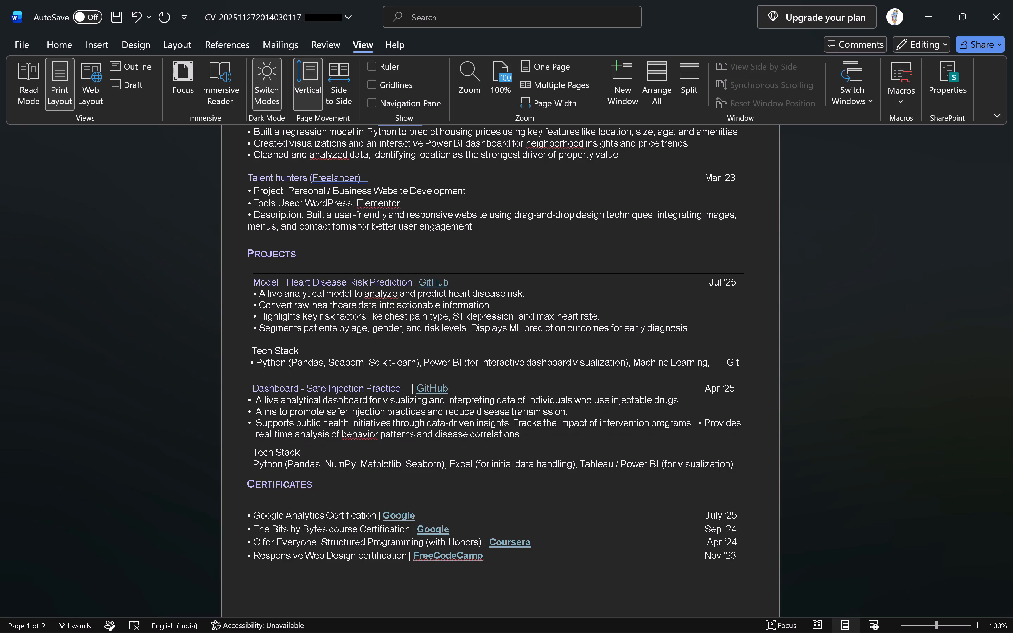
pyautogui.press('BackSpace')
pyautogui.press('BackSpace')
pyautogui.press('BackSpace')
pyautogui.press('BackSpace')
pyautogui.press('BackSpace')
pyautogui.press('BackSpace')
pyautogui.press('BackSpace')
pyautogui.press('BackSpace')
pyautogui.press('BackSpace')
pyautogui.press('BackSpace')
pyautogui.press('BackSpace')
pyautogui.press('BackSpace')
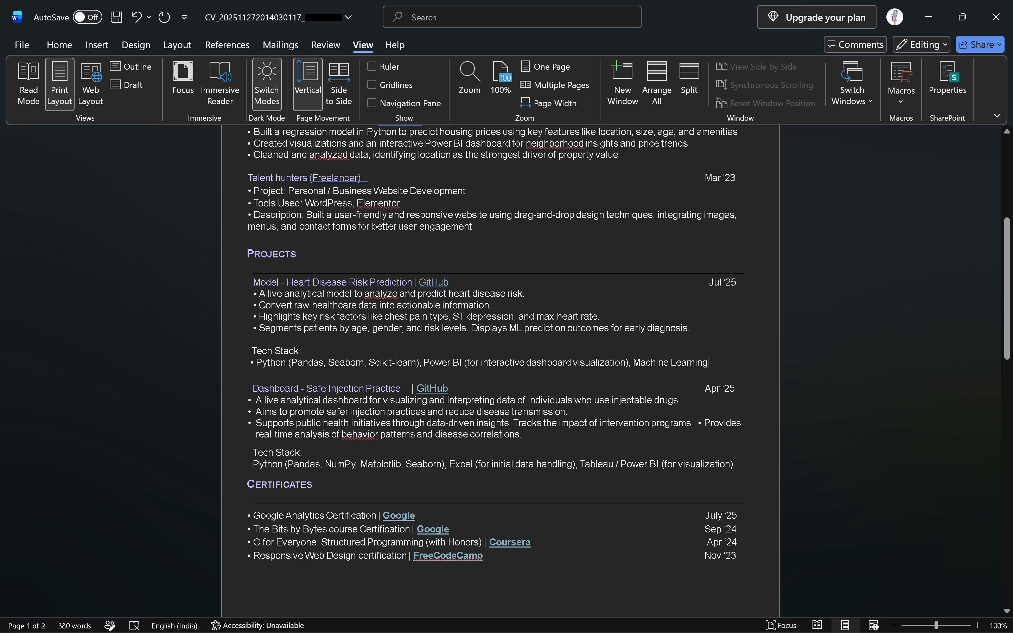
# Add one space before the Python tech stack bullet to align it with the Heart Disease project's other bullets.
pyautogui.click(249, 362)
pyautogui.press('Right')
pyautogui.press('space')
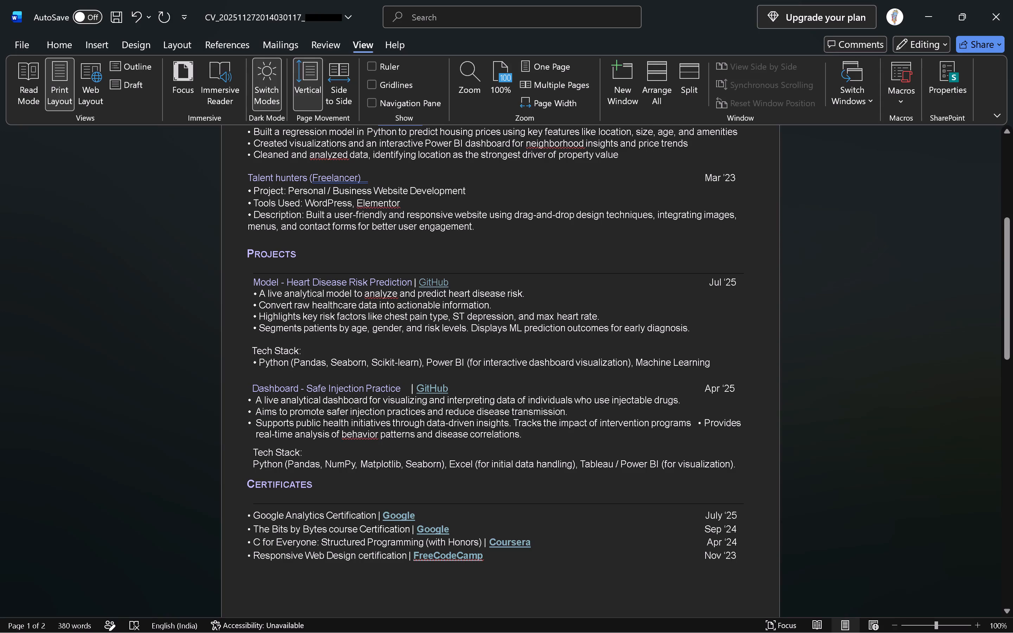
# Delete the full stop at the end of the Safe Injection Practice tech stack line, after "(for visualization)".
pyautogui.click(735, 465)
pyautogui.press('BackSpace')
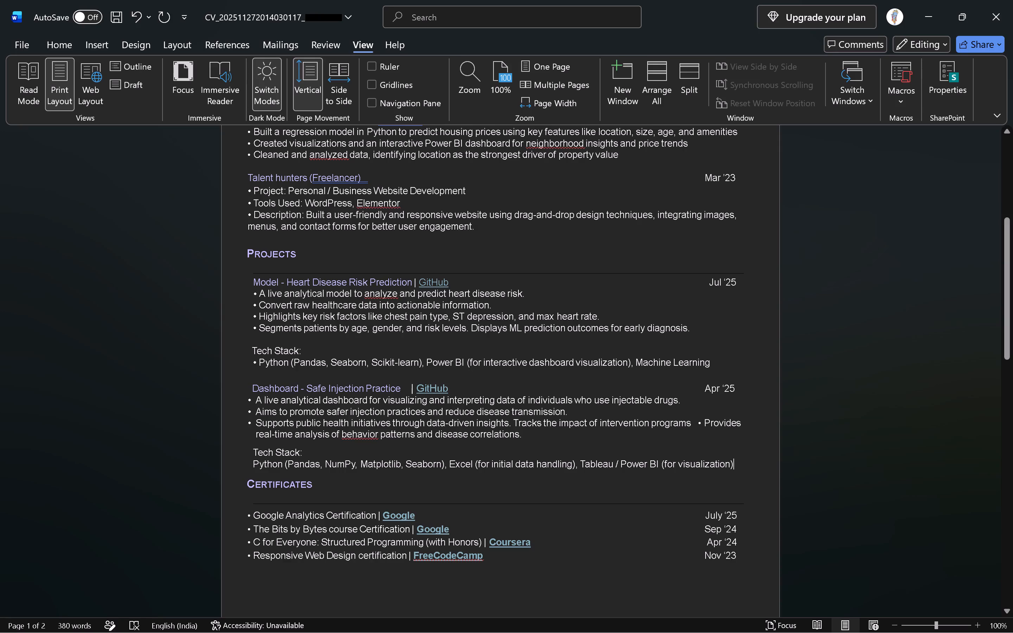
# Compare the Safe Injection Practice bullets' alignment with the Heart Disease Risk Prediction bullets and check the surrounding sections.
pyautogui.scroll(-3, 519, 569)
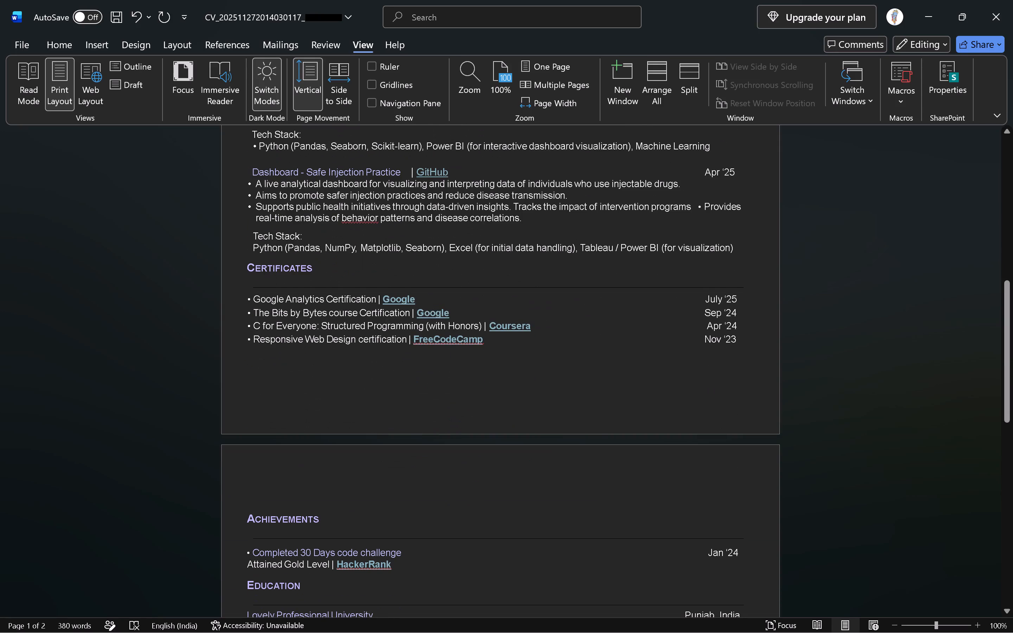
pyautogui.scroll(3, 519, 569)
pyautogui.click(246, 278)
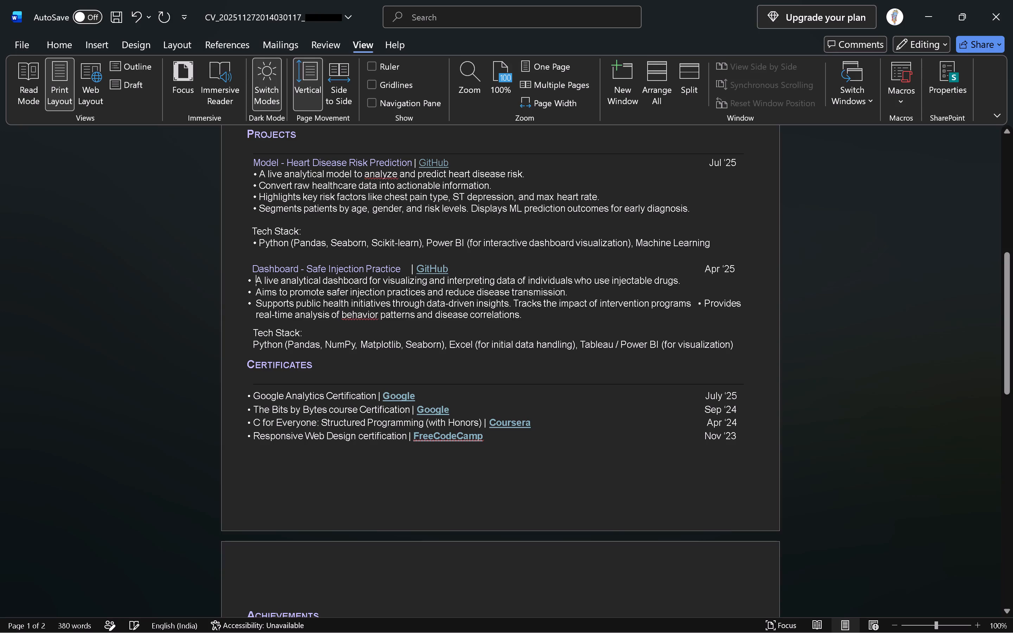
pyautogui.click(246, 278)
pyautogui.scroll(2, 377, 222)
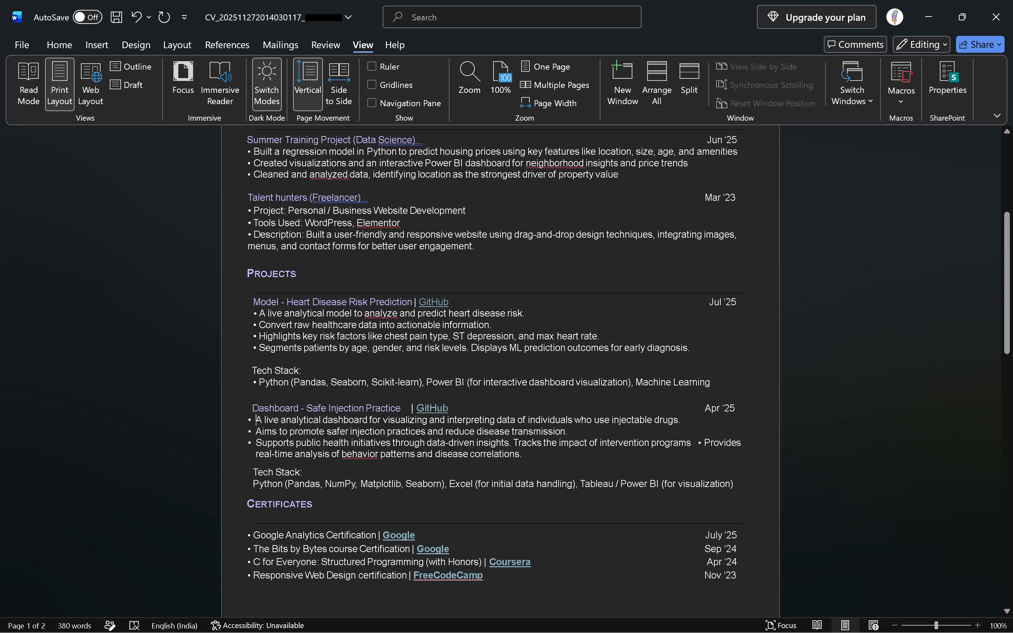
pyautogui.scroll(1, 377, 222)
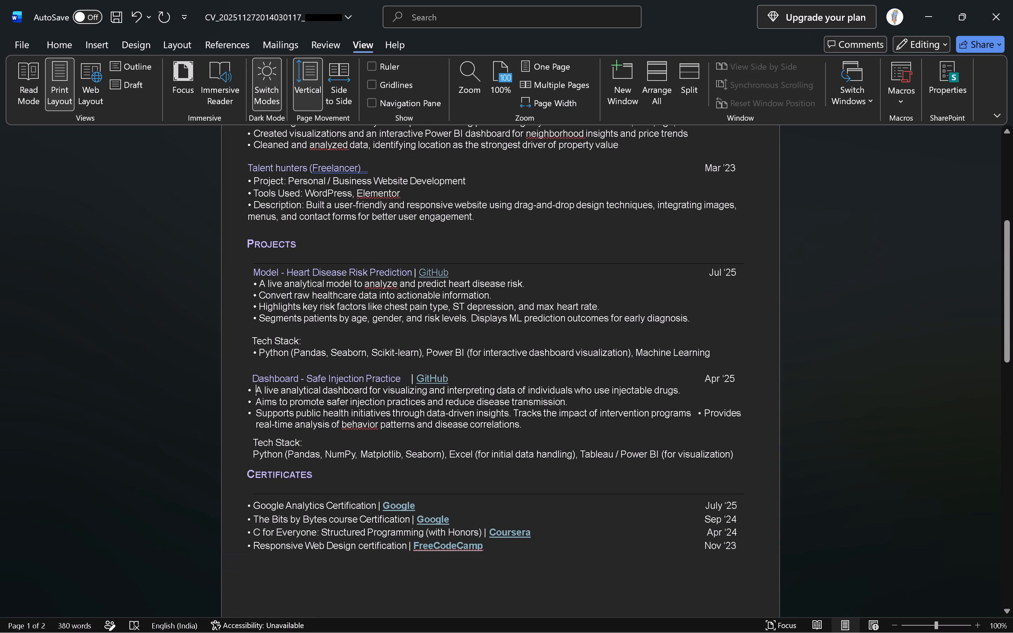
pyautogui.scroll(1, 377, 222)
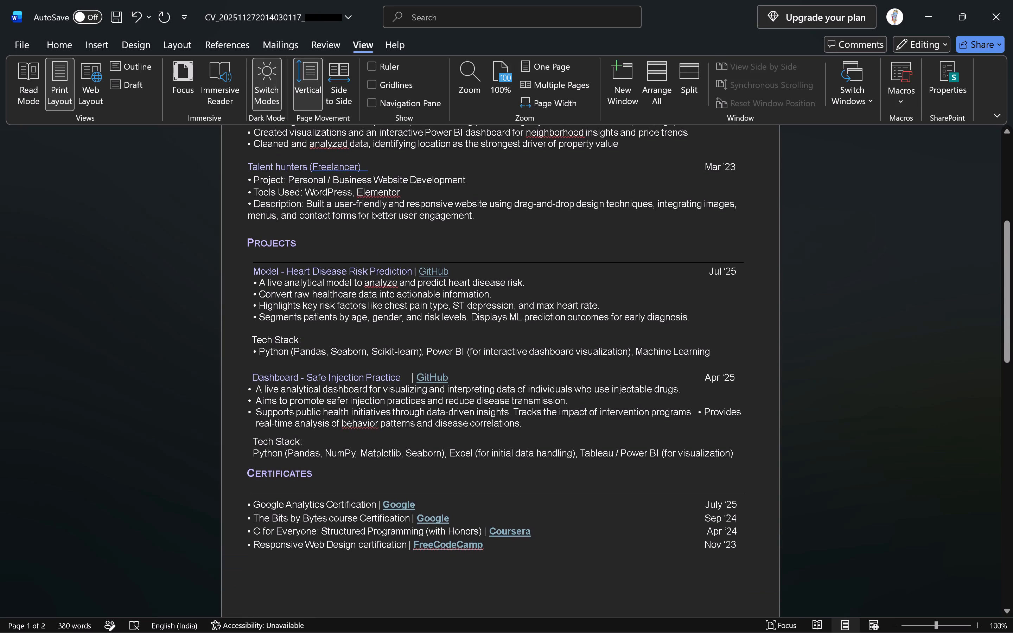
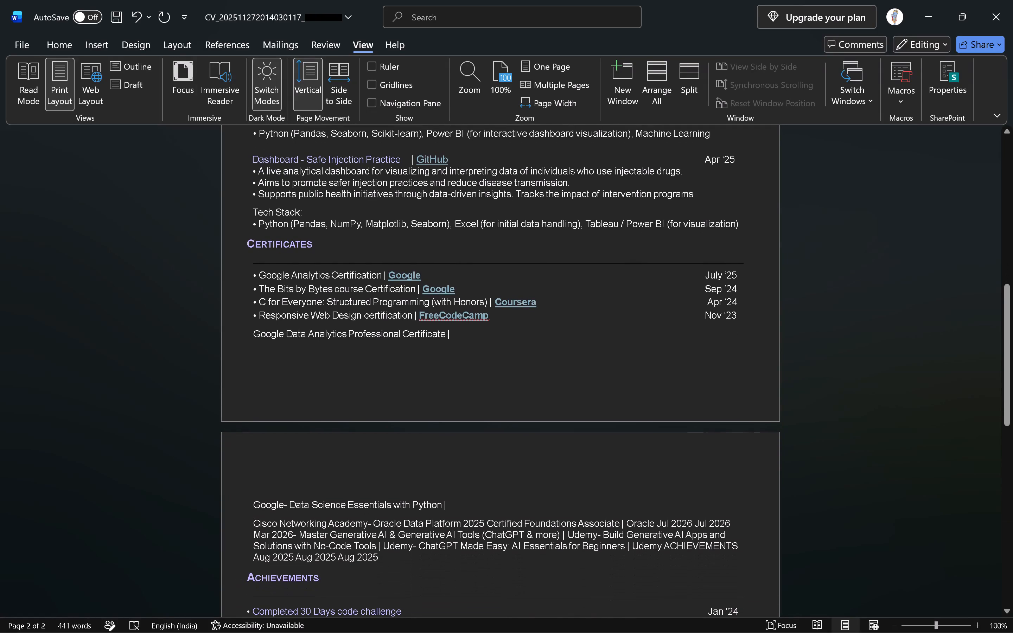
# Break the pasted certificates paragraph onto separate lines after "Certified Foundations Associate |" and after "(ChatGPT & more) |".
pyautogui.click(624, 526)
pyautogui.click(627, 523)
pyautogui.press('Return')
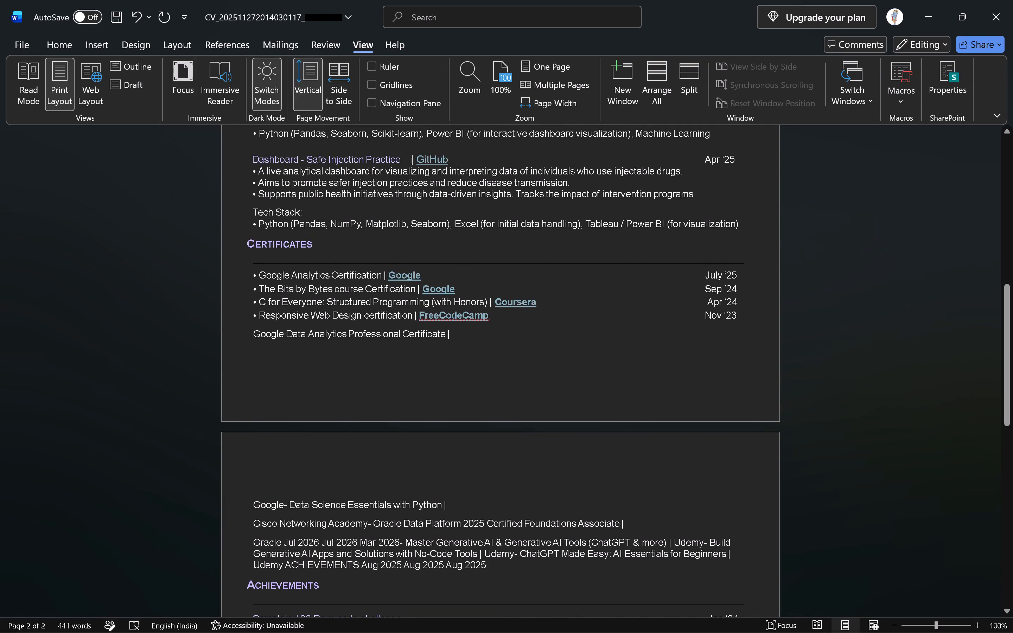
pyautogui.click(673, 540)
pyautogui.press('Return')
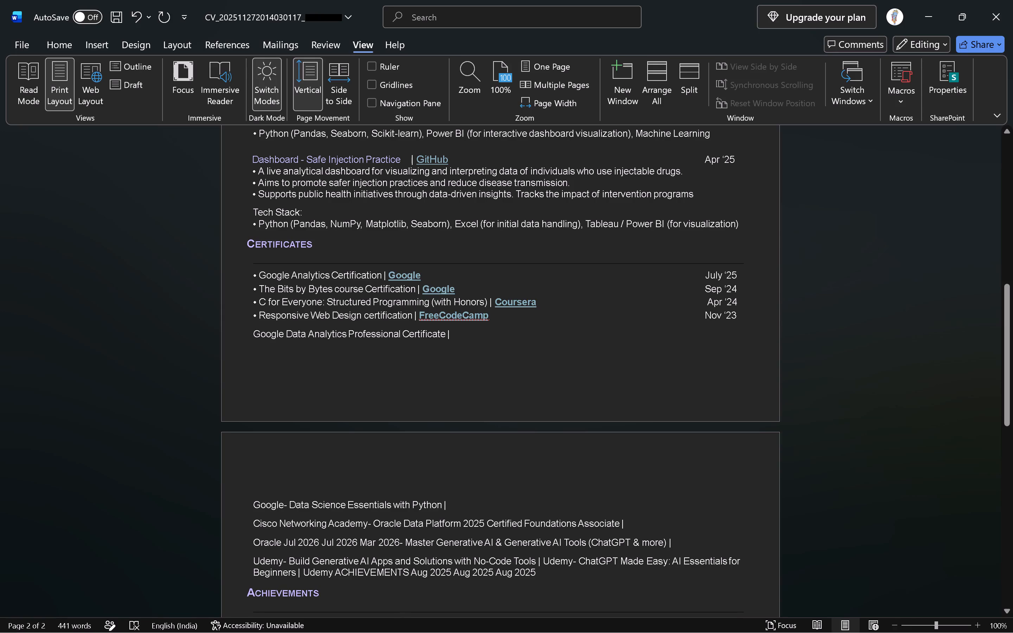
# Undo the line breaks and the pasted certificates text, back to the list ending at the Responsive Web Design entry.
pyautogui.hotkey('ctrl', 'z')
pyautogui.hotkey('ctrl', 'z')
pyautogui.hotkey('ctrl', 'z')
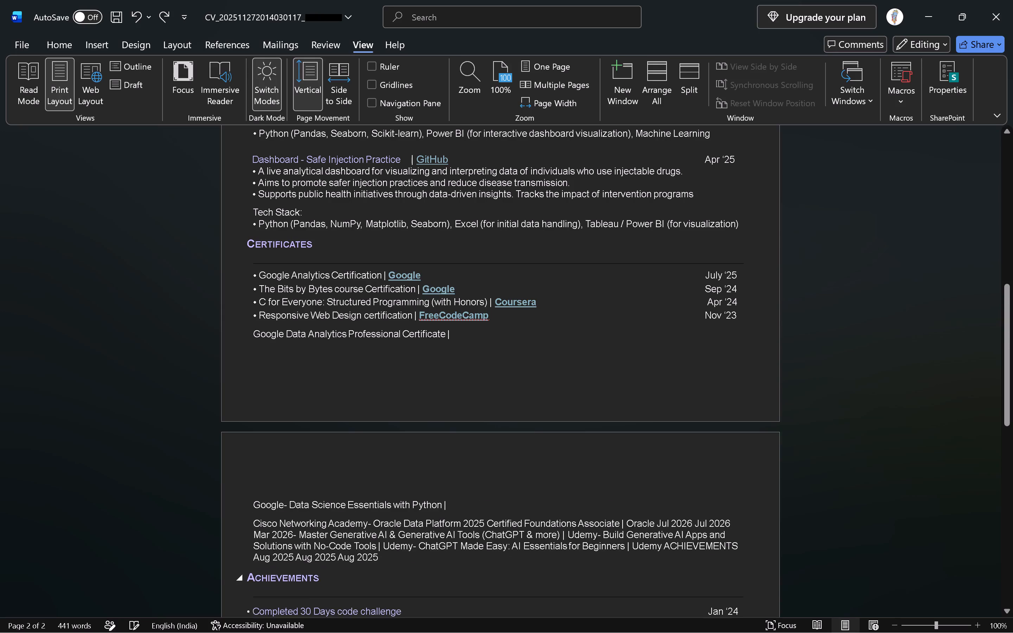
pyautogui.hotkey('ctrl', 'z')
pyautogui.hotkey('ctrl', 'z')
pyautogui.hotkey('ctrl', 'z')
pyautogui.hotkey('ctrl', 'z')
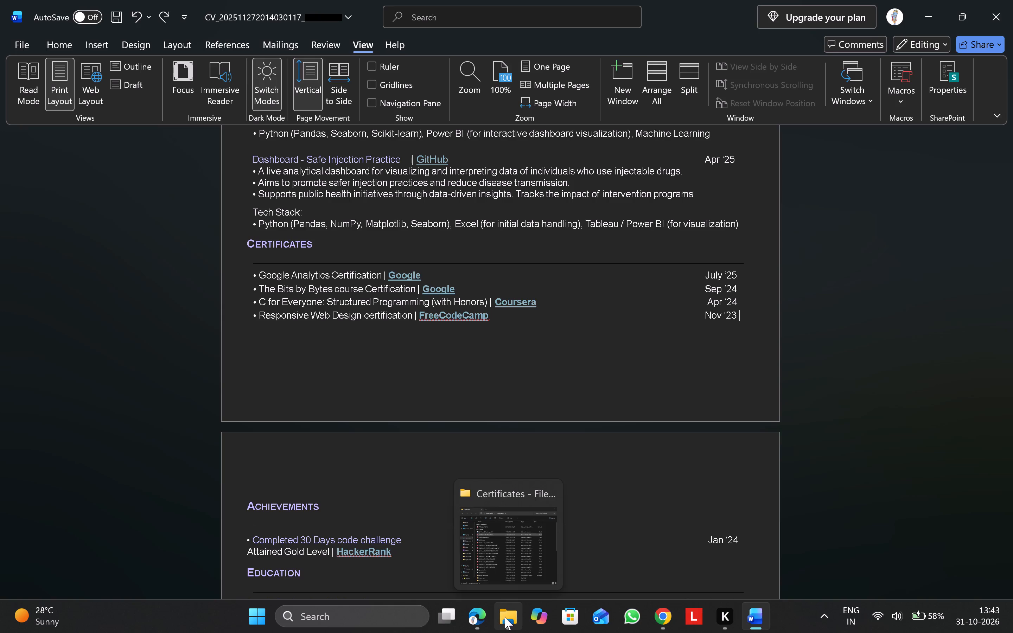
# In Edge, copy the title "Google Data Analytics Professional Certificate" from the reference CV's Certificates section.
pyautogui.click(482, 616)
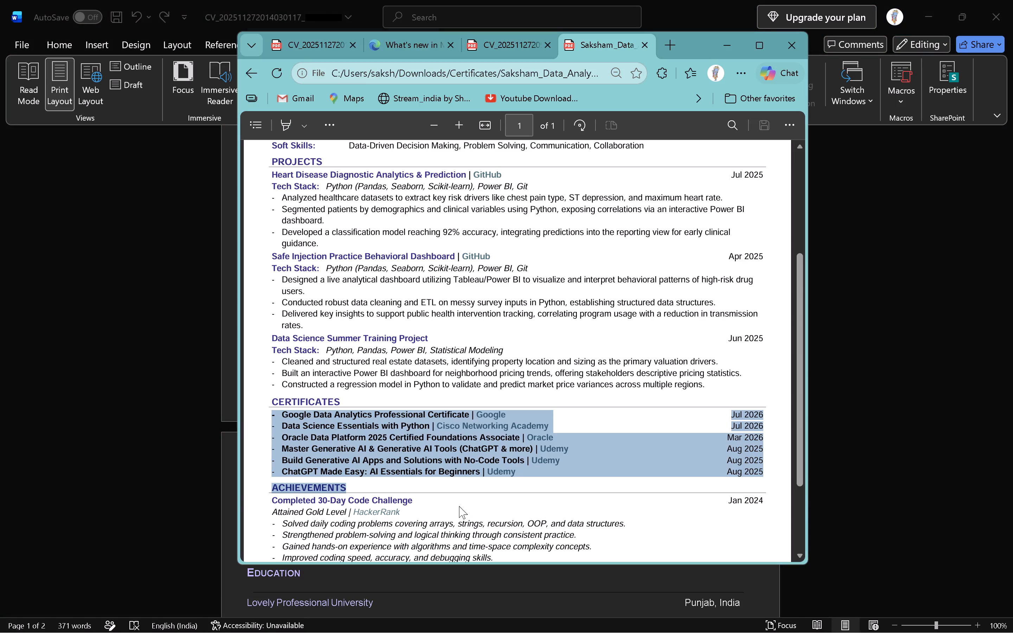
pyautogui.click(461, 418)
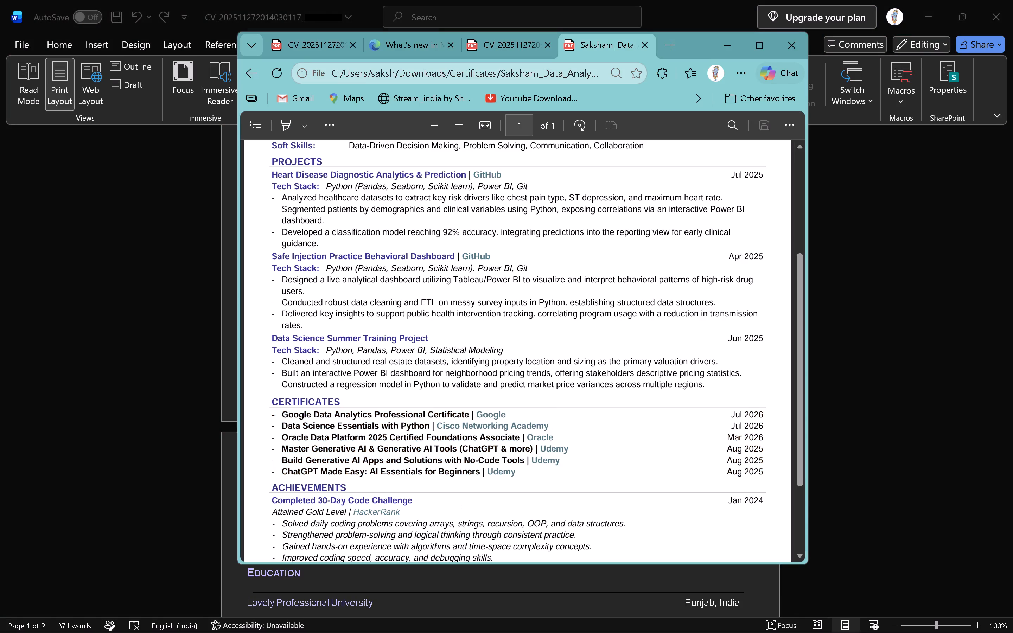
pyautogui.moveTo(469, 414); pyautogui.dragTo(331, 408)
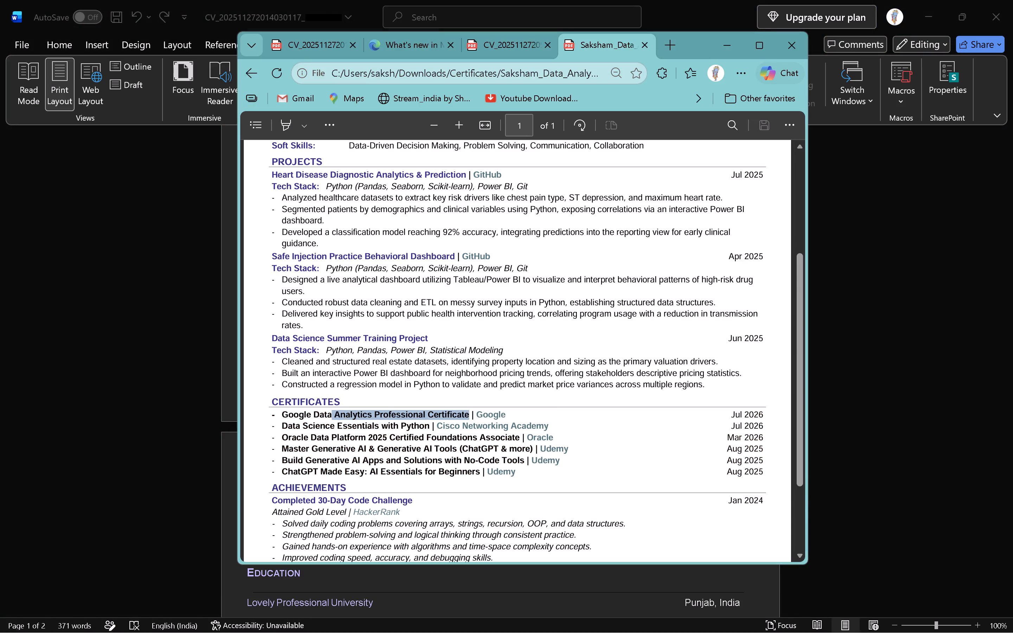
pyautogui.moveTo(331, 408); pyautogui.dragTo(282, 418)
pyautogui.moveTo(282, 418); pyautogui.dragTo(279, 417)
pyautogui.hotkey('ctrl', 'c')
pyautogui.hotkey('ctrl', 'c')
pyautogui.hotkey('ctrl', 'c')
pyautogui.hotkey('ctrl', 'c')
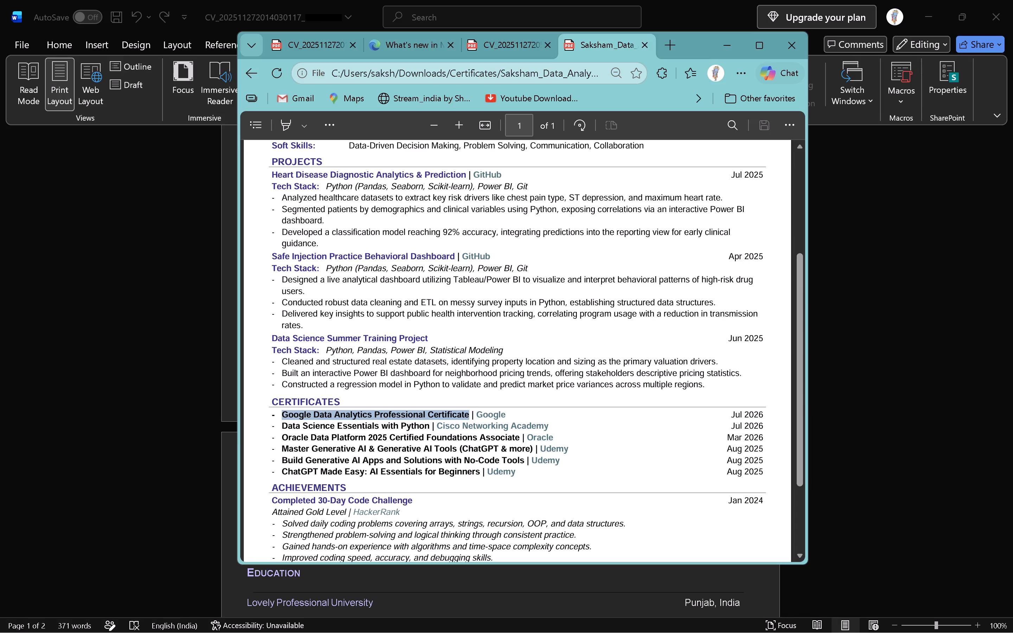
pyautogui.hotkey('ctrl', 'c')
pyautogui.hotkey('ctrl', 'c')
# In Word, replace "Google Analytics Certification" in the first Certificates entry with the copied title "Google Data Analytics Professional Certificate".
pyautogui.click(922, 403)
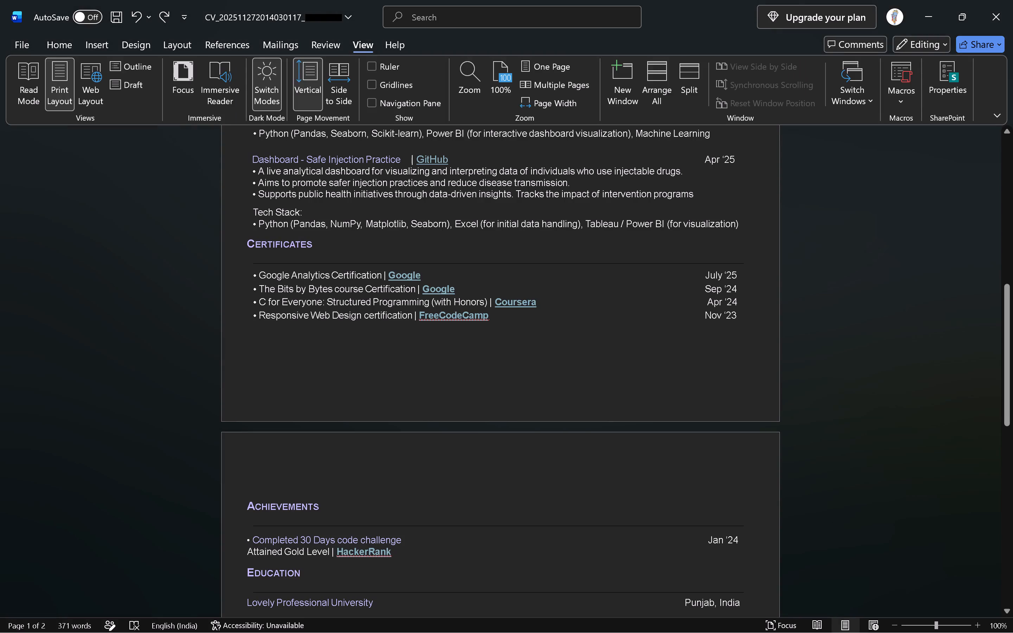
pyautogui.click(383, 279)
pyautogui.press('BackSpace')
pyautogui.press('BackSpace')
pyautogui.press('BackSpace')
pyautogui.press('BackSpace')
pyautogui.press('BackSpace')
pyautogui.press('BackSpace')
pyautogui.press('BackSpace')
pyautogui.press('BackSpace')
pyautogui.press('BackSpace')
pyautogui.press('BackSpace')
pyautogui.press('BackSpace')
pyautogui.press('BackSpace')
pyautogui.press('BackSpace')
pyautogui.press('BackSpace')
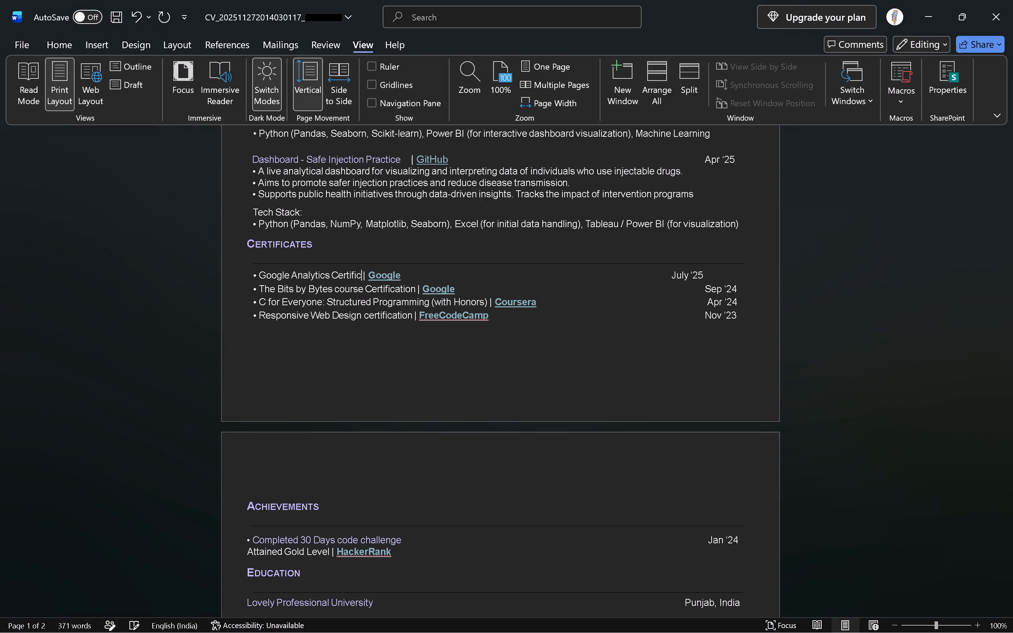
pyautogui.press('BackSpace')
pyautogui.press('BackSpace')
pyautogui.press('BackSpace')
pyautogui.press('BackSpace')
pyautogui.press('BackSpace')
pyautogui.press('BackSpace')
pyautogui.press('BackSpace')
pyautogui.press('BackSpace')
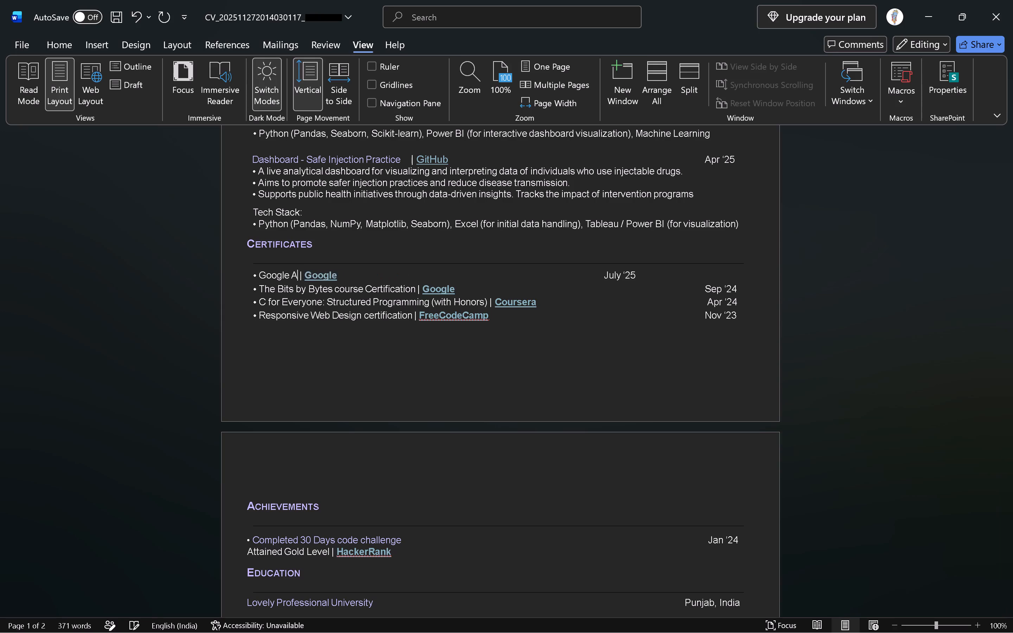
pyautogui.press('BackSpace')
pyautogui.press('BackSpace')
pyautogui.press('BackSpace')
pyautogui.press('BackSpace')
pyautogui.press('BackSpace')
pyautogui.press('BackSpace')
pyautogui.press('BackSpace')
pyautogui.press('BackSpace')
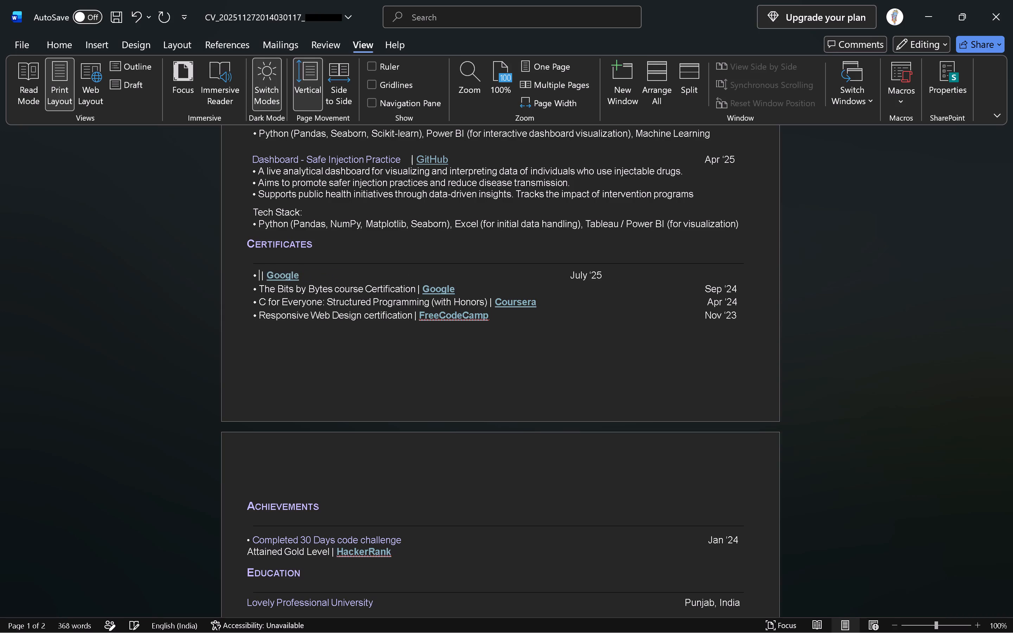
pyautogui.hotkey('ctrl', 'v')
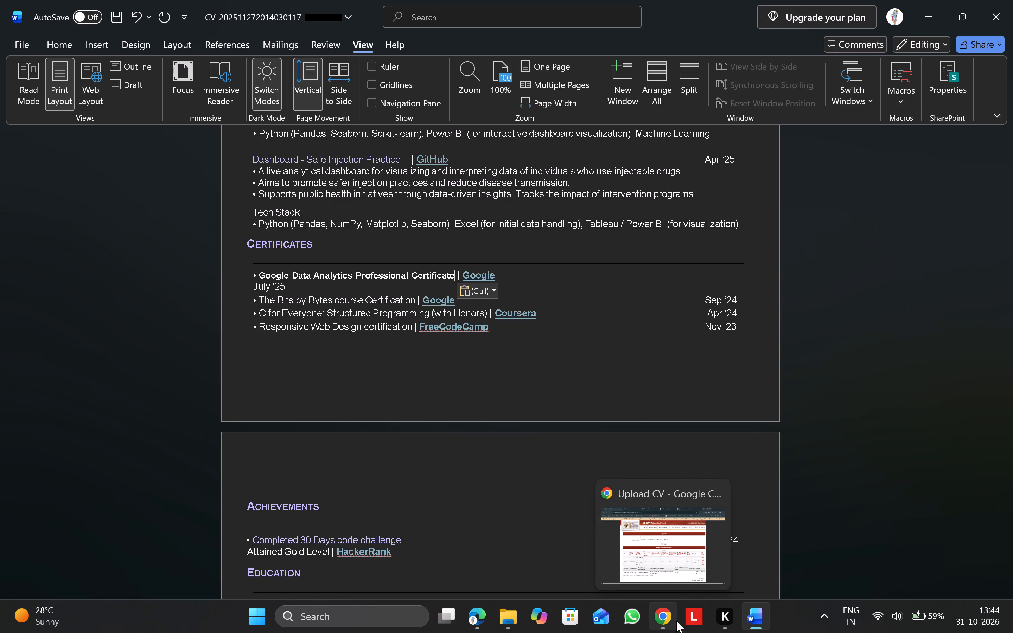
# Switch to the reference CV in Edge and open the Google link beside its Google Data Analytics Professional Certificate entry.
pyautogui.click(510, 620)
pyautogui.rightClick(510, 620)
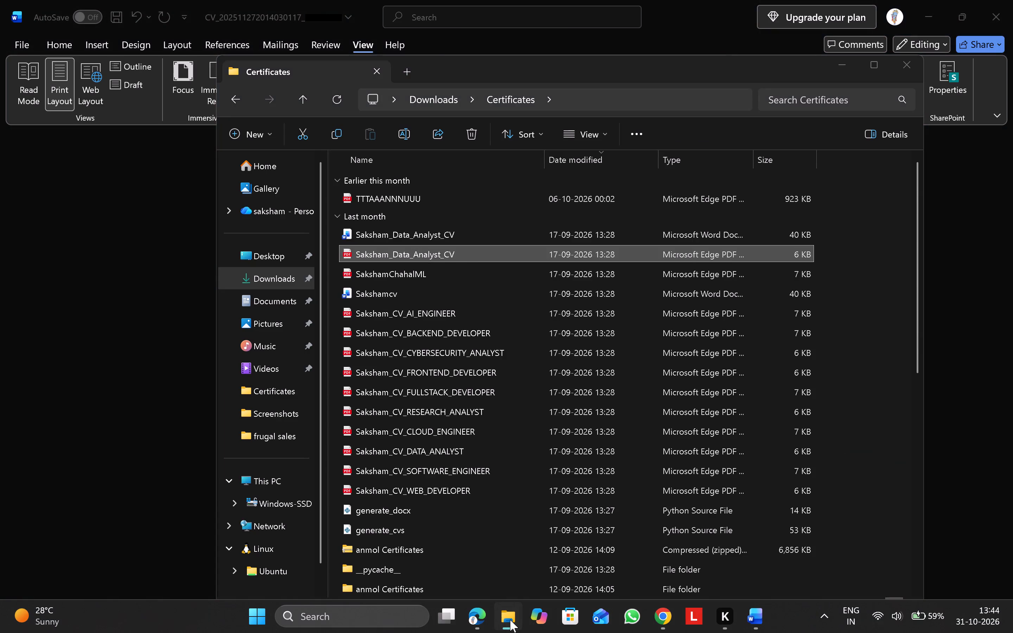
pyautogui.click(485, 620)
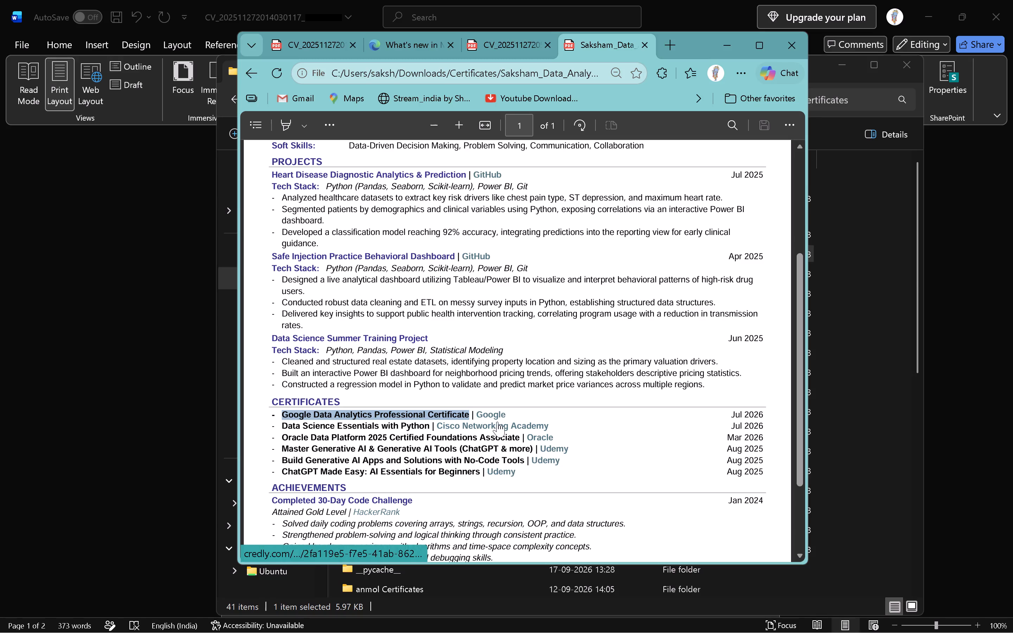
pyautogui.keyDown('ctrl'); pyautogui.click(490, 414); pyautogui.keyUp('ctrl')
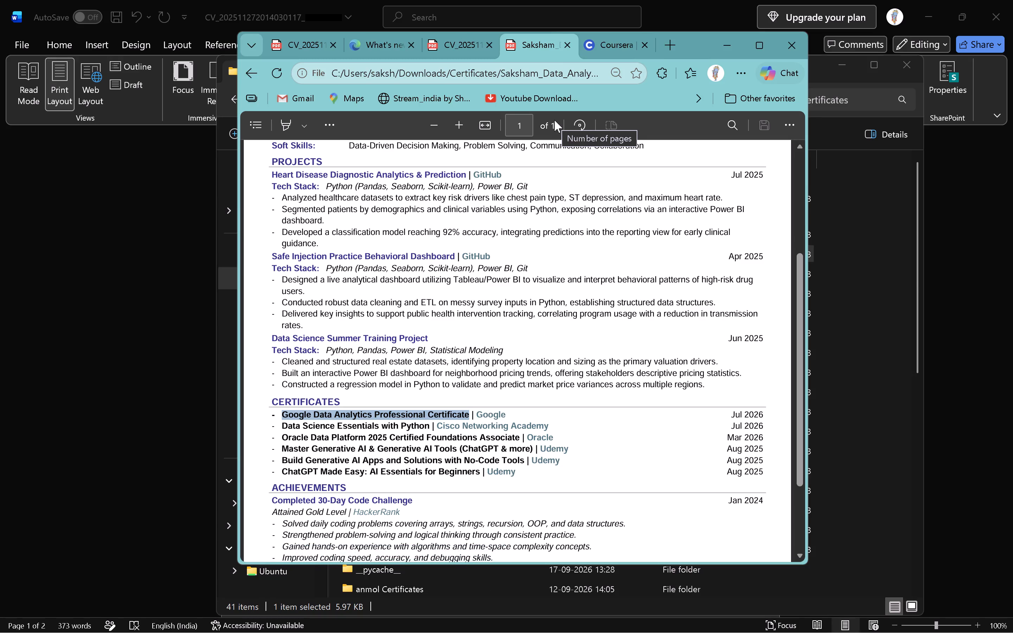
pyautogui.click(612, 38)
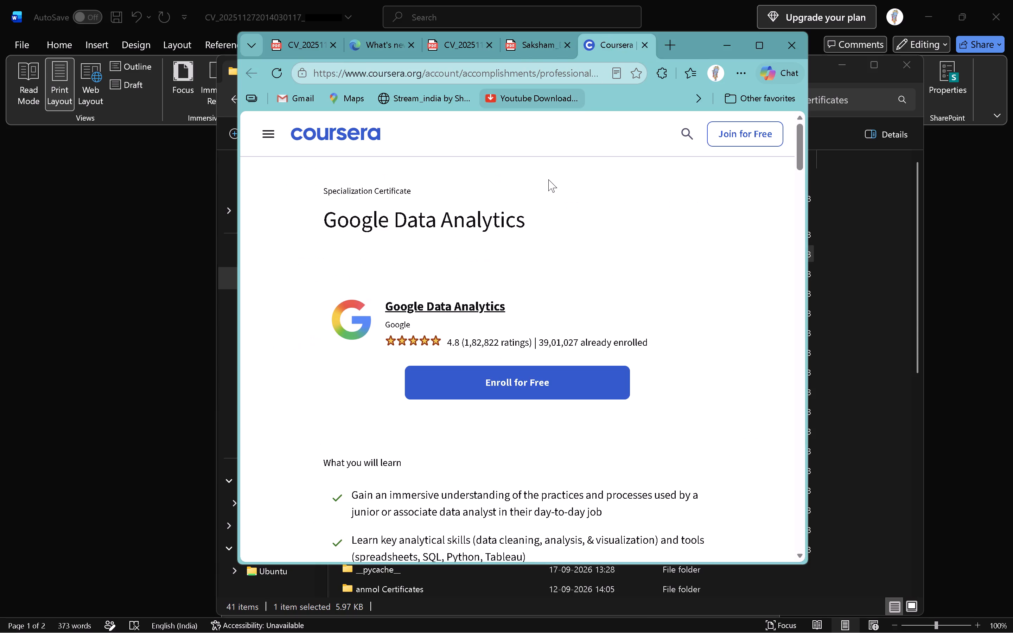
# Examine the Coursera certificate page for Google Data Analytics, including its completion details and course certificates.
pyautogui.scroll(-1, 553, 255)
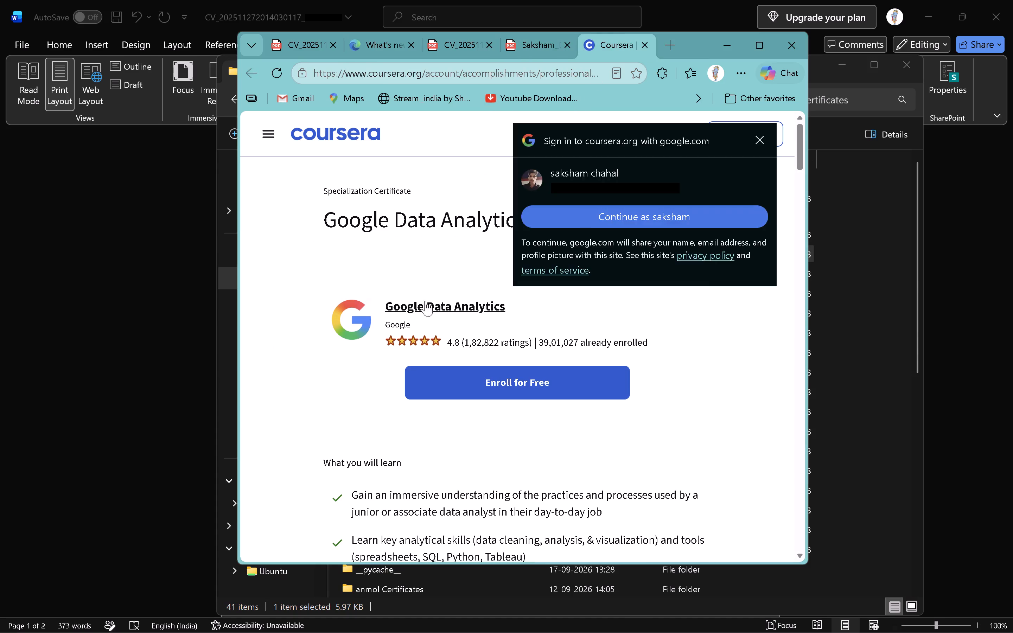
pyautogui.click(411, 297)
pyautogui.scroll(-5, 667, 349)
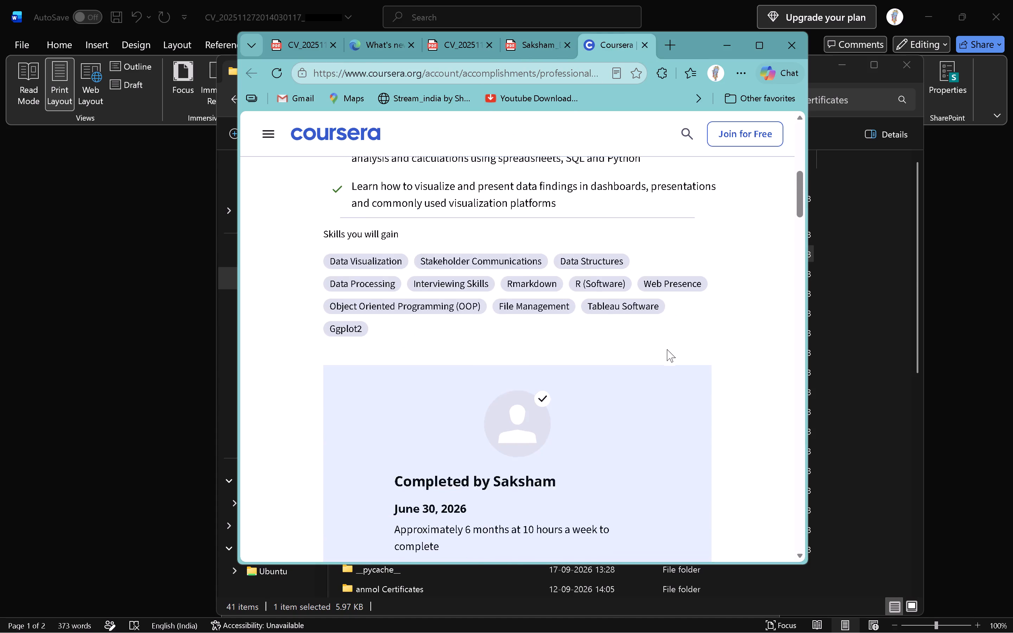
pyautogui.scroll(-7, 667, 349)
pyautogui.scroll(4, 667, 349)
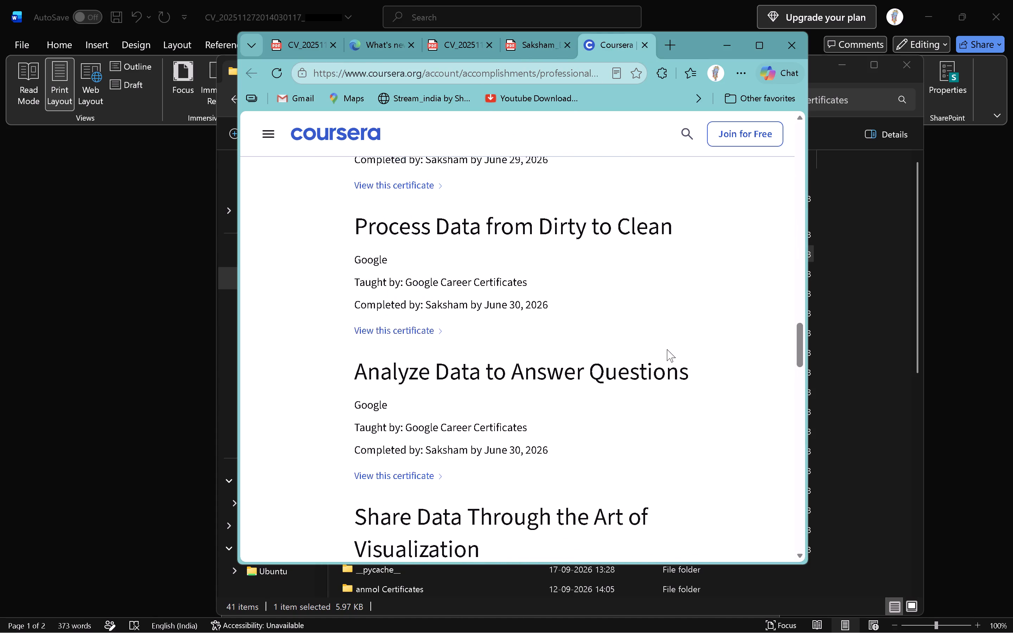
pyautogui.scroll(6, 667, 349)
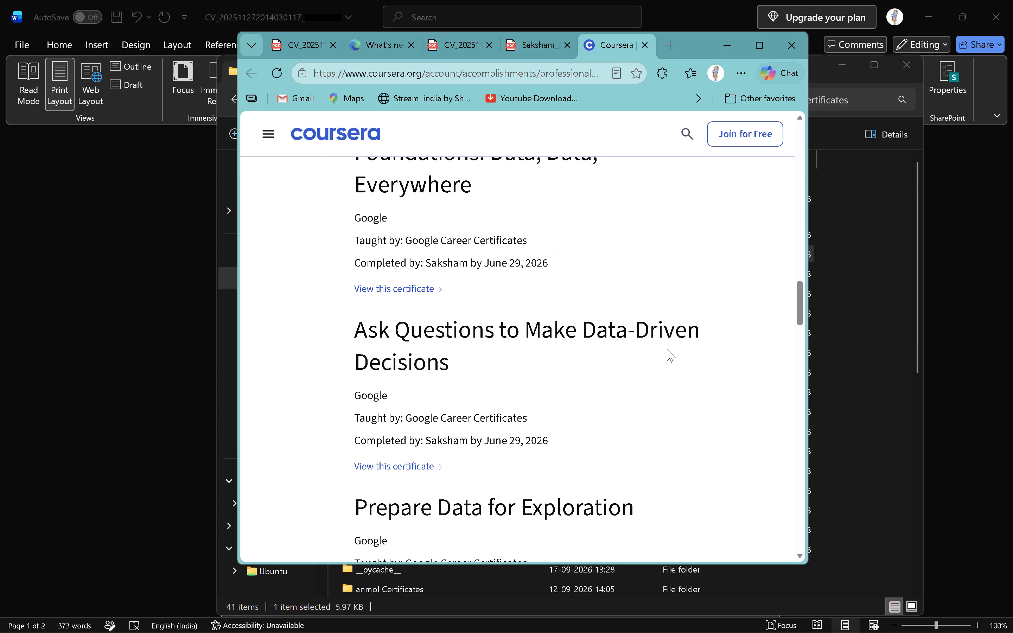
pyautogui.scroll(2, 667, 349)
pyautogui.scroll(-3, 667, 349)
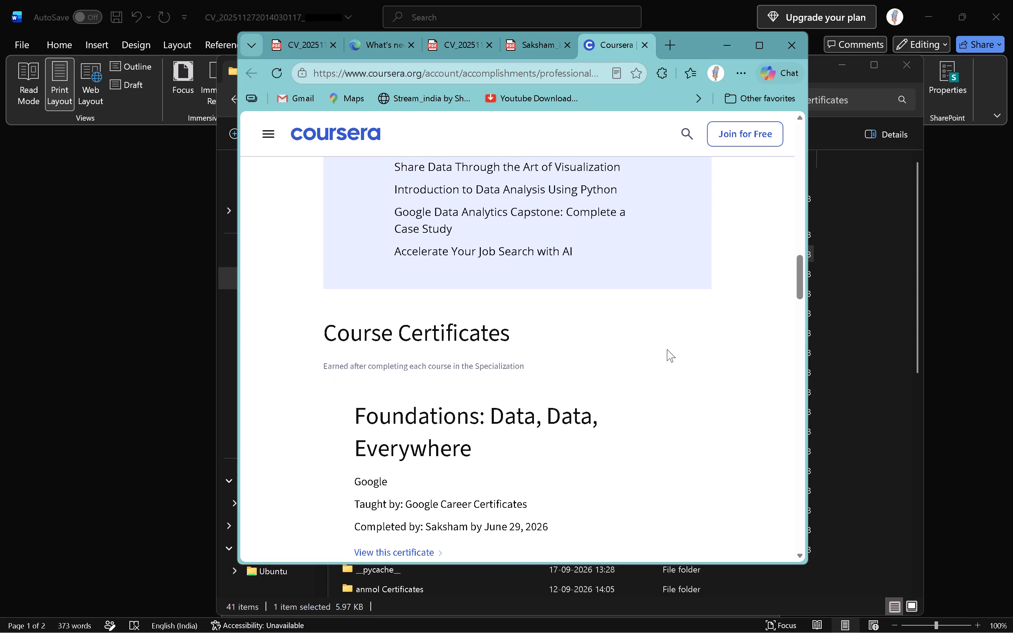
pyautogui.scroll(-12, 667, 349)
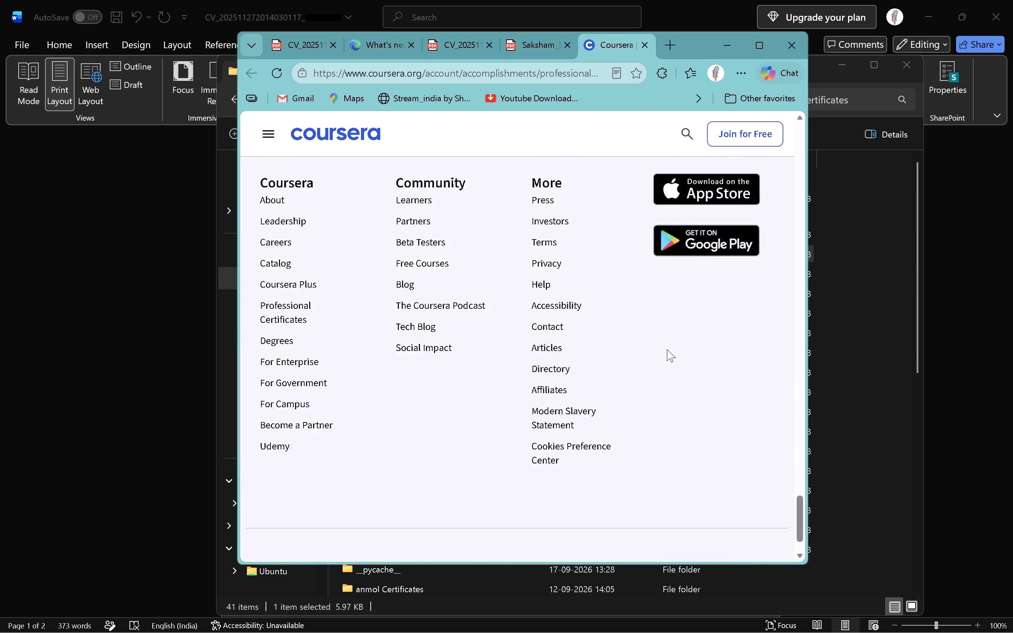
pyautogui.scroll(12, 667, 349)
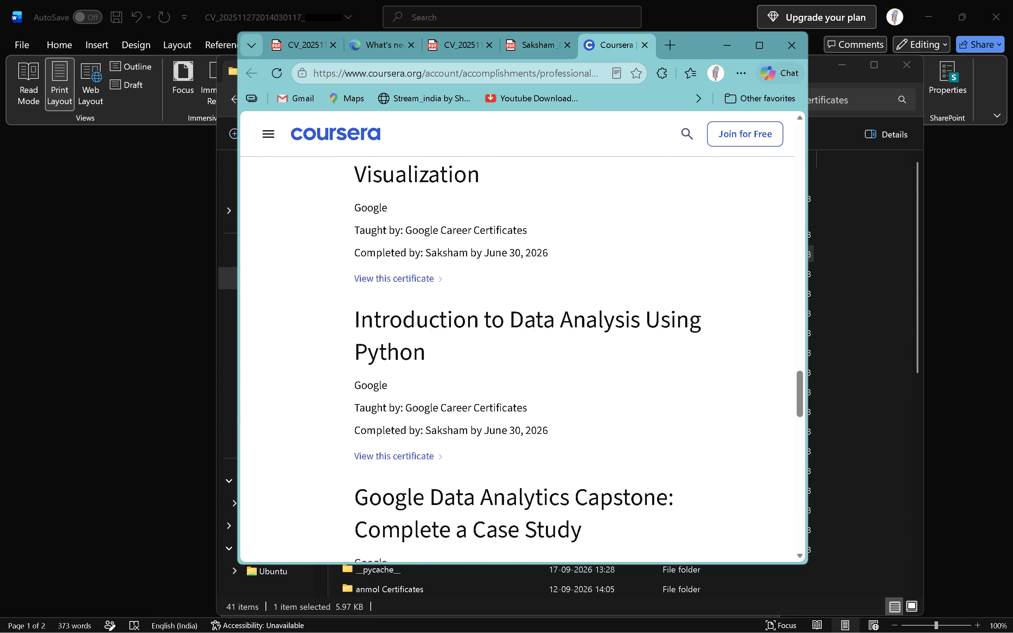
pyautogui.scroll(8, 667, 349)
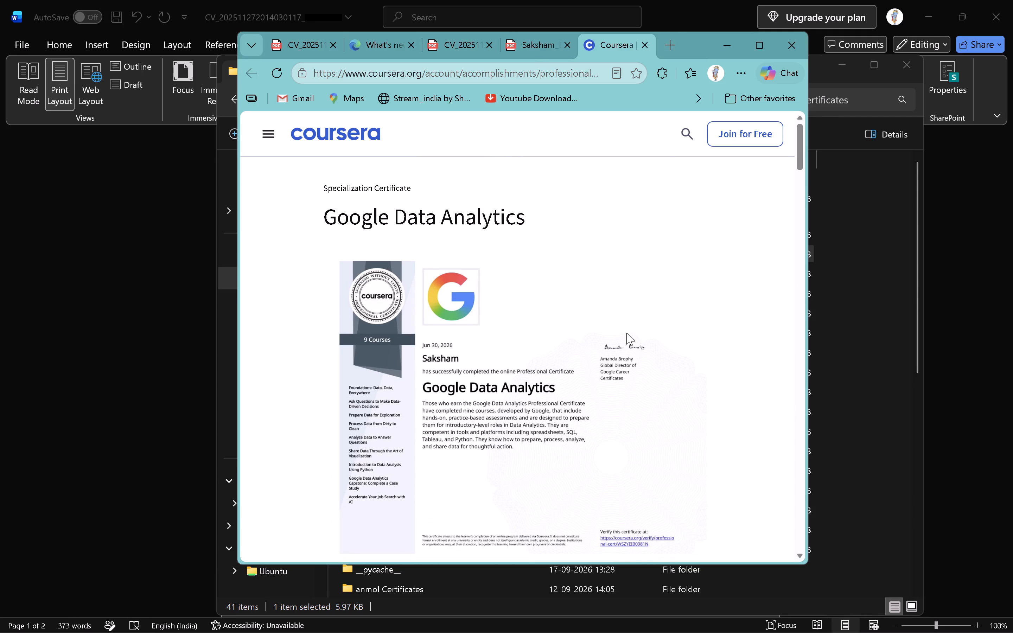
# Copy the web address of the Coursera Google Data Analytics certificate page.
pyautogui.click(522, 74)
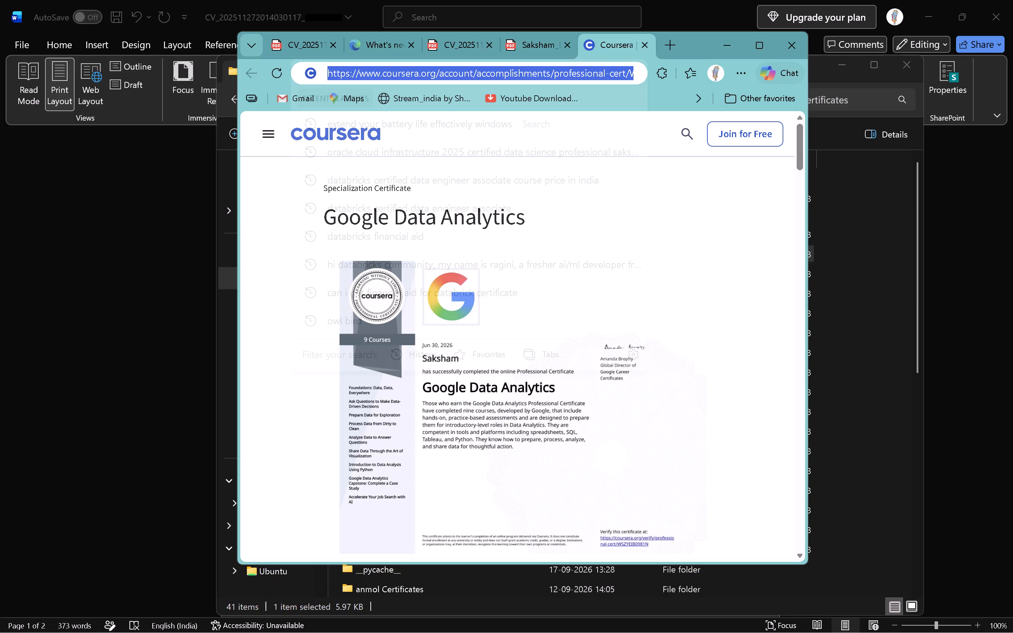
pyautogui.hotkey('ctrl', 'c')
pyautogui.hotkey('ctrl', 'c')
pyautogui.hotkey('ctrl', 'c')
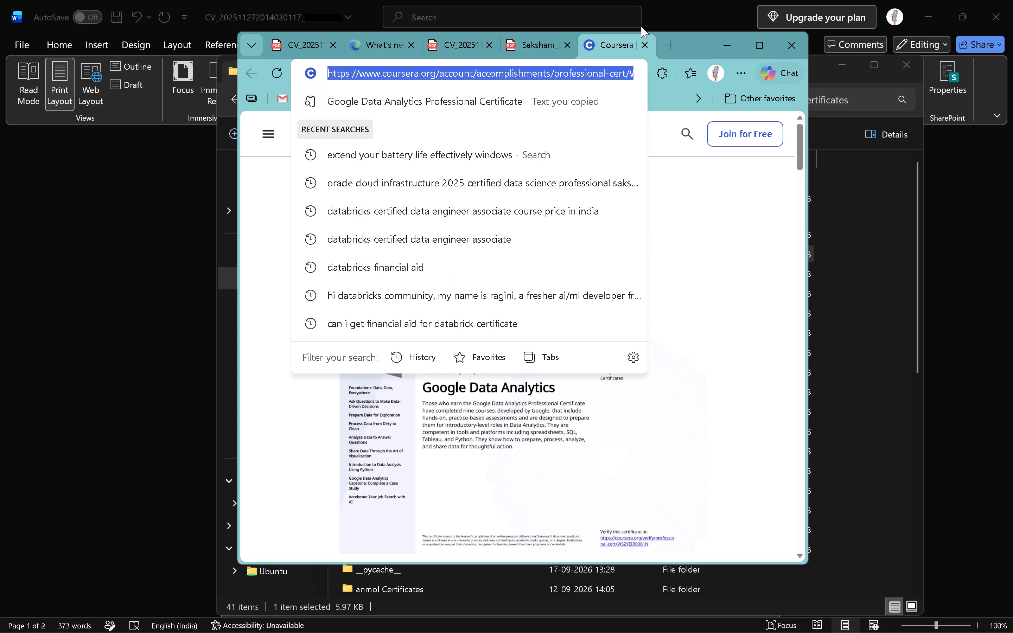
# Return to the CV in Word and move "July '25" back onto the first Certificates entry's line, aligned with the dates below.
pyautogui.click(730, 42)
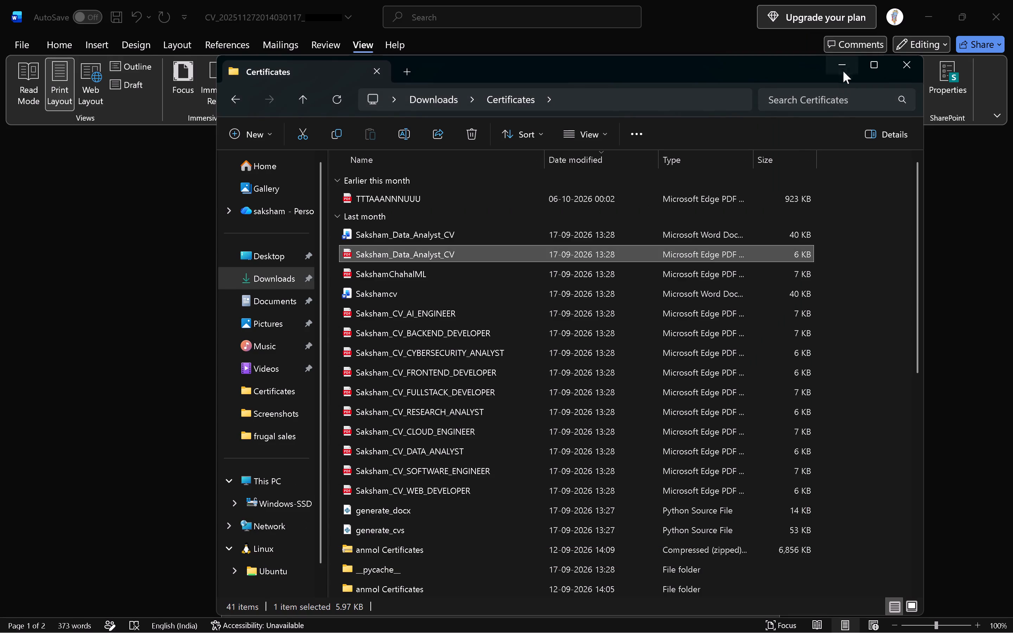
pyautogui.click(843, 65)
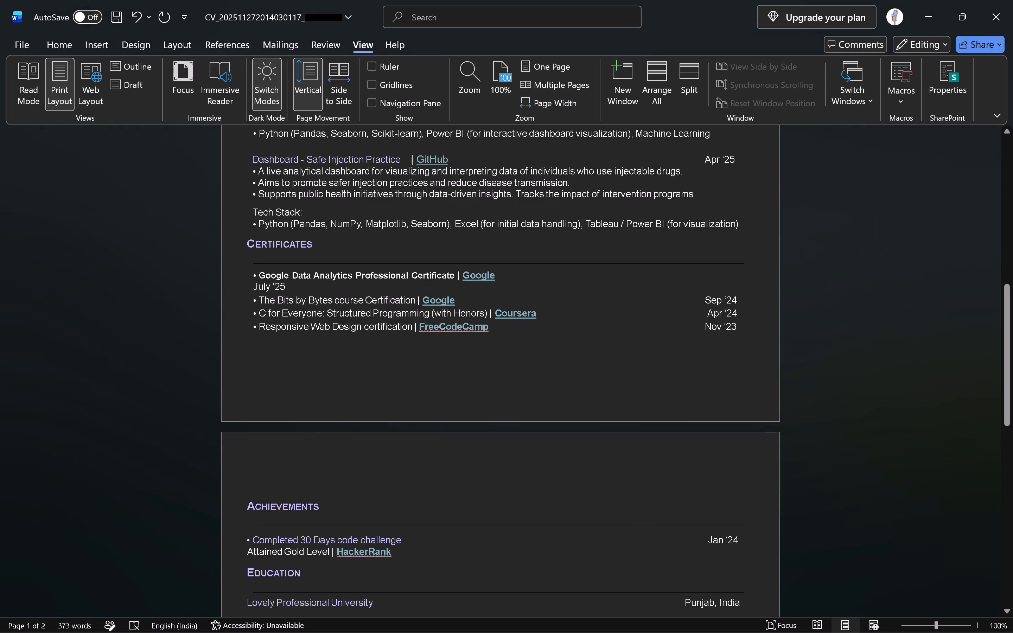
pyautogui.click(254, 289)
pyautogui.press('BackSpace')
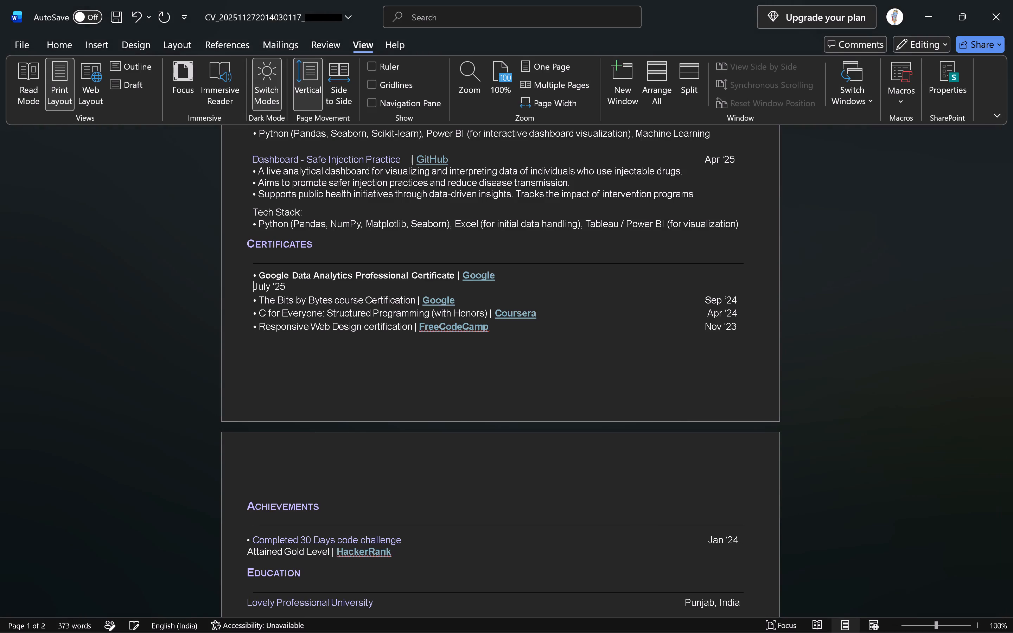
pyautogui.press('BackSpace')
pyautogui.press('BackSpace')
pyautogui.press('BackSpace')
pyautogui.press('BackSpace')
pyautogui.press('BackSpace')
pyautogui.press('BackSpace')
pyautogui.press('BackSpace')
pyautogui.press('BackSpace')
pyautogui.press('BackSpace')
pyautogui.press('BackSpace')
pyautogui.press('BackSpace')
pyautogui.press('BackSpace')
pyautogui.press('BackSpace')
pyautogui.press('BackSpace')
pyautogui.press('BackSpace')
pyautogui.press('BackSpace')
pyautogui.press('BackSpace')
pyautogui.press('BackSpace')
pyautogui.press('BackSpace')
pyautogui.press('BackSpace')
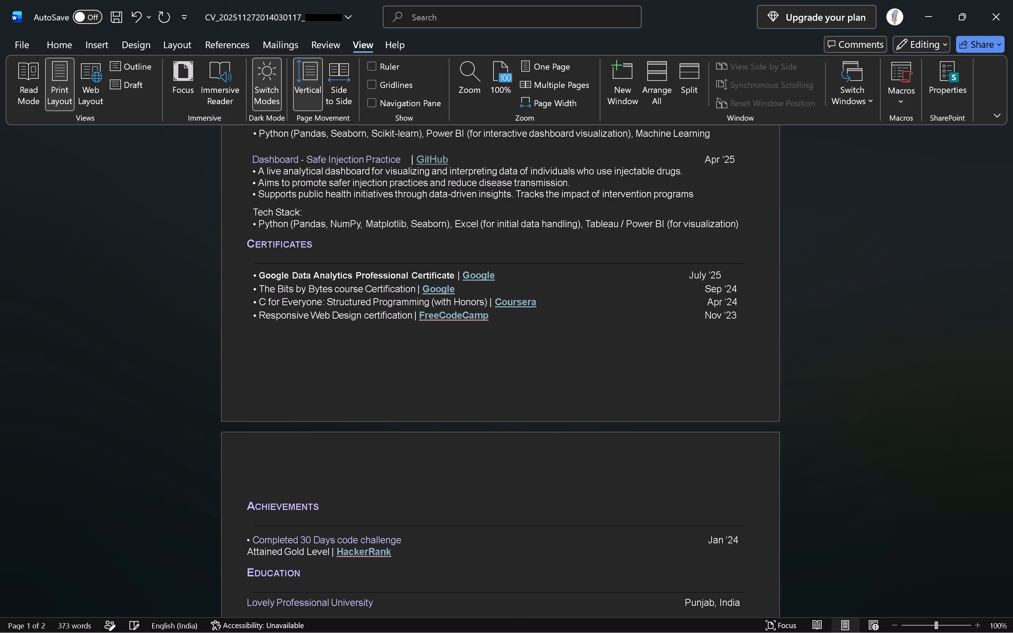
pyautogui.press('space')
pyautogui.press('space')
pyautogui.press('space')
pyautogui.press('space')
pyautogui.press('space')
pyautogui.press('space')
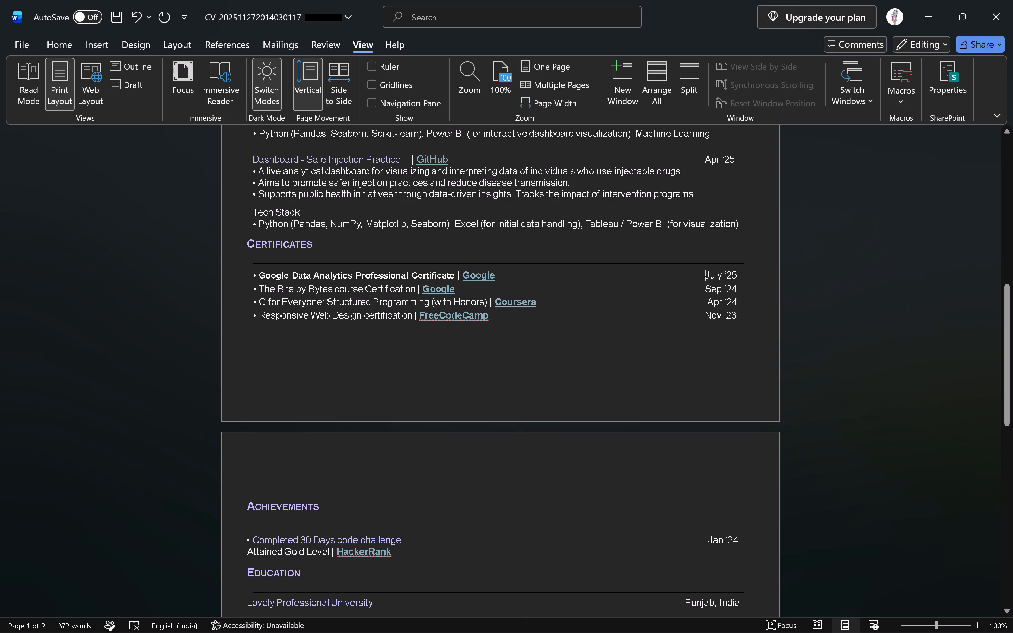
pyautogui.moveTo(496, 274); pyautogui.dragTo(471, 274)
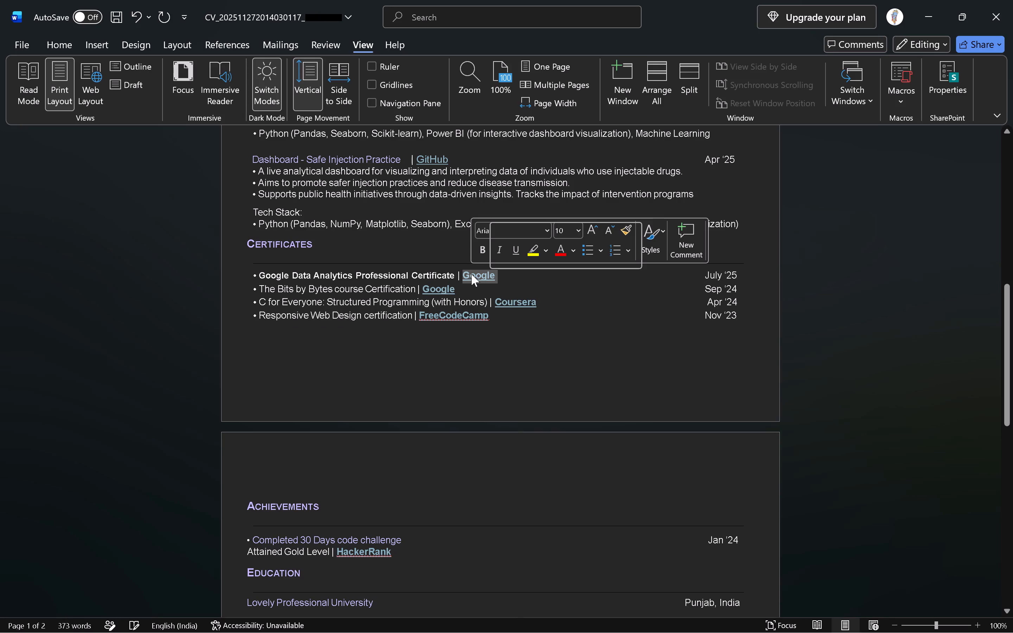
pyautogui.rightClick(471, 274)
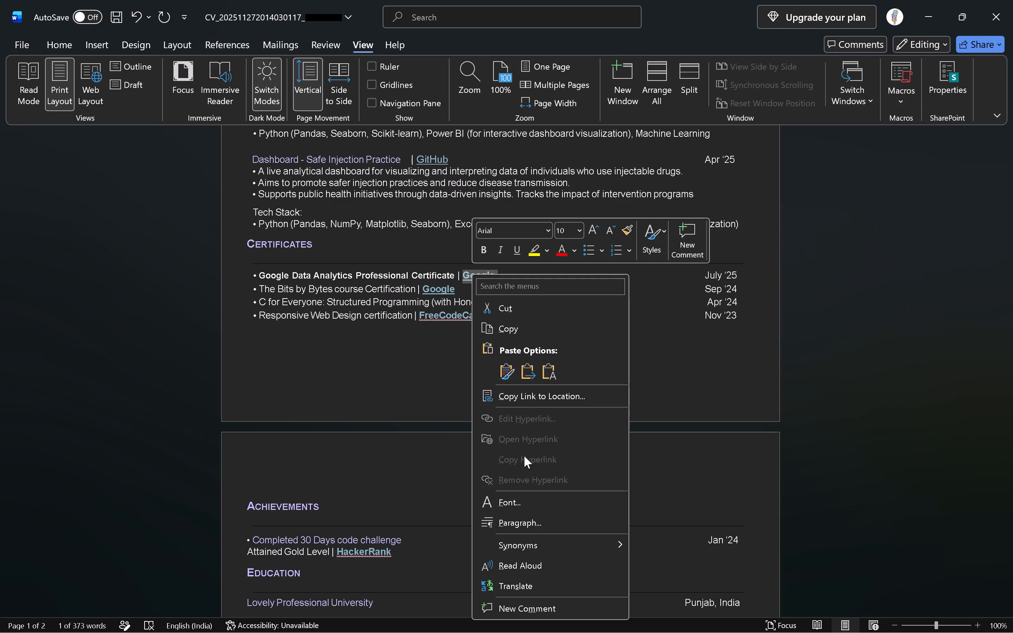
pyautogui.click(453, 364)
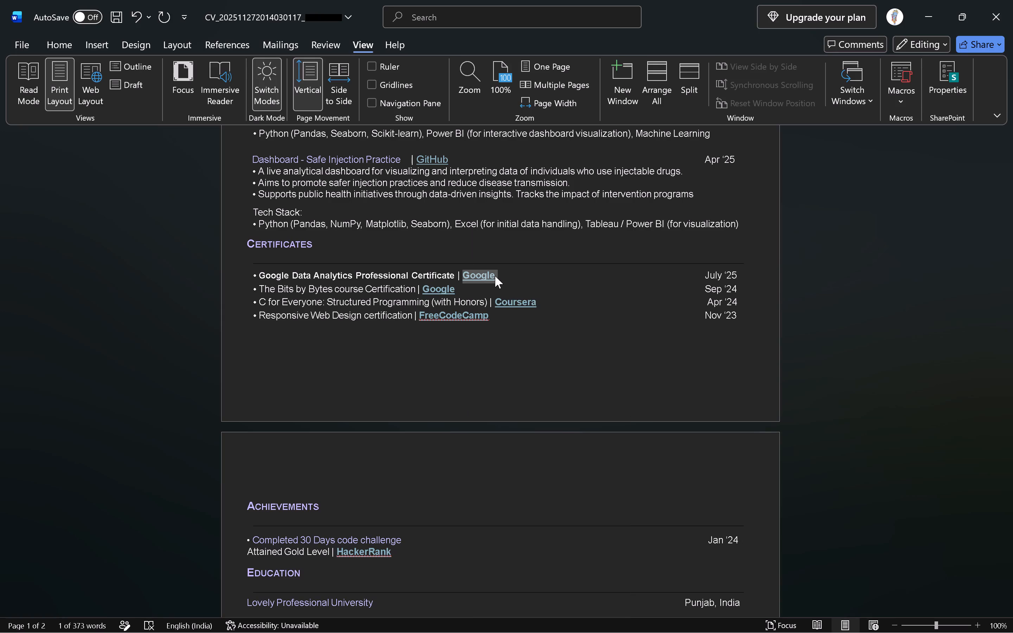
# Replace the address of the Google hyperlink in the first Certificates entry with the copied Coursera certificate address.
pyautogui.click(497, 273)
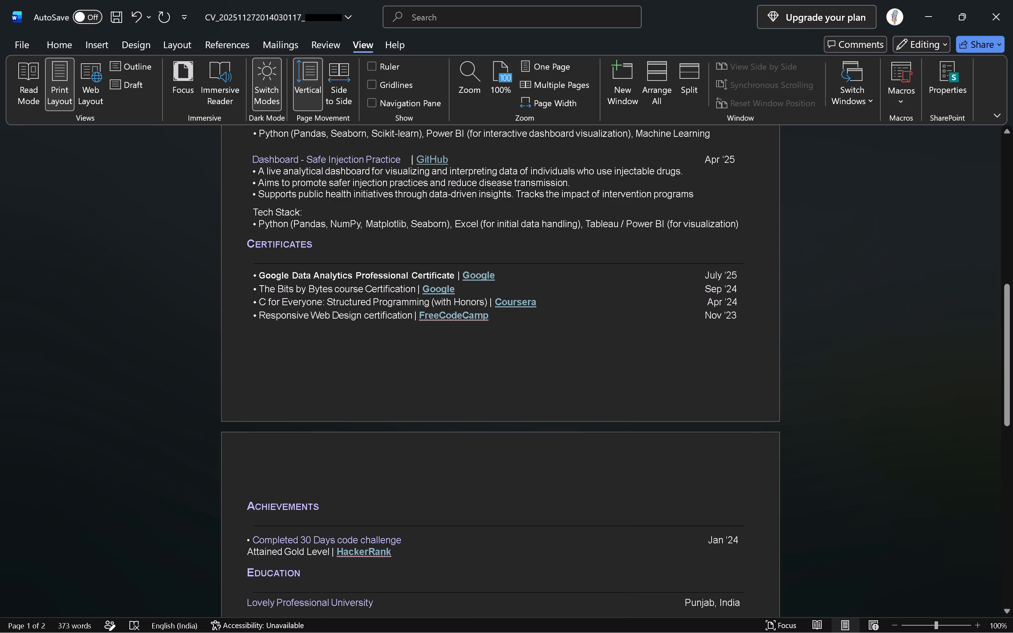
pyautogui.click(495, 273)
pyautogui.moveTo(495, 273); pyautogui.dragTo(462, 272)
pyautogui.moveTo(462, 272); pyautogui.dragTo(462, 272)
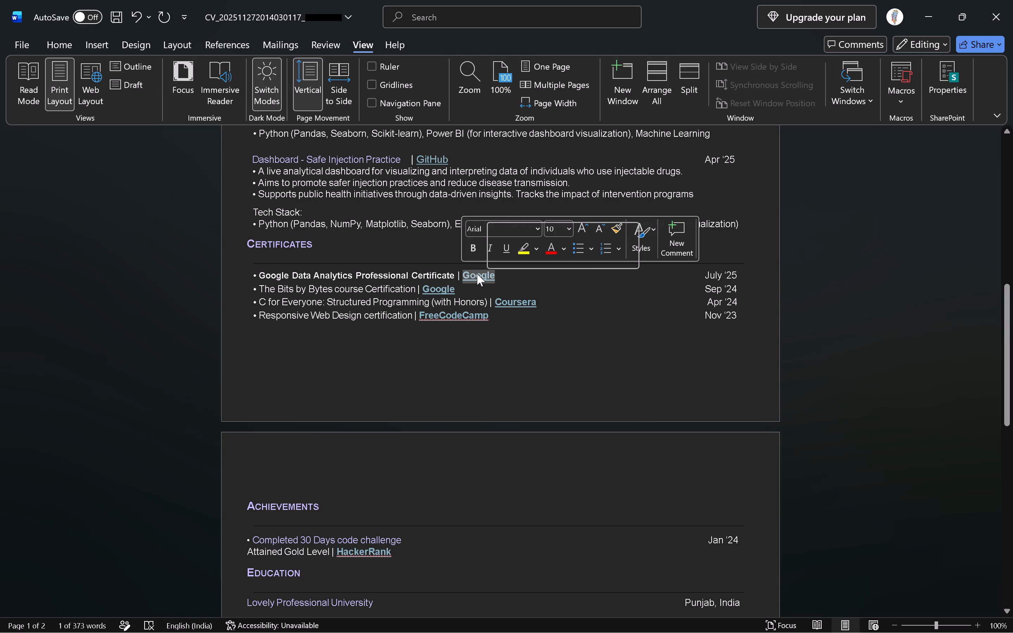
pyautogui.rightClick(477, 274)
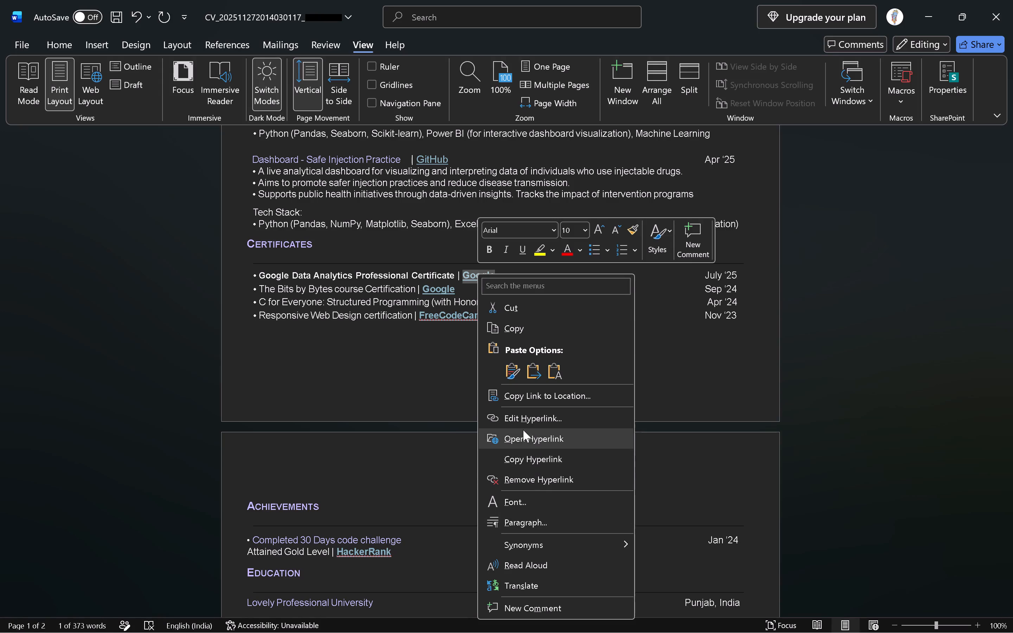
pyautogui.click(522, 419)
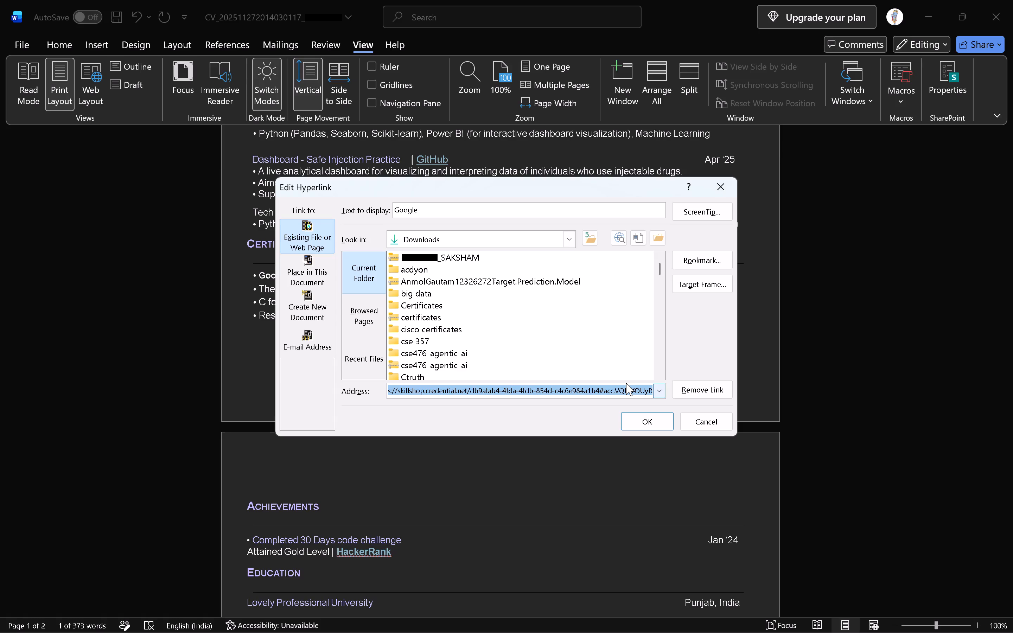
pyautogui.press('BackSpace')
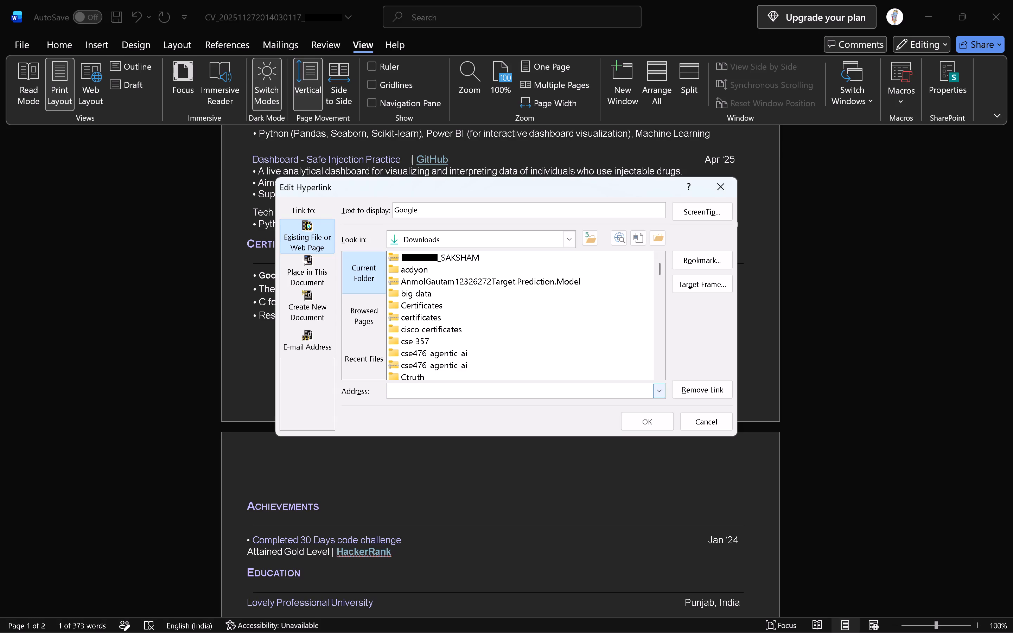
pyautogui.hotkey('ctrl', 'v')
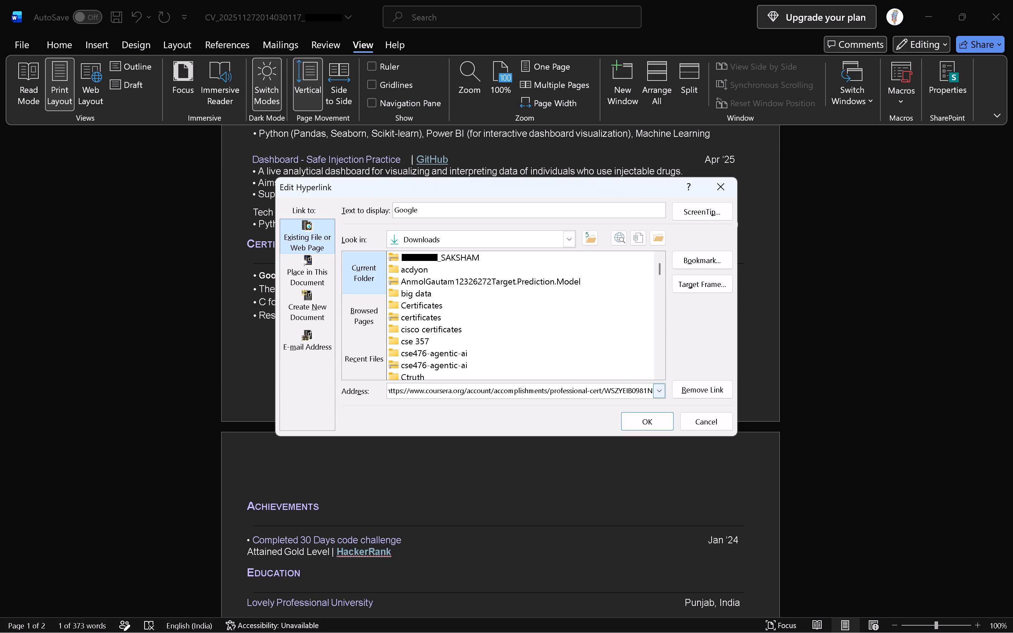
pyautogui.click(646, 417)
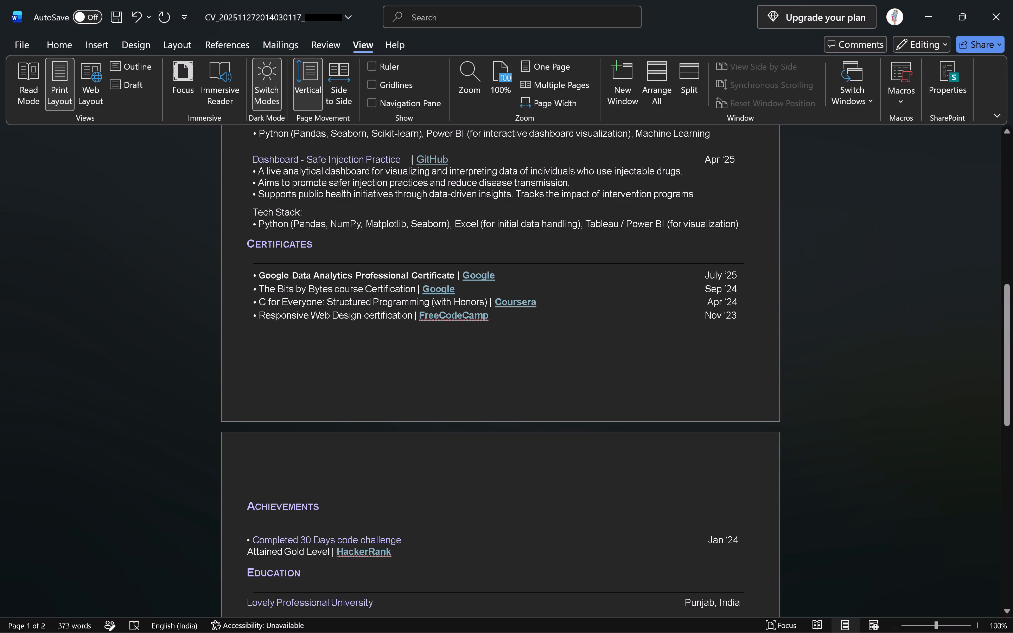
# Remove the bold formatting from the title "Google Data Analytics Professional Certificate" in the Certificates section.
pyautogui.scroll(-2, 460, 344)
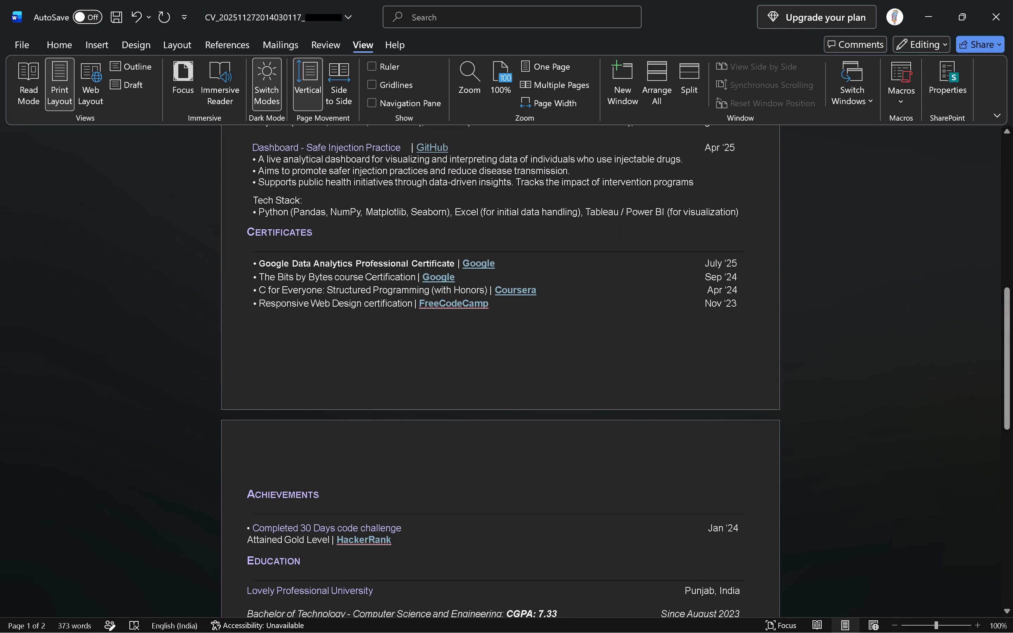
pyautogui.moveTo(454, 263); pyautogui.dragTo(261, 267)
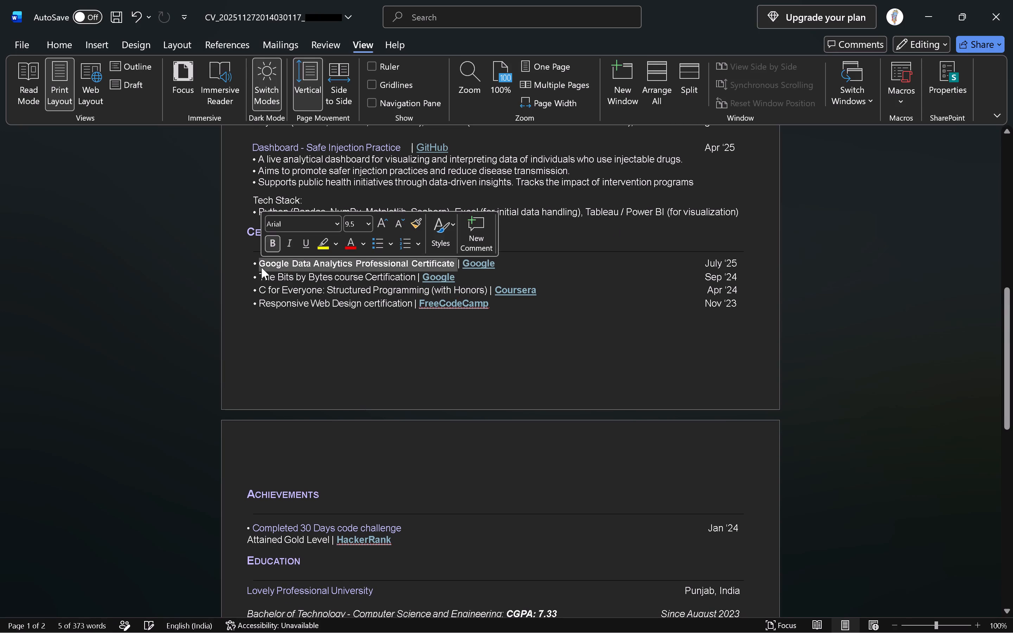
pyautogui.click(269, 239)
pyautogui.click(324, 365)
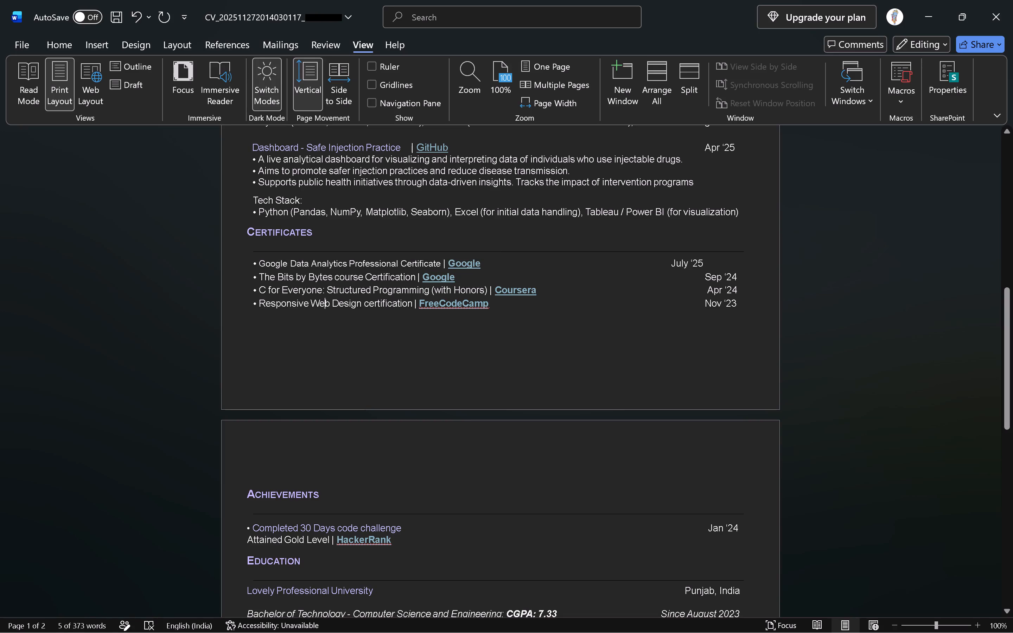
# Add spacing before "July '25" in the first Certificates entry to align it with the dates below.
pyautogui.click(646, 263)
pyautogui.press('space')
pyautogui.press('space')
pyautogui.press('space')
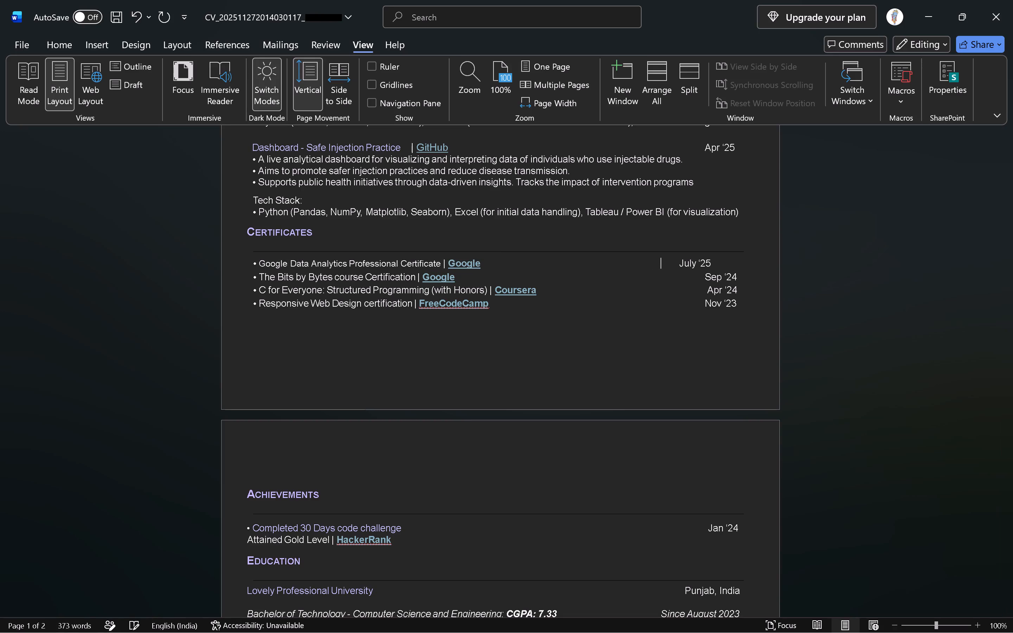
pyautogui.press('space')
pyautogui.press('space')
pyautogui.press('space')
pyautogui.press('space')
pyautogui.press('space')
pyautogui.press('space')
pyautogui.press('space')
pyautogui.press('space')
pyautogui.press('space')
pyautogui.press('space')
# Switch to Edge, close the Coursera page, and copy the "Oracle Data Platform 2025 Certified Foundations Associate" title from the reference CV.
pyautogui.click(479, 628)
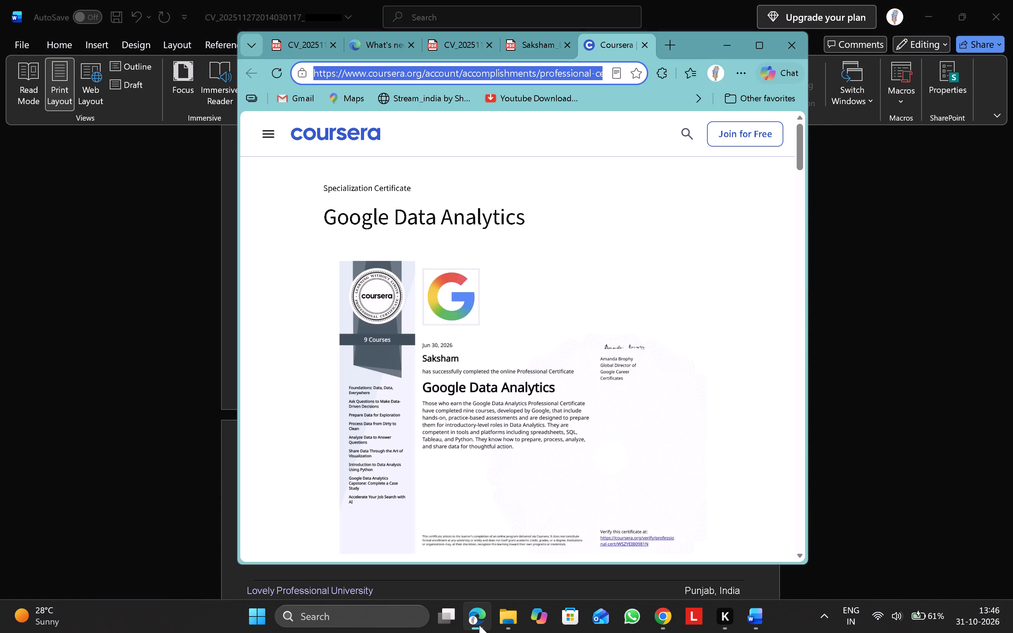
pyautogui.click(640, 45)
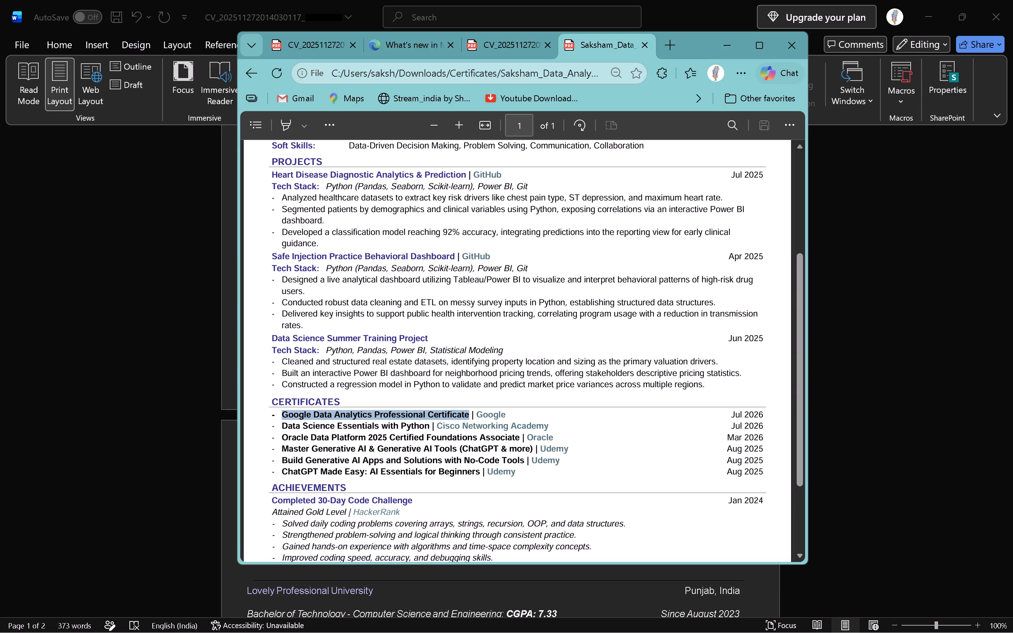
pyautogui.moveTo(518, 438); pyautogui.dragTo(284, 442)
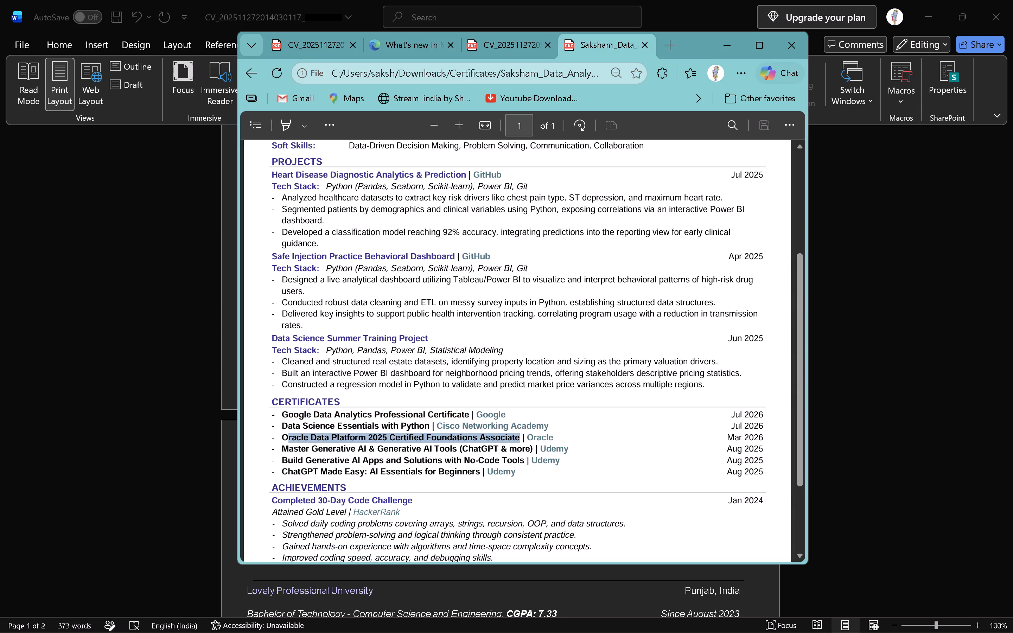
pyautogui.moveTo(284, 442); pyautogui.dragTo(282, 442)
pyautogui.hotkey('ctrl', 'c')
pyautogui.hotkey('ctrl', 'c')
pyautogui.hotkey('ctrl', 'c')
pyautogui.hotkey('ctrl', 'c')
pyautogui.hotkey('ctrl', 'c')
# In Word, replace "C for Everyone: Structured Programming (with Honors)" with the copied title, completing it as "Oracle Data Platform 2025 Certified Foundations Associate".
pyautogui.click(147, 446)
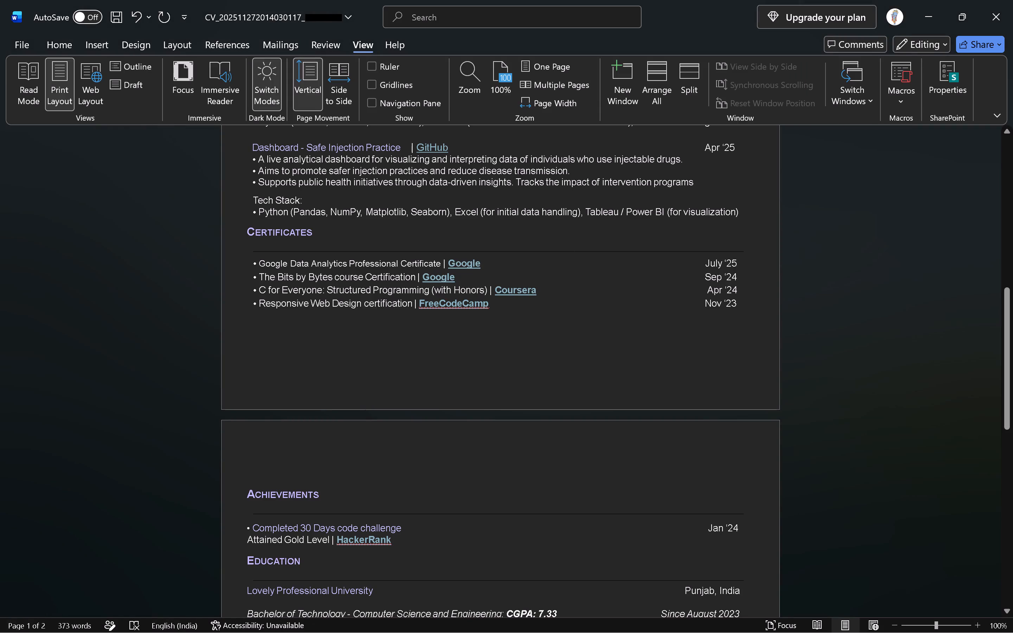
pyautogui.click(412, 305)
pyautogui.click(484, 290)
pyautogui.click(485, 290)
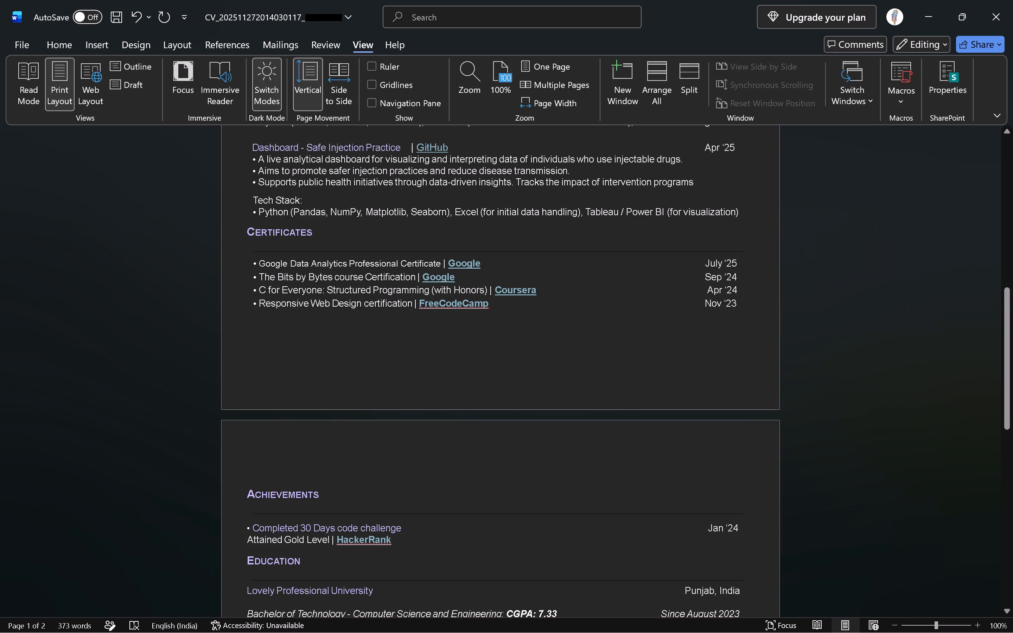
pyautogui.click(487, 290)
pyautogui.press('BackSpace')
pyautogui.press('BackSpace')
pyautogui.press('BackSpace')
pyautogui.press('BackSpace')
pyautogui.press('BackSpace')
pyautogui.press('BackSpace')
pyautogui.press('BackSpace')
pyautogui.press('BackSpace')
pyautogui.press('BackSpace')
pyautogui.press('BackSpace')
pyautogui.press('BackSpace')
pyautogui.press('BackSpace')
pyautogui.press('BackSpace')
pyautogui.press('BackSpace')
pyautogui.press('BackSpace')
pyautogui.press('BackSpace')
pyautogui.press('BackSpace')
pyautogui.press('BackSpace')
pyautogui.press('BackSpace')
pyautogui.press('BackSpace')
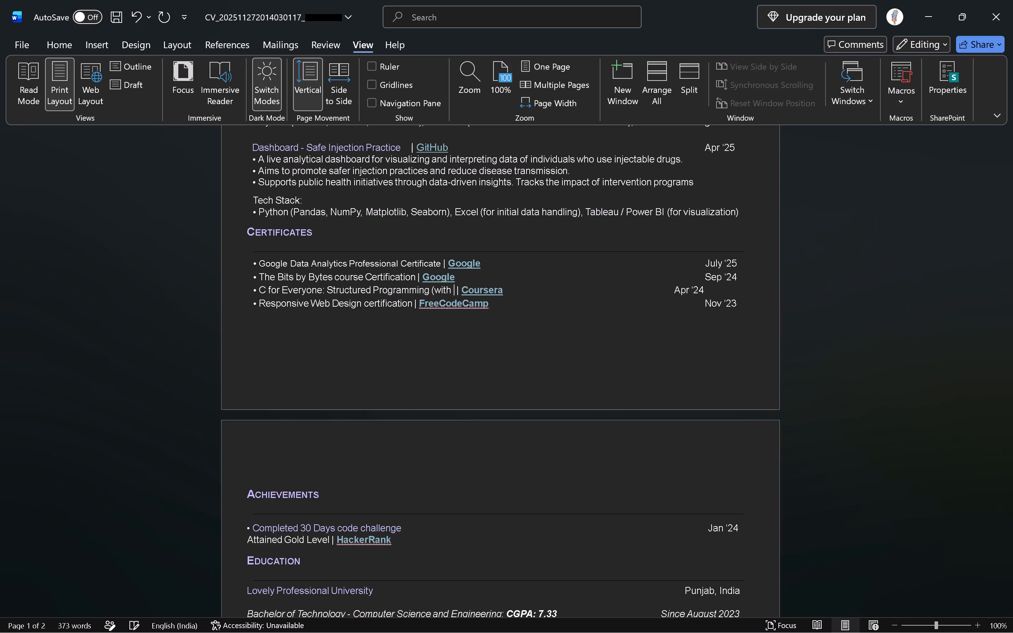
pyautogui.press('BackSpace')
pyautogui.press('BackSpace')
pyautogui.press('BackSpace')
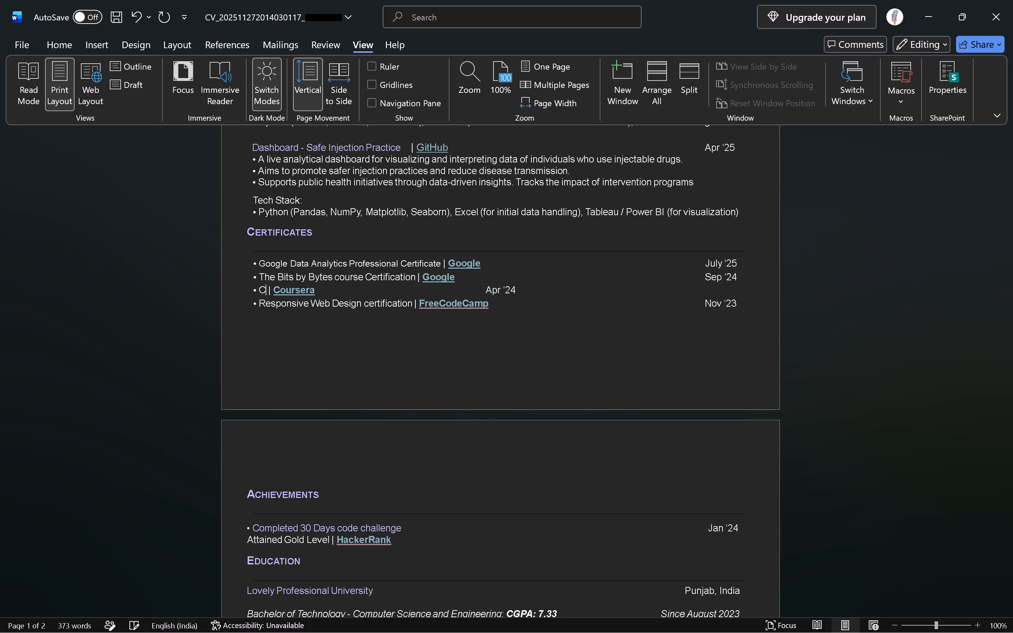
pyautogui.press('BackSpace')
pyautogui.hotkey('ctrl', 'v')
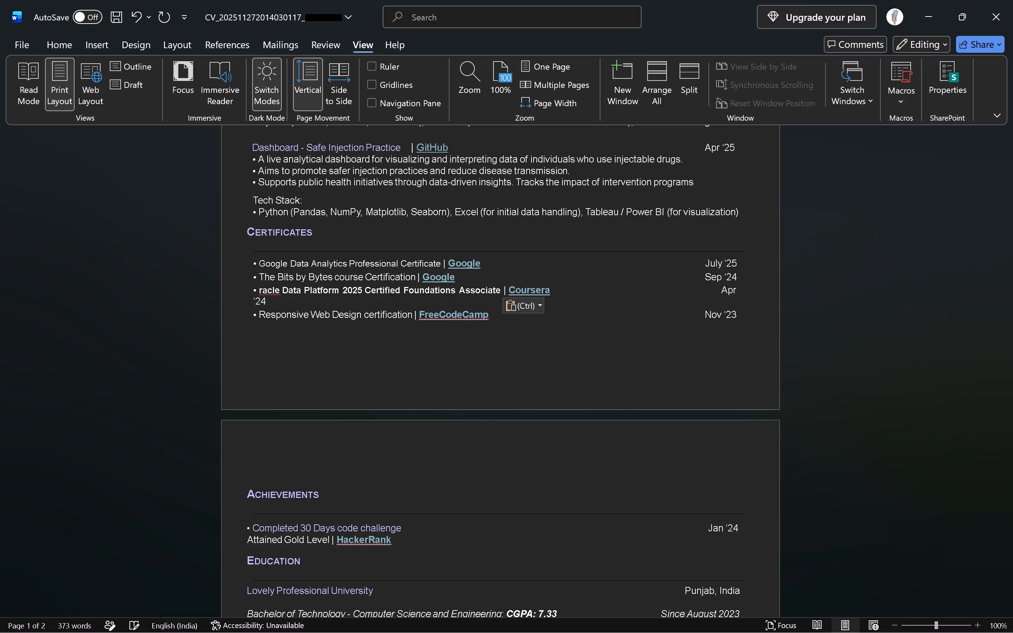
pyautogui.click(263, 288)
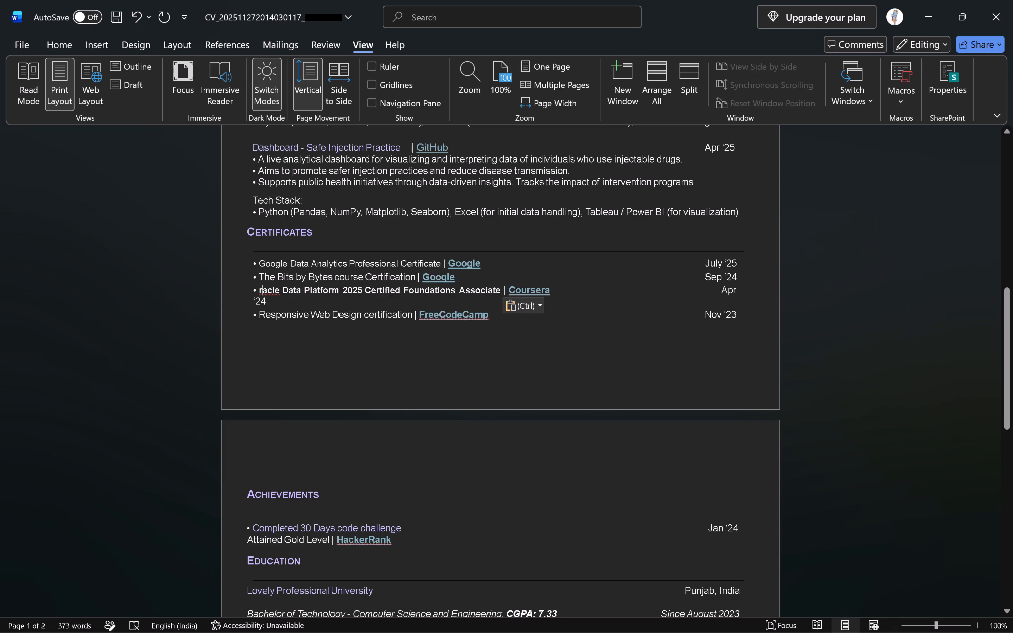
pyautogui.click(259, 289)
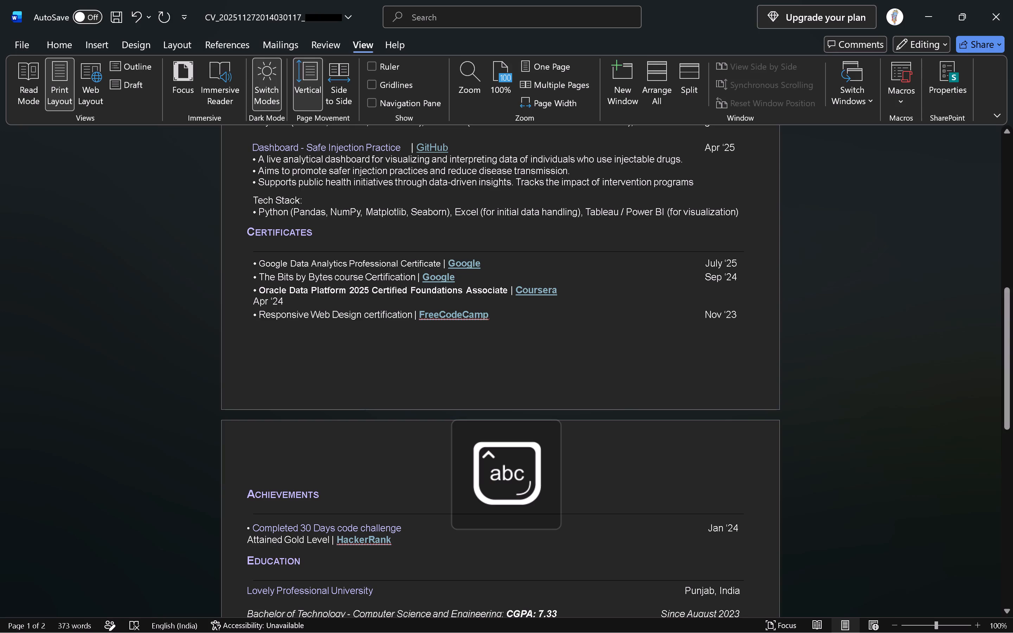
# Remove the bold formatting from the title "Oracle Data Platform 2025 Certified Foundations Associate" in the Certificates section.
pyautogui.moveTo(508, 289); pyautogui.dragTo(269, 290)
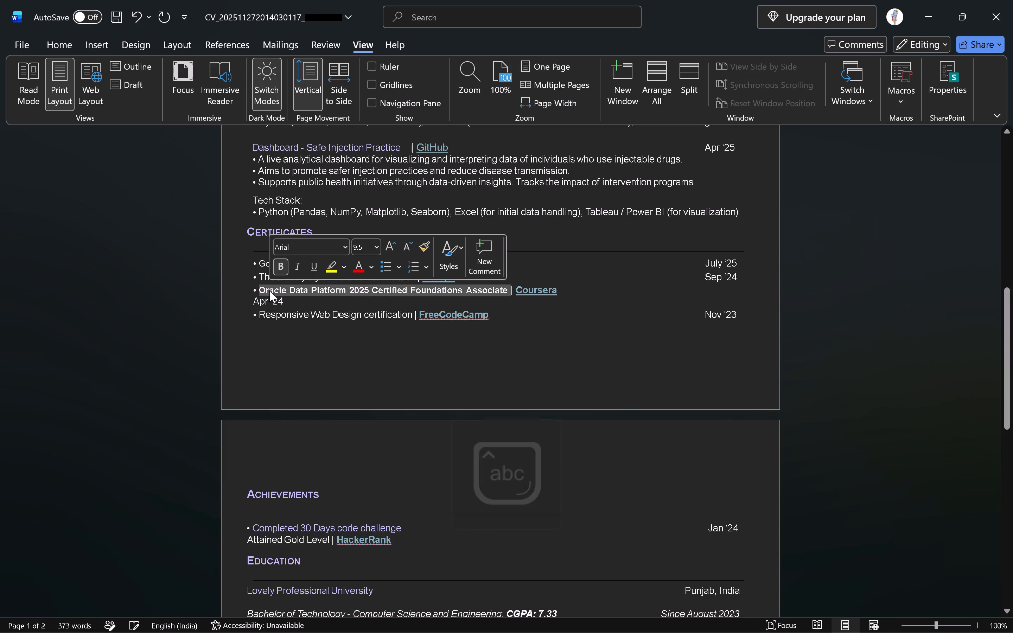
pyautogui.click(278, 264)
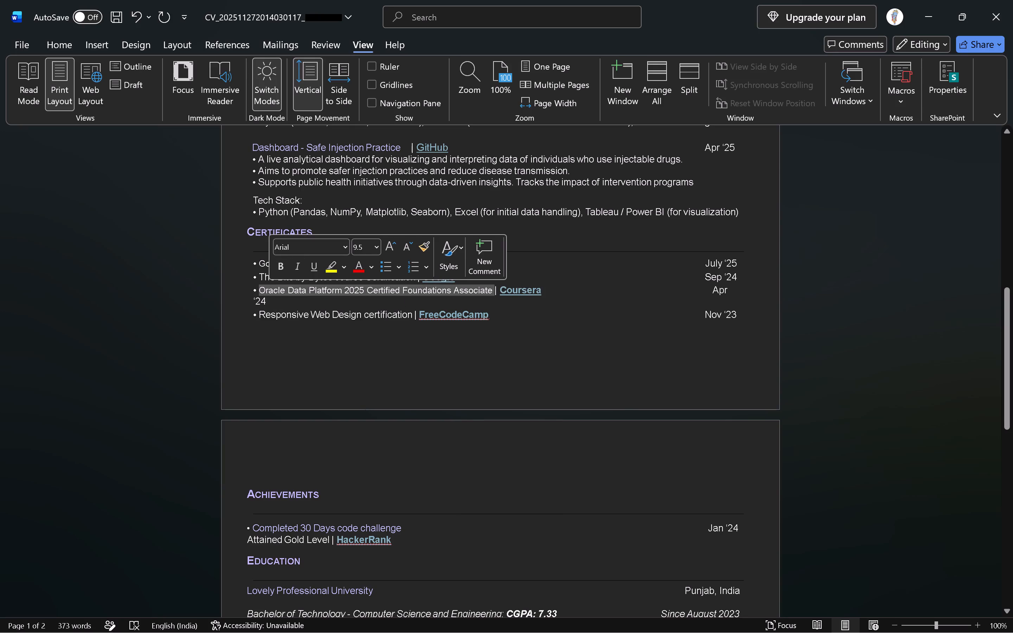
pyautogui.click(508, 309)
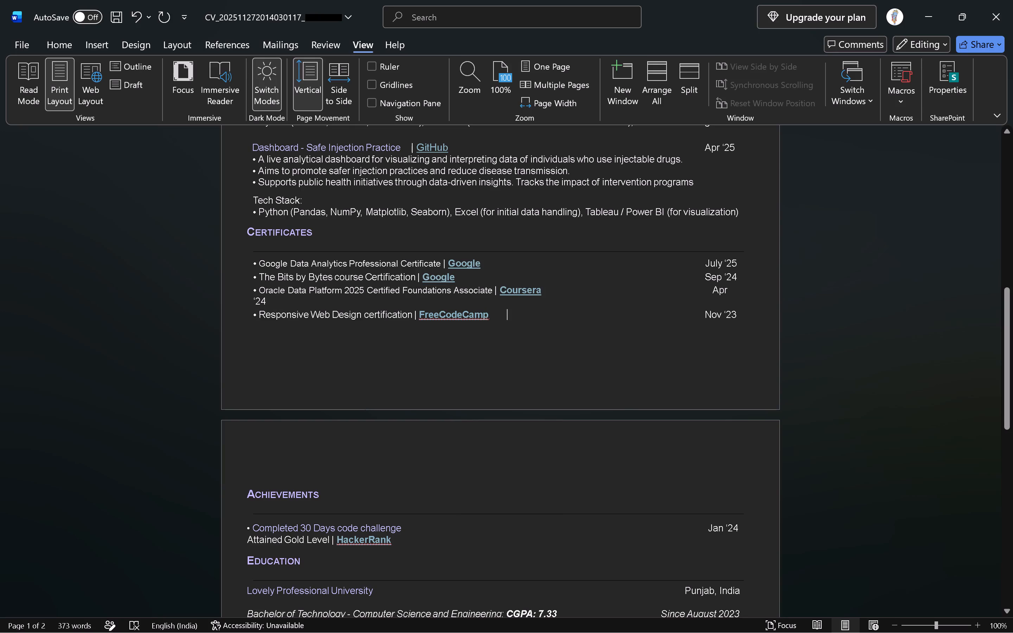
# Reduce the spacing before "Apr '24" in the Oracle Data Platform entry so the whole date fits on the title's line.
pyautogui.click(711, 290)
pyautogui.press('BackSpace')
pyautogui.press('BackSpace')
pyautogui.press('BackSpace')
pyautogui.press('space')
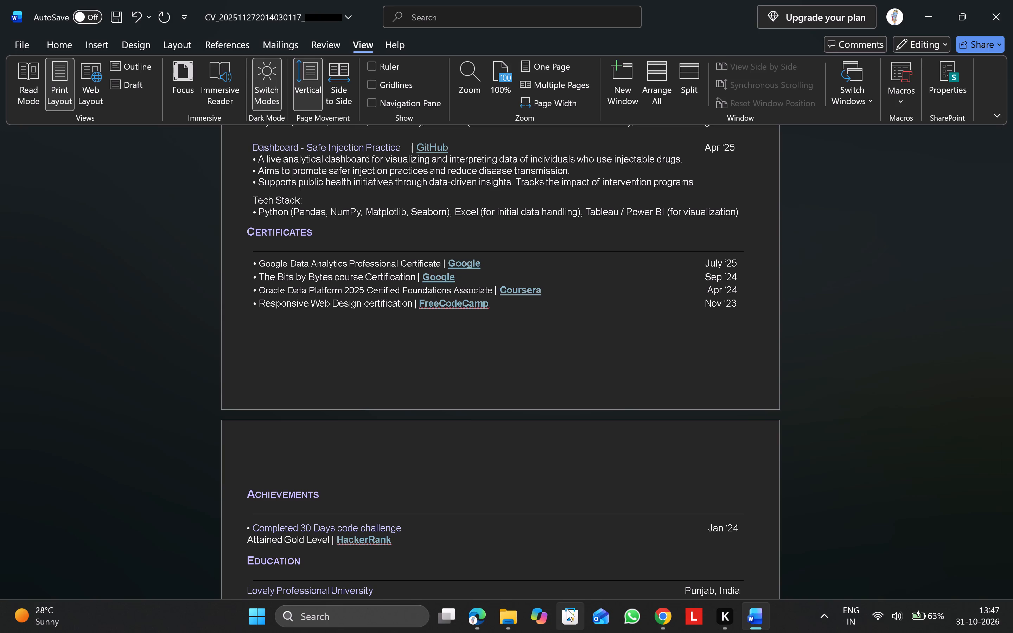
# Switch to Edge, open the Oracle link of the Oracle Data Platform certificate in the reference CV, and copy that page's web address.
pyautogui.click(477, 618)
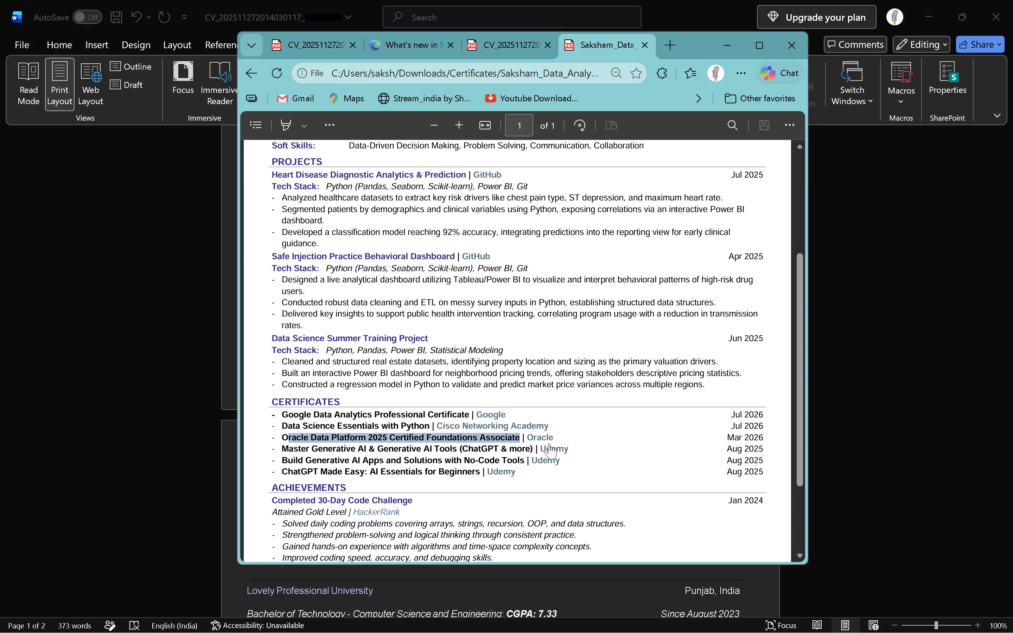
pyautogui.keyDown('ctrl'); pyautogui.click(538, 436); pyautogui.keyUp('ctrl')
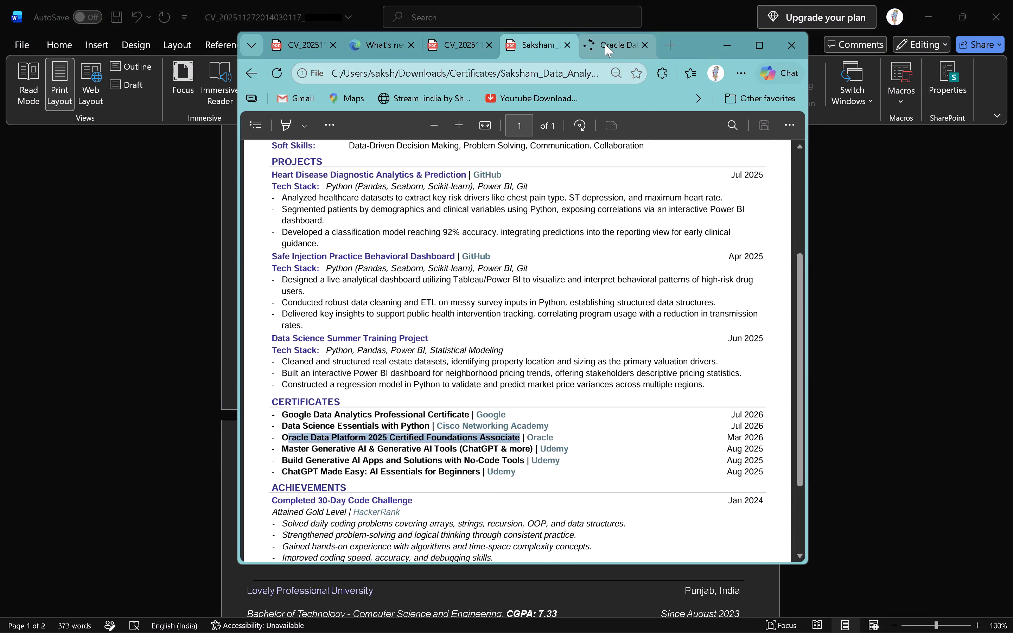
pyautogui.click(605, 44)
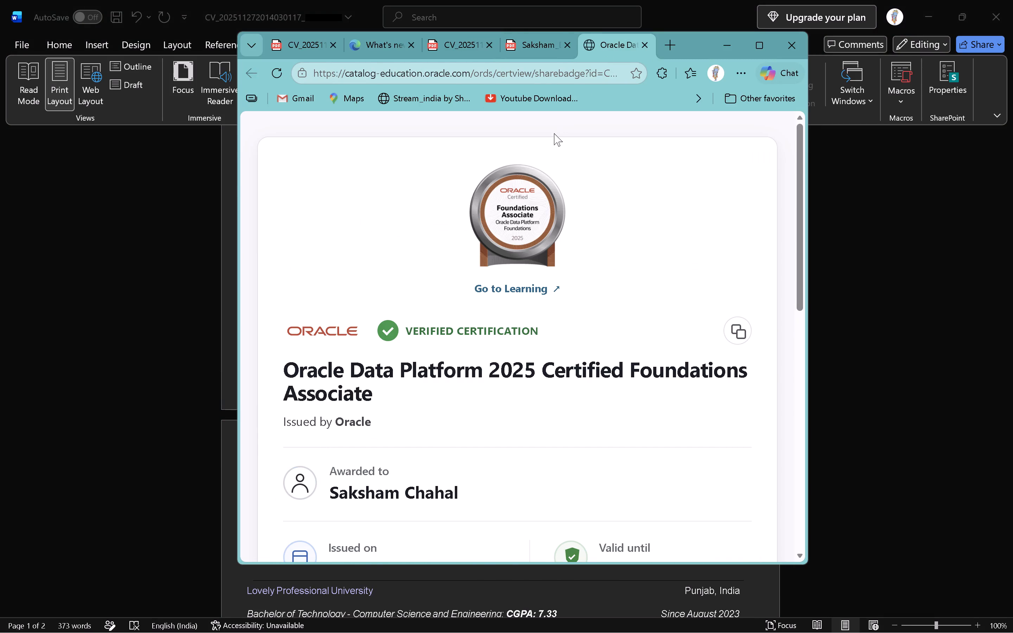
pyautogui.click(479, 71)
pyautogui.hotkey('ctrl', 'c')
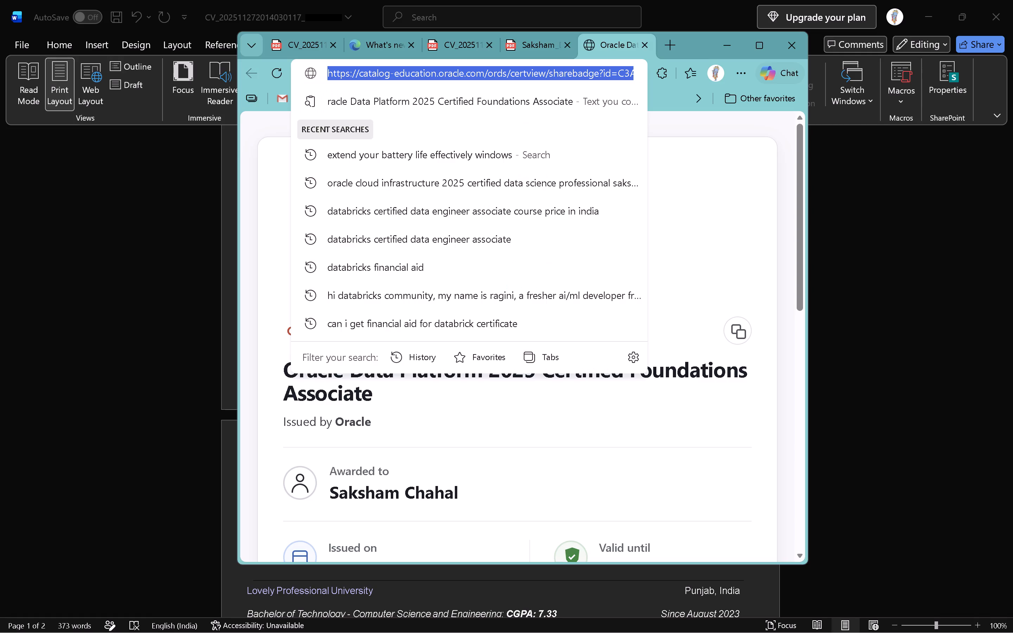
pyautogui.hotkey('ctrl', 'c')
pyautogui.hotkey('ctrl', 'c')
pyautogui.hotkey('ctrl', 'c')
pyautogui.hotkey('ctrl', 'c')
pyautogui.hotkey('ctrl', 'c')
pyautogui.press('Right')
pyautogui.click(738, 41)
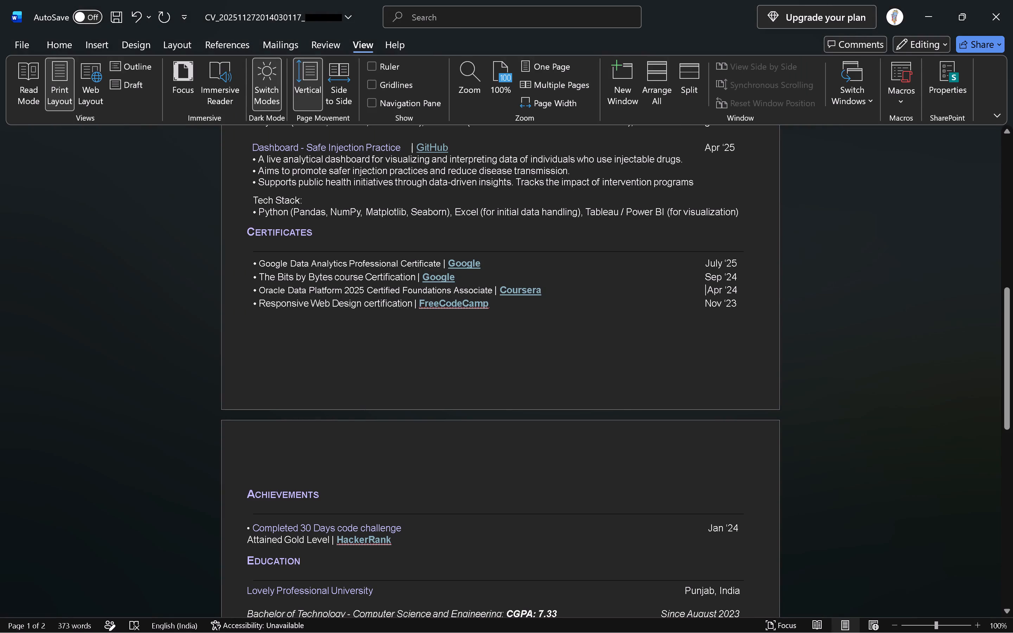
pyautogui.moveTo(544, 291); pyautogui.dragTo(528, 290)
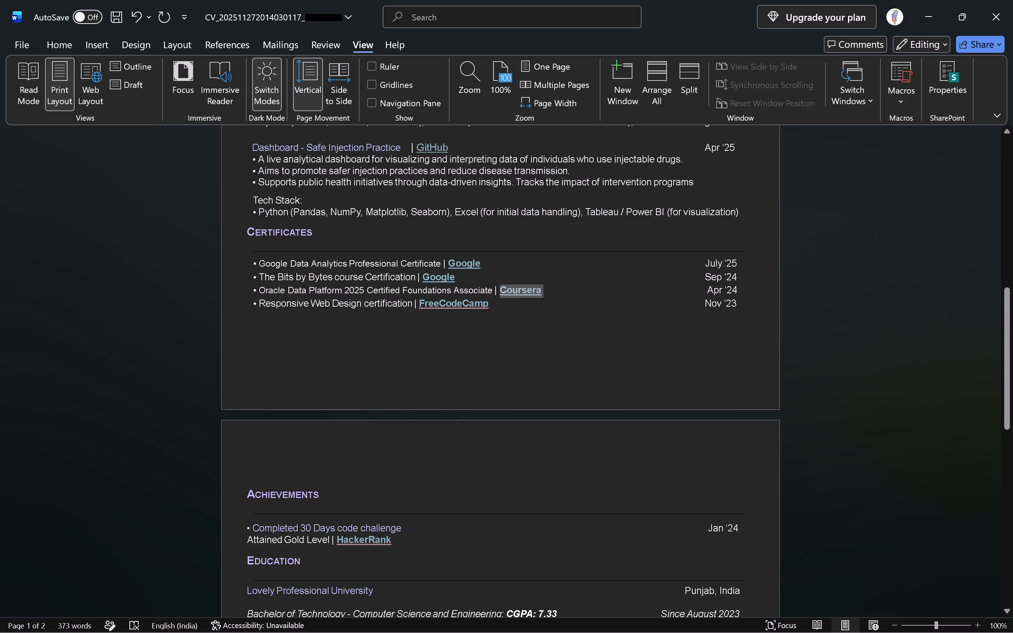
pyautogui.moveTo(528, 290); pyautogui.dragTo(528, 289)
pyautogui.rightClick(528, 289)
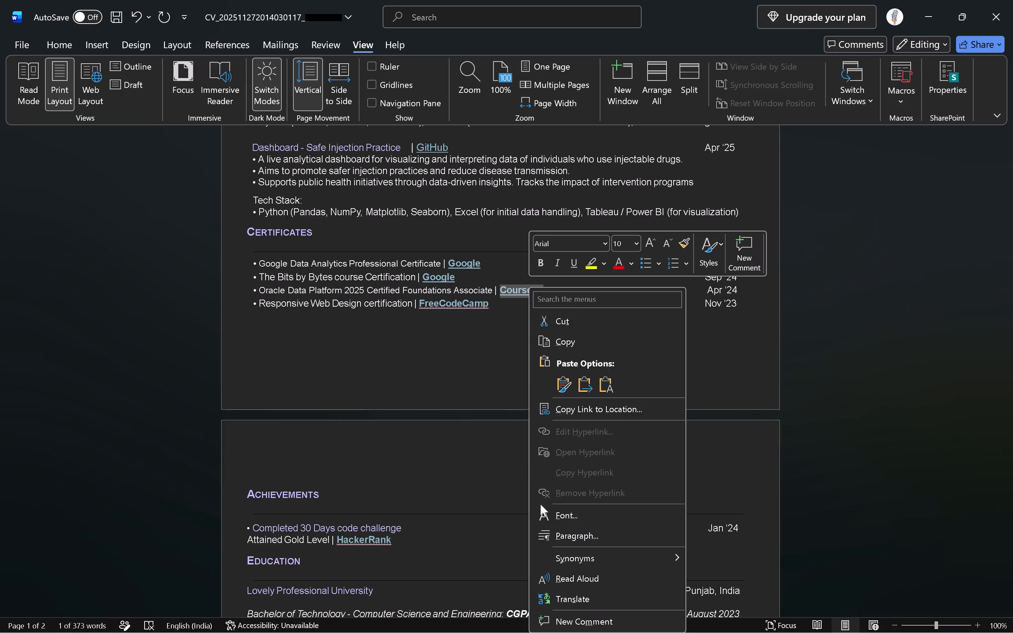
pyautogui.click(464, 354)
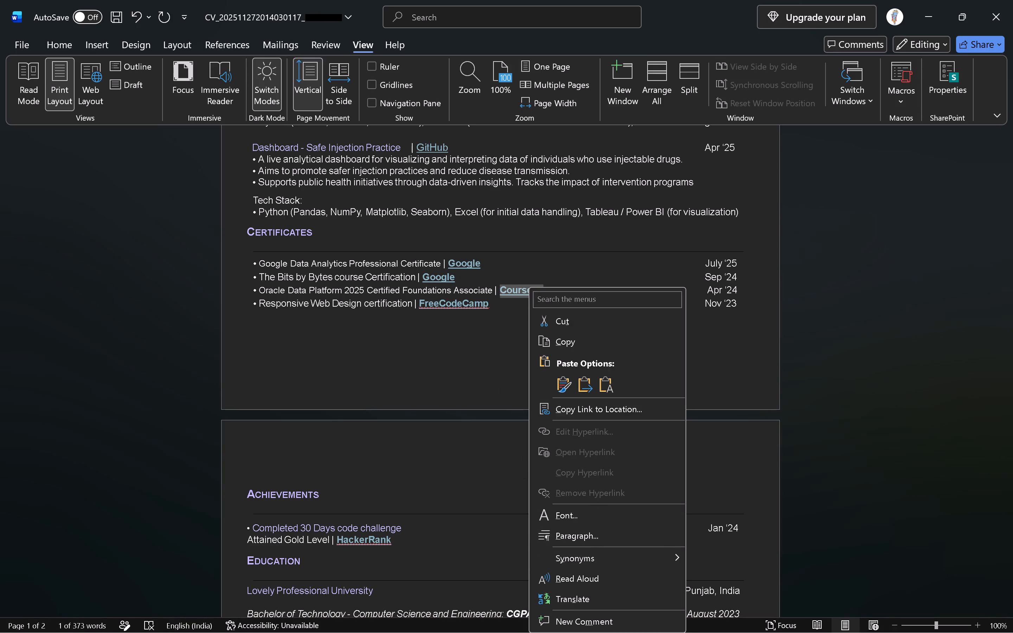
# In Word, replace the address of the "Coursera" hyperlink in the Oracle Data Platform entry with the copied Oracle certificate address.
pyautogui.click(541, 289)
pyautogui.moveTo(541, 289); pyautogui.dragTo(528, 289)
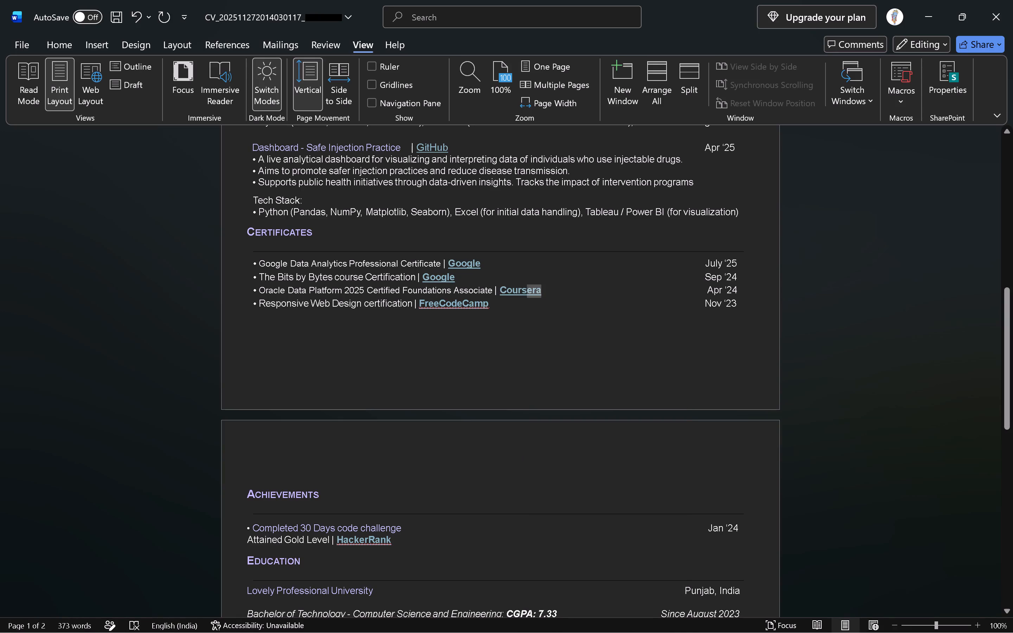
pyautogui.moveTo(528, 289); pyautogui.dragTo(501, 288)
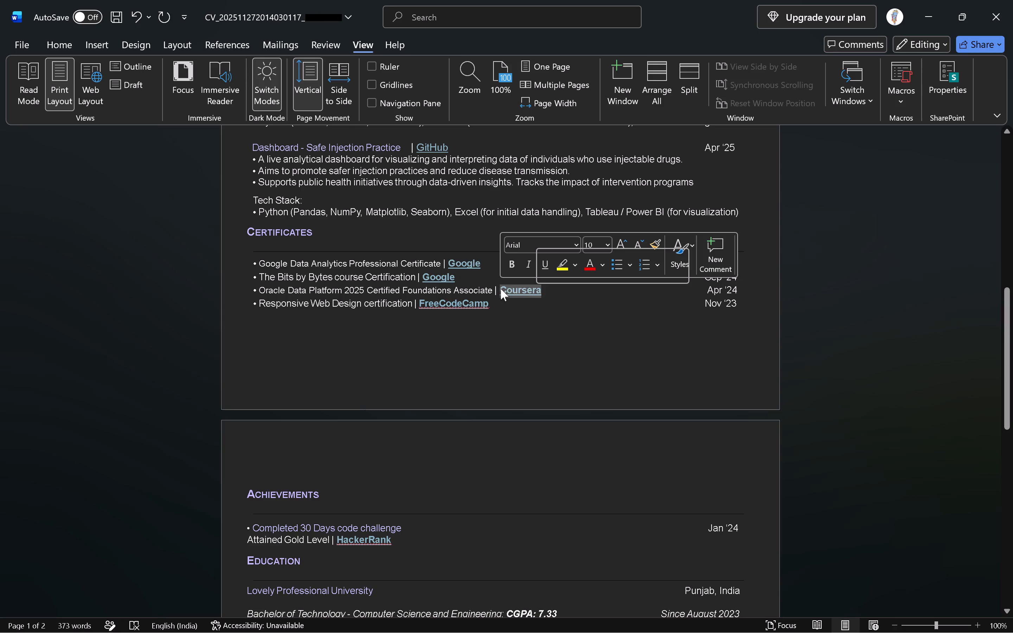
pyautogui.rightClick(512, 288)
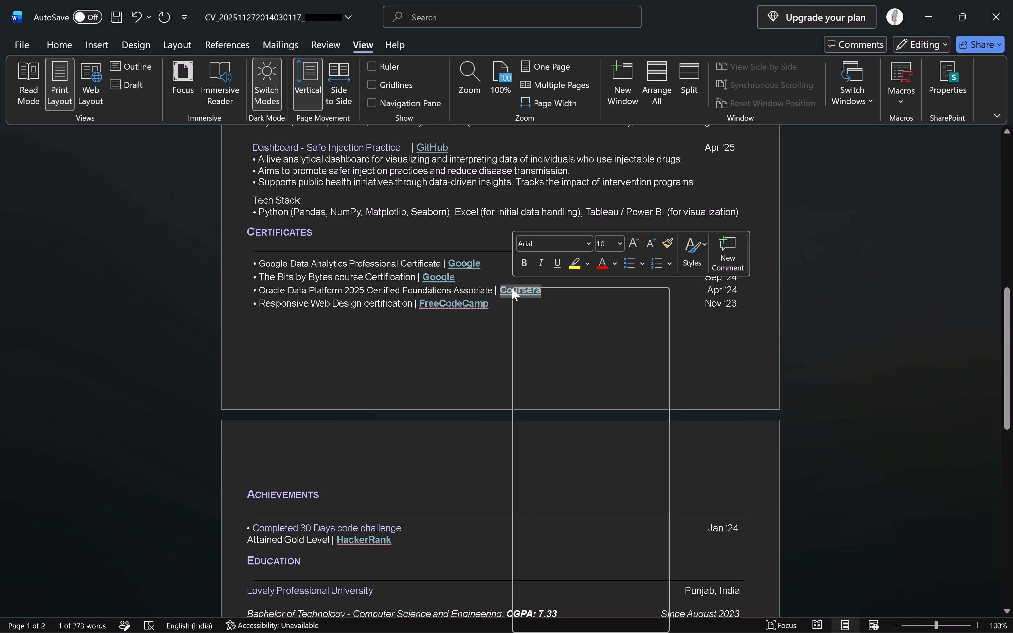
pyautogui.click(565, 433)
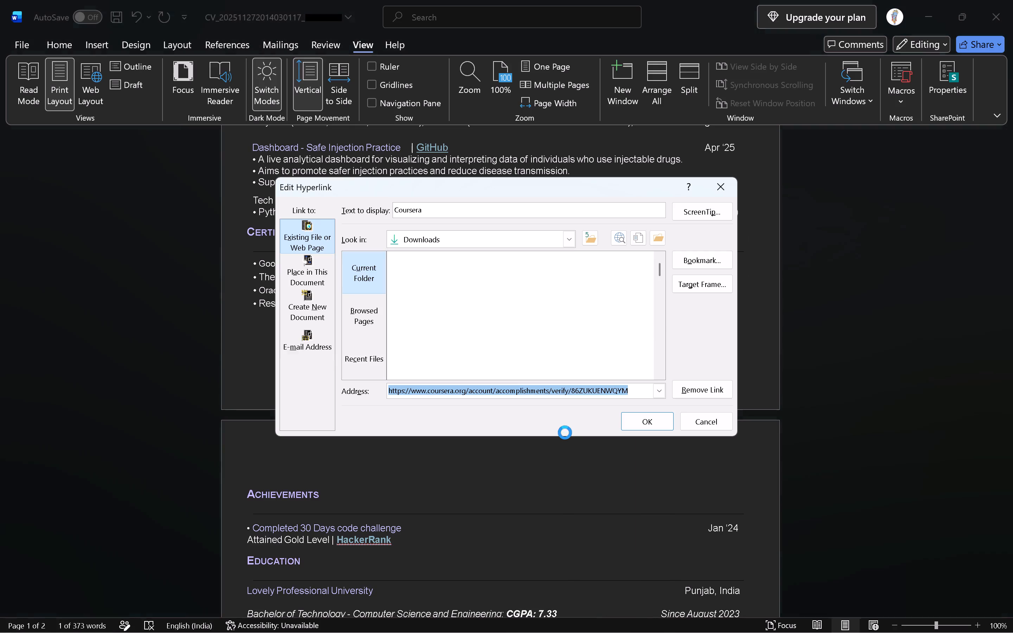
pyautogui.press('BackSpace')
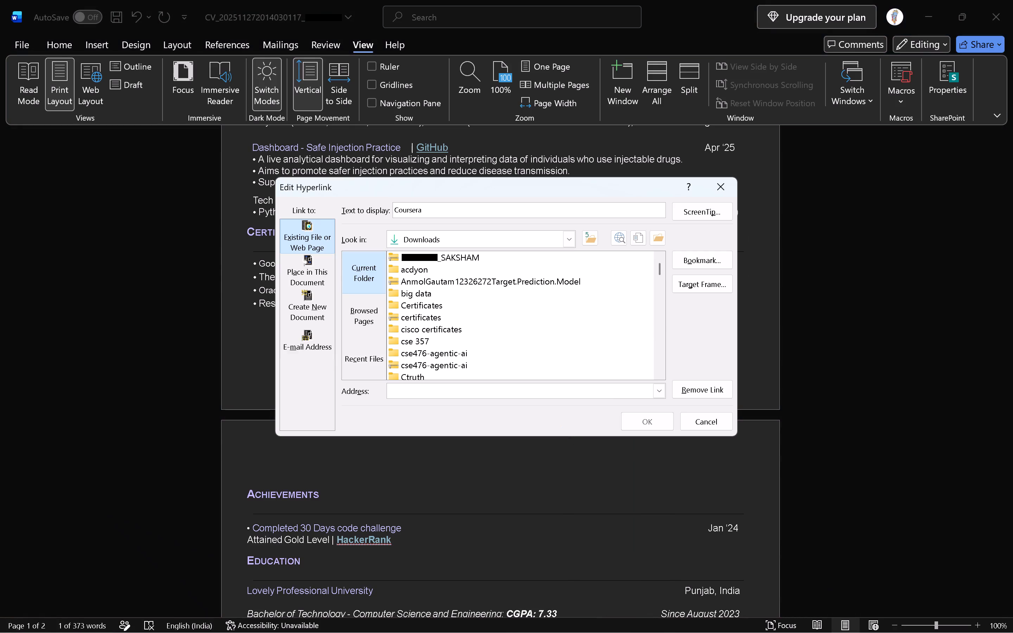
pyautogui.hotkey('ctrl', 'v')
# Change the hyperlink's display text to "Oracle" and apply the edited link.
pyautogui.click(512, 208)
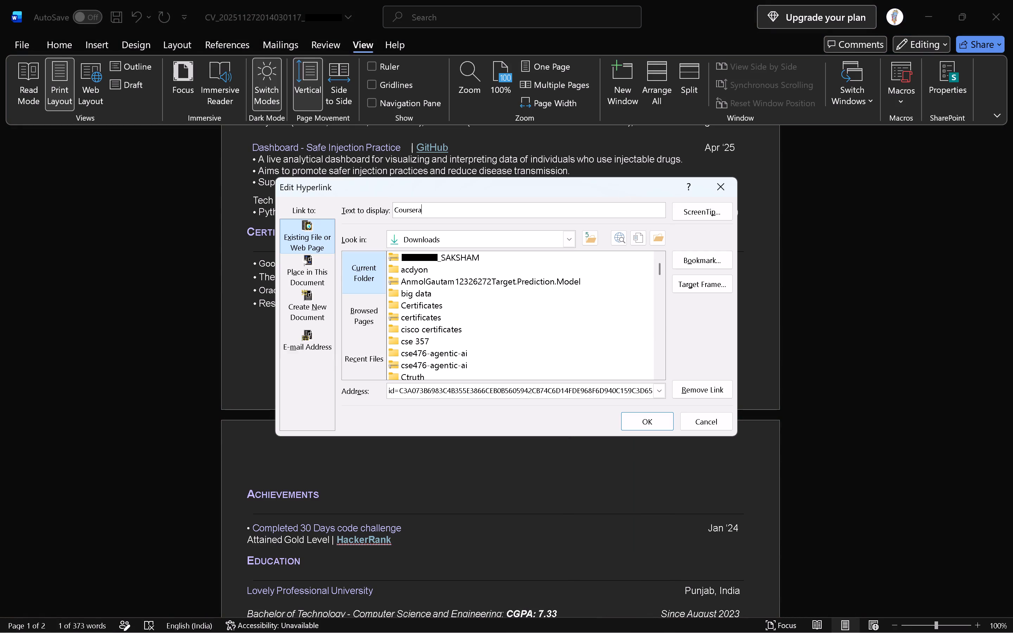
pyautogui.press('BackSpace')
pyautogui.press('BackSpace')
pyautogui.press('BackSpace')
pyautogui.press('BackSpace')
pyautogui.press('BackSpace')
pyautogui.press('BackSpace')
pyautogui.press('BackSpace')
pyautogui.press('BackSpace')
pyautogui.press('BackSpace')
pyautogui.press('BackSpace')
pyautogui.press('BackSpace')
pyautogui.press('BackSpace')
pyautogui.press('BackSpace')
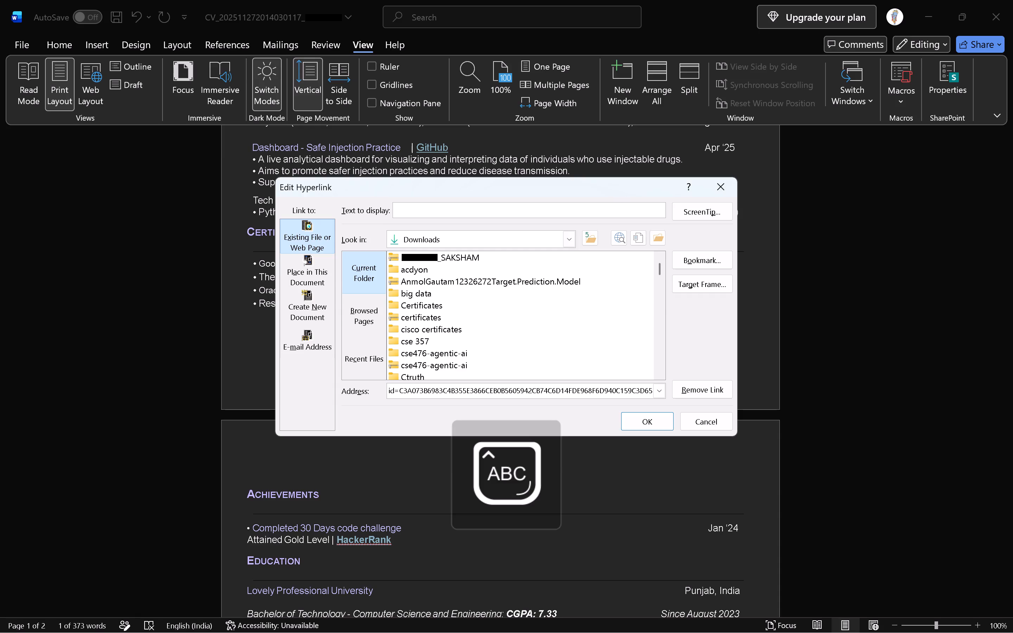
pyautogui.write('ra')
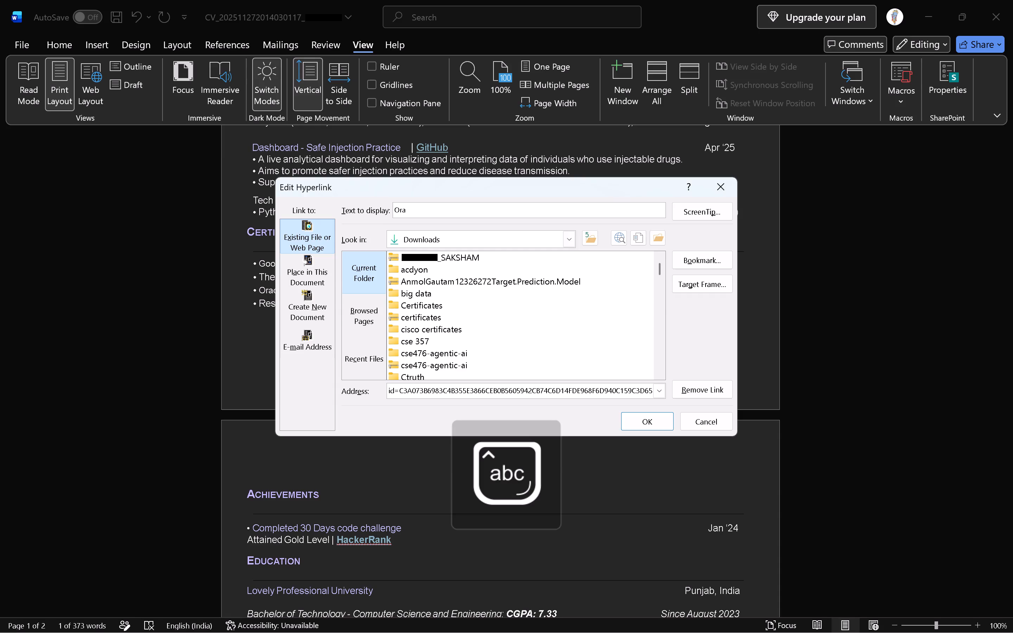
pyautogui.write('cle')
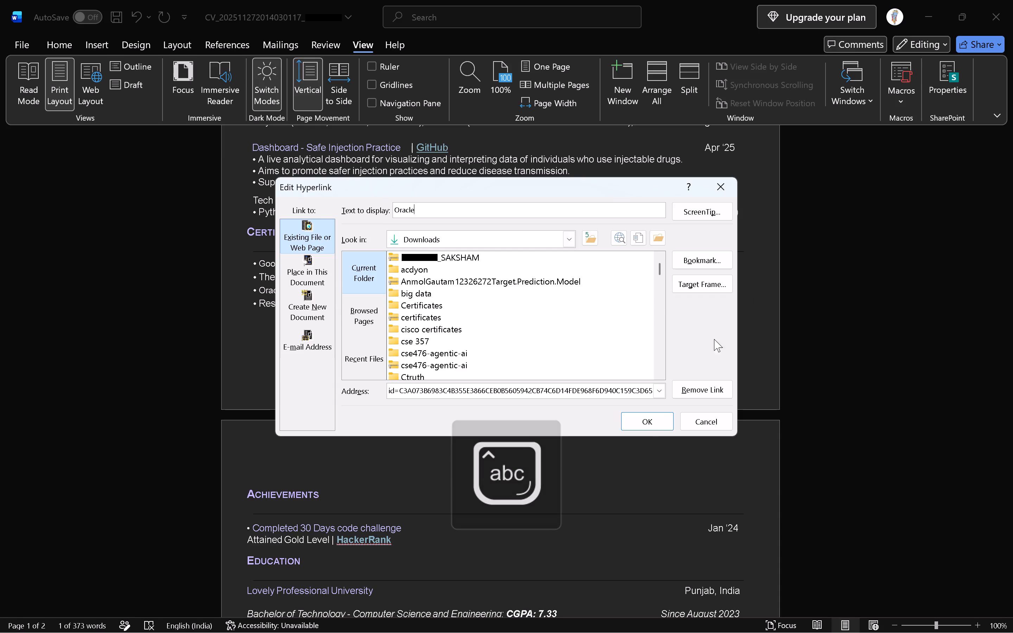
pyautogui.click(645, 420)
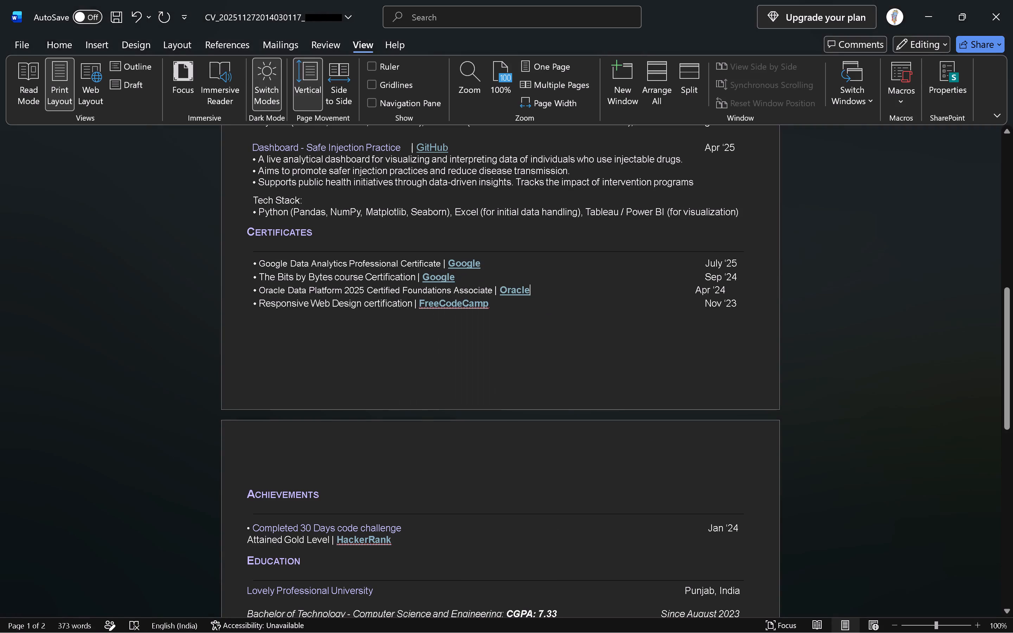
# Add spacing before "Apr '24" in the Oracle Data Platform entry to align it with the other certificate dates.
pyautogui.click(683, 291)
pyautogui.press('space')
pyautogui.press('space')
pyautogui.press('space')
pyautogui.press('space')
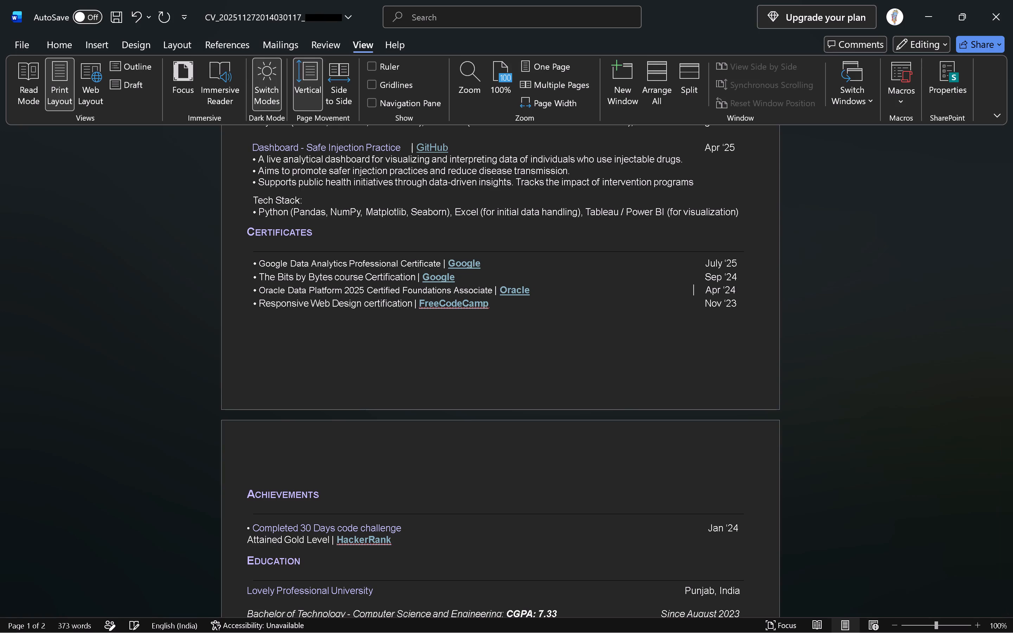
pyautogui.press('space')
pyautogui.press('BackSpace')
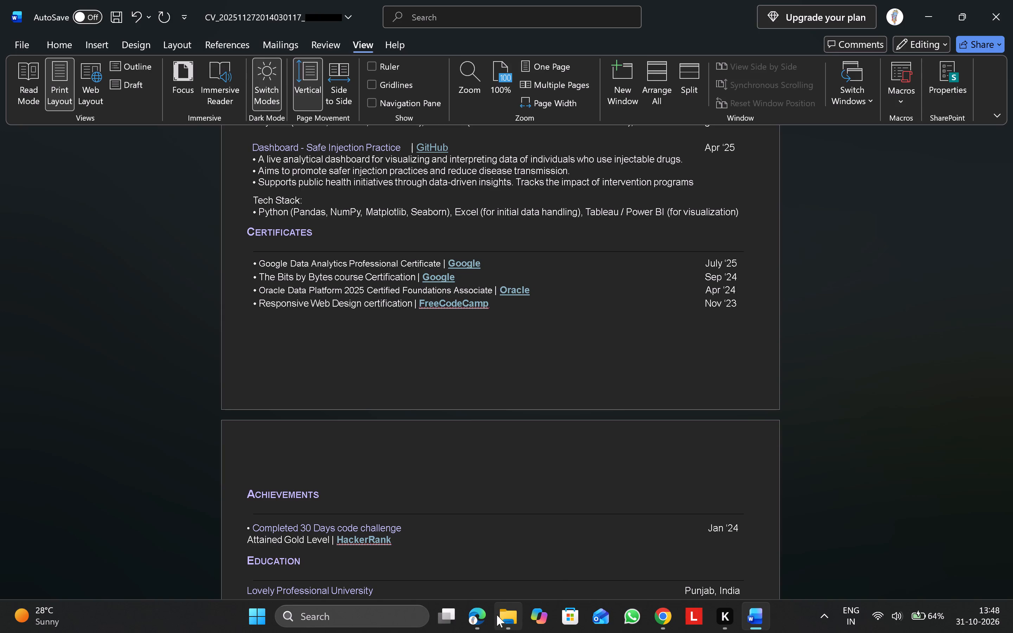
# Switch to Edge, close the Oracle certificate page, and look through the reference CV for further certificates.
pyautogui.click(485, 614)
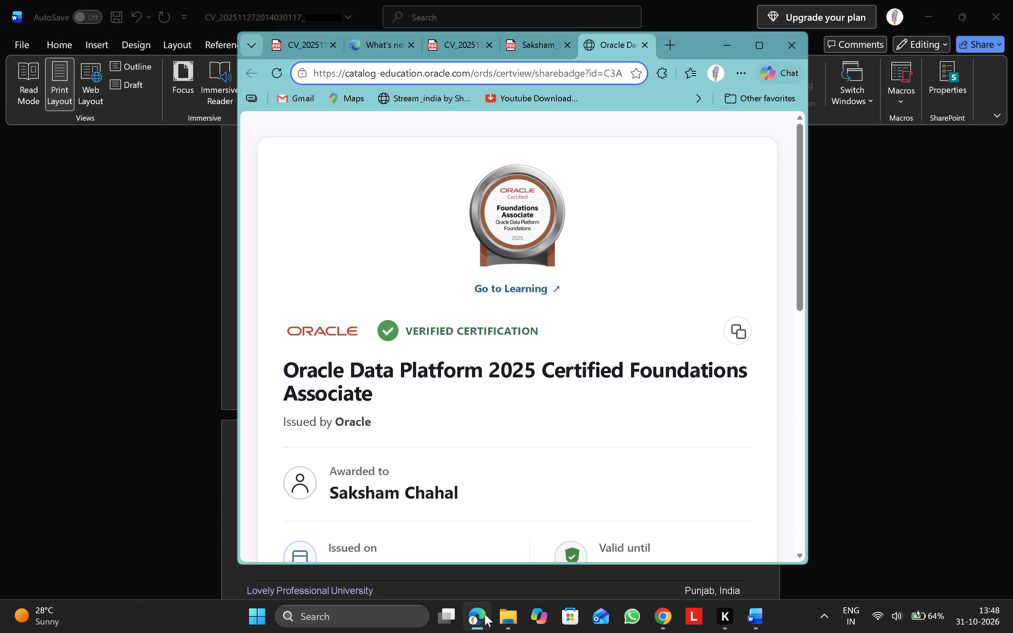
pyautogui.click(643, 43)
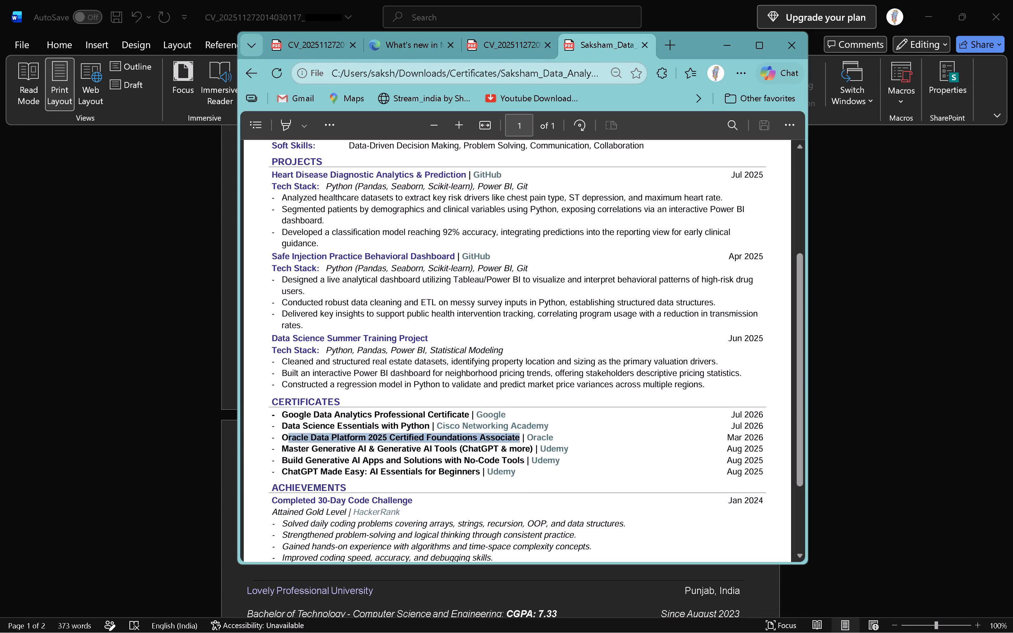
pyautogui.scroll(2, 629, 322)
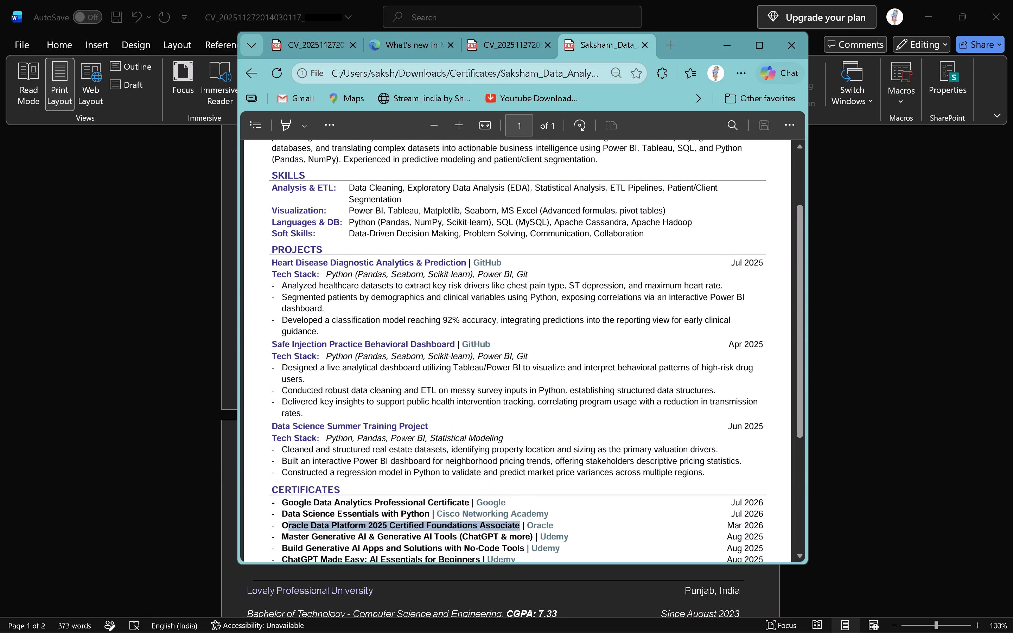
pyautogui.scroll(-1, 627, 354)
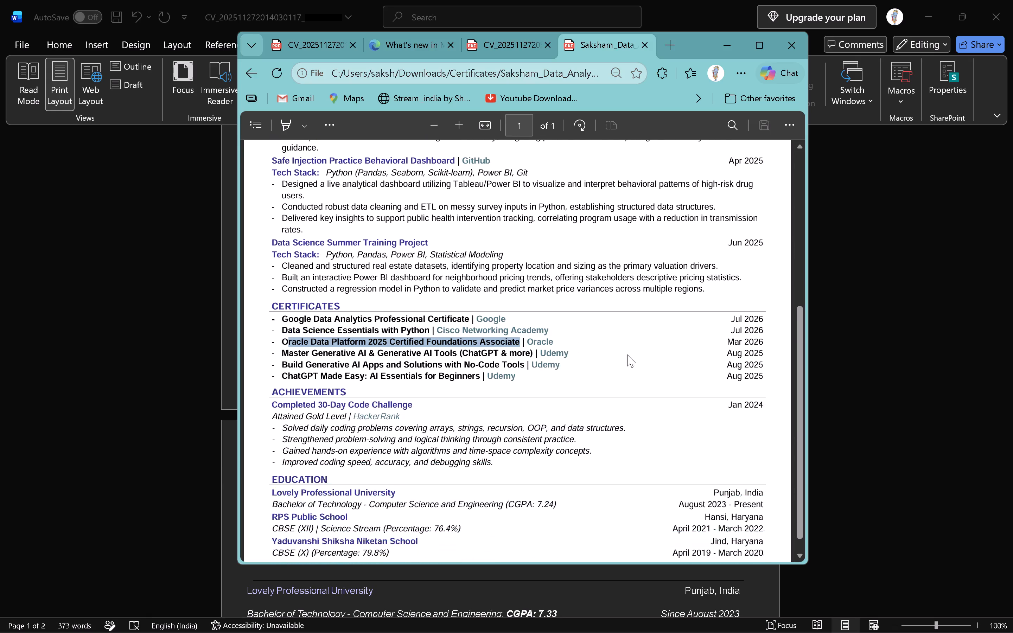
pyautogui.scroll(-1, 627, 354)
# Switch to File Explorer and open the AI Engineer CV PDF from the Certificates folder.
pyautogui.click(516, 617)
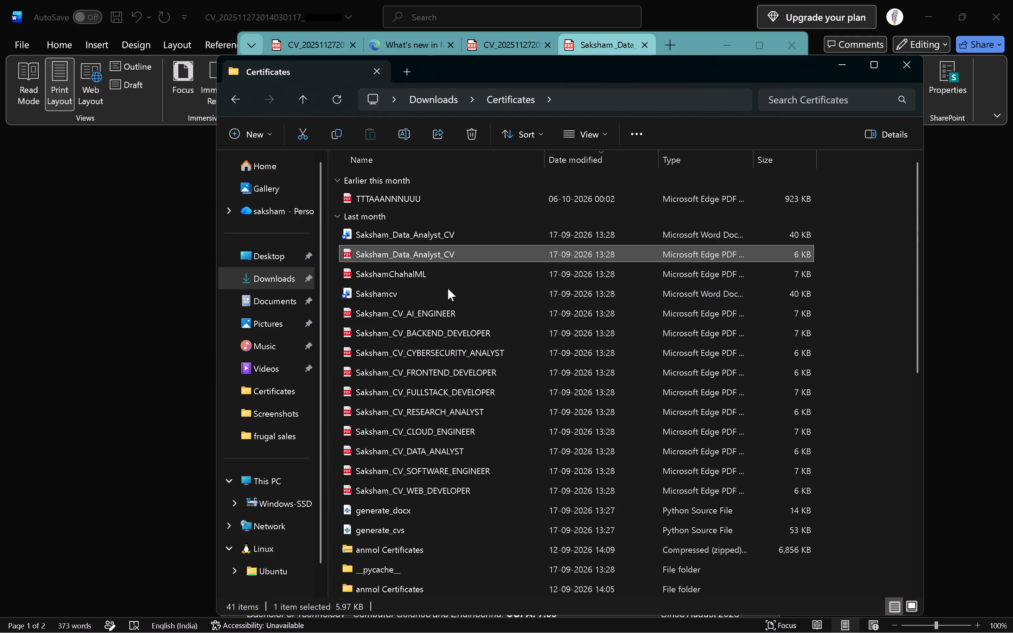
pyautogui.doubleClick(415, 309)
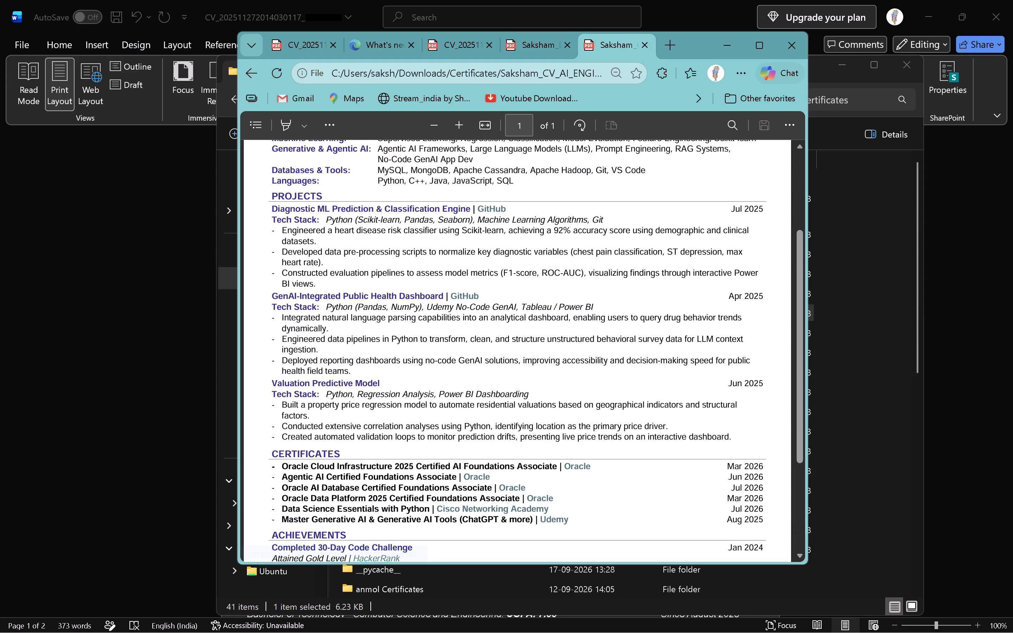
# Copy the certificate title "Oracle AI Database Certified Foundations Associate" from the Certificates section of the AI Engineer CV PDF.
pyautogui.moveTo(491, 488); pyautogui.dragTo(487, 488)
pyautogui.moveTo(487, 488); pyautogui.dragTo(487, 486)
pyautogui.moveTo(487, 486); pyautogui.dragTo(313, 497)
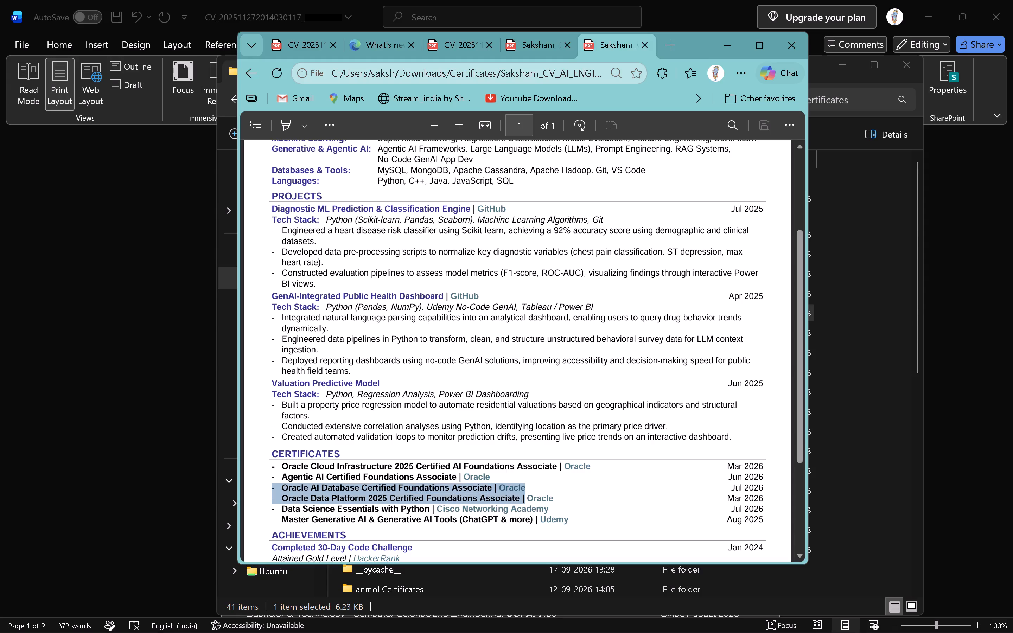
pyautogui.moveTo(313, 497); pyautogui.dragTo(279, 491)
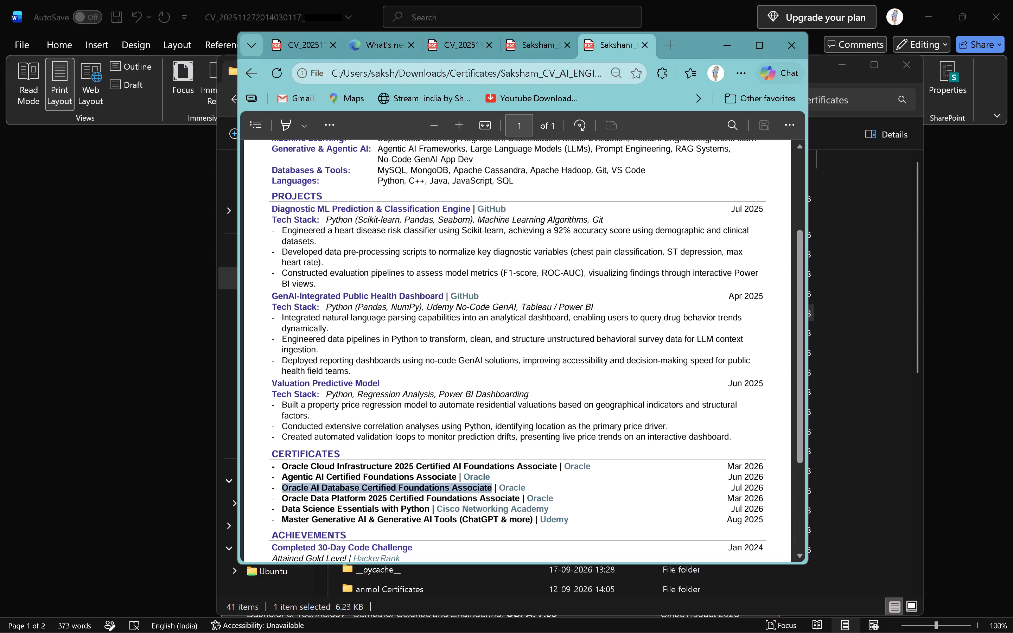
pyautogui.moveTo(279, 491); pyautogui.dragTo(282, 492)
pyautogui.click(342, 509)
pyautogui.moveTo(283, 485); pyautogui.dragTo(336, 485)
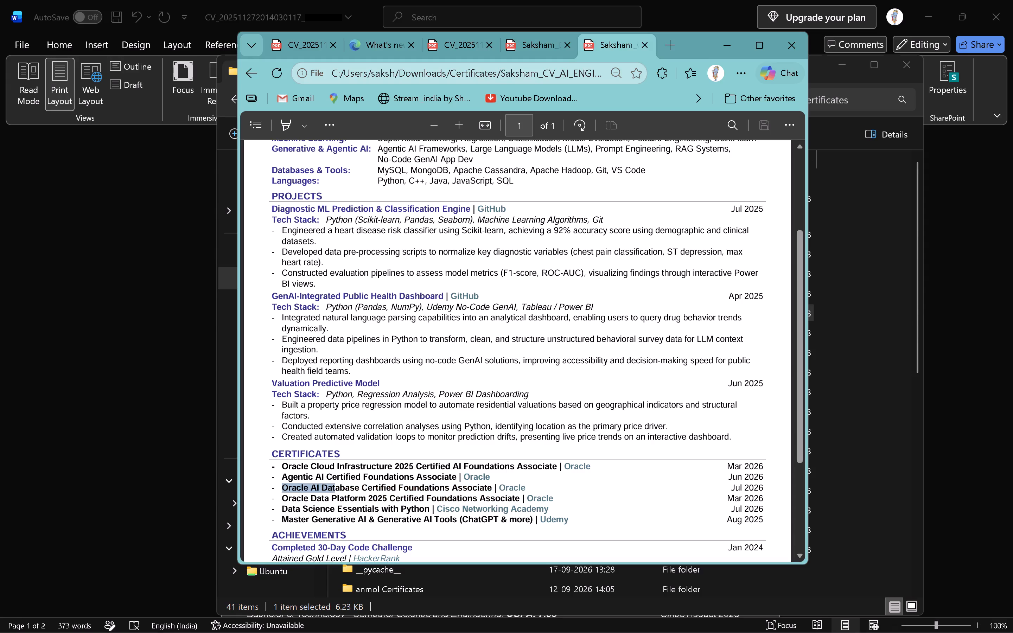
pyautogui.moveTo(336, 485); pyautogui.dragTo(488, 488)
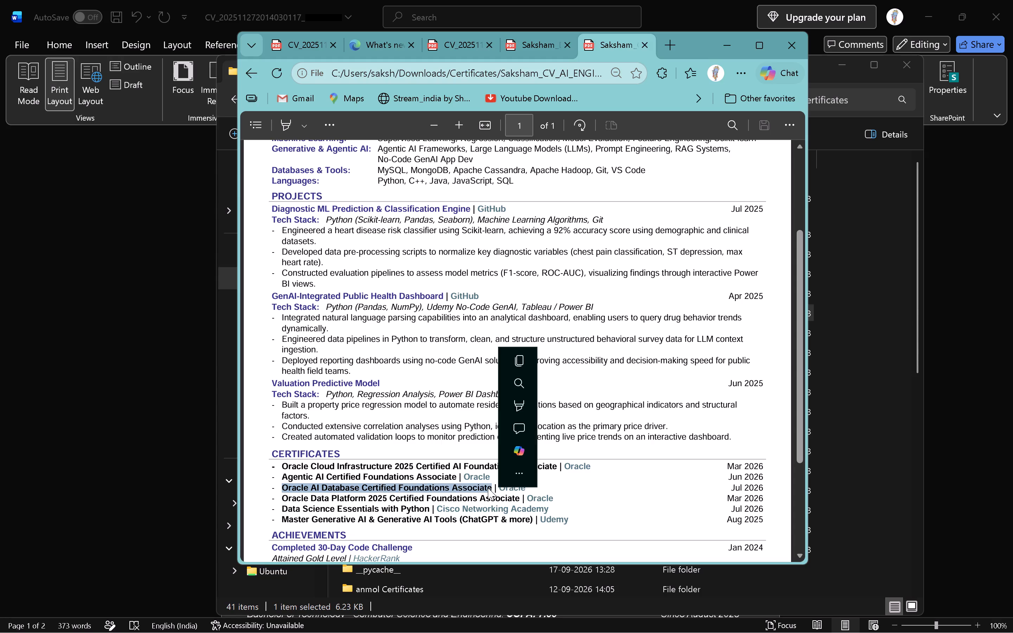
pyautogui.hotkey('ctrl', 'c')
pyautogui.hotkey('ctrl', 'c')
pyautogui.hotkey('ctrl', 'c')
pyautogui.hotkey('ctrl', 'c')
pyautogui.hotkey('ctrl', 'c')
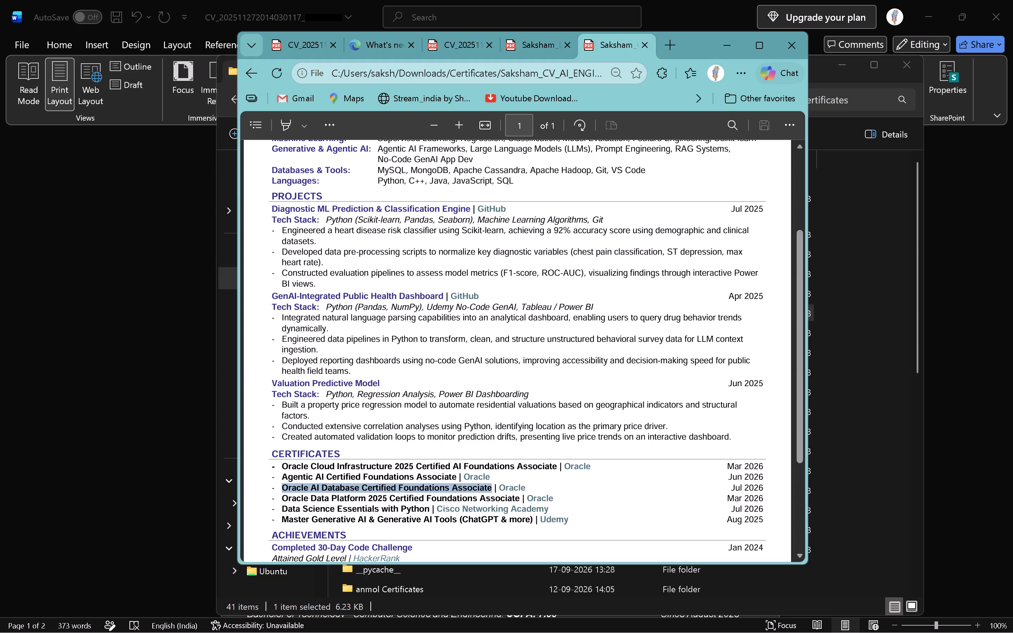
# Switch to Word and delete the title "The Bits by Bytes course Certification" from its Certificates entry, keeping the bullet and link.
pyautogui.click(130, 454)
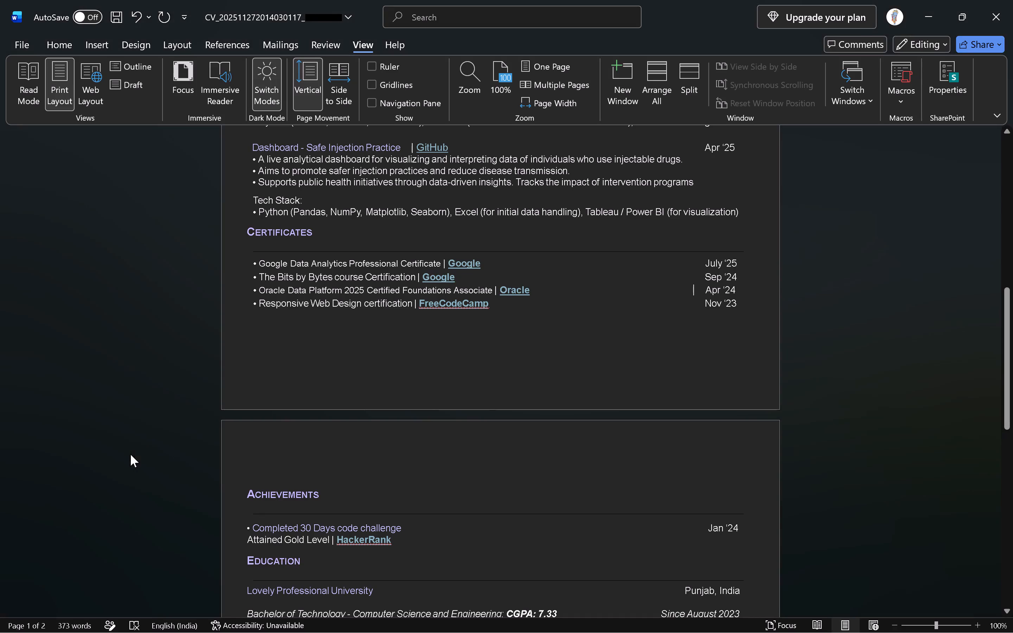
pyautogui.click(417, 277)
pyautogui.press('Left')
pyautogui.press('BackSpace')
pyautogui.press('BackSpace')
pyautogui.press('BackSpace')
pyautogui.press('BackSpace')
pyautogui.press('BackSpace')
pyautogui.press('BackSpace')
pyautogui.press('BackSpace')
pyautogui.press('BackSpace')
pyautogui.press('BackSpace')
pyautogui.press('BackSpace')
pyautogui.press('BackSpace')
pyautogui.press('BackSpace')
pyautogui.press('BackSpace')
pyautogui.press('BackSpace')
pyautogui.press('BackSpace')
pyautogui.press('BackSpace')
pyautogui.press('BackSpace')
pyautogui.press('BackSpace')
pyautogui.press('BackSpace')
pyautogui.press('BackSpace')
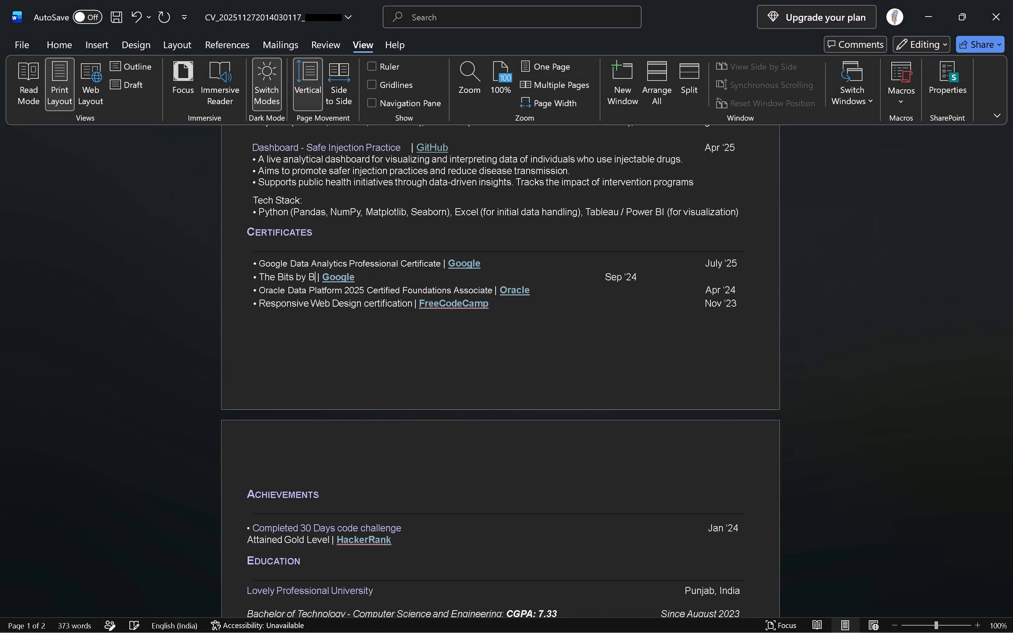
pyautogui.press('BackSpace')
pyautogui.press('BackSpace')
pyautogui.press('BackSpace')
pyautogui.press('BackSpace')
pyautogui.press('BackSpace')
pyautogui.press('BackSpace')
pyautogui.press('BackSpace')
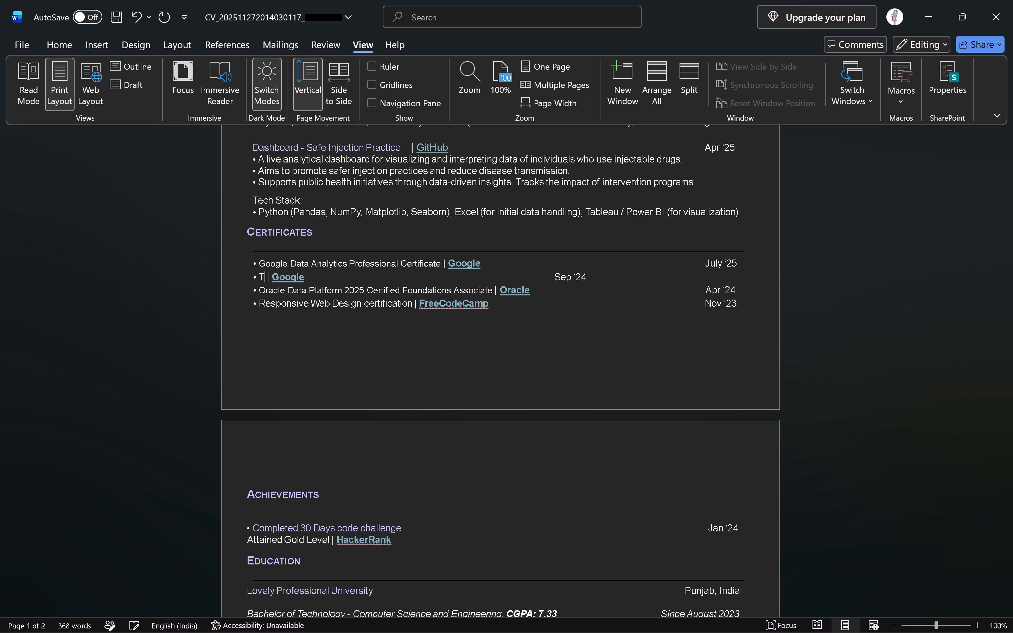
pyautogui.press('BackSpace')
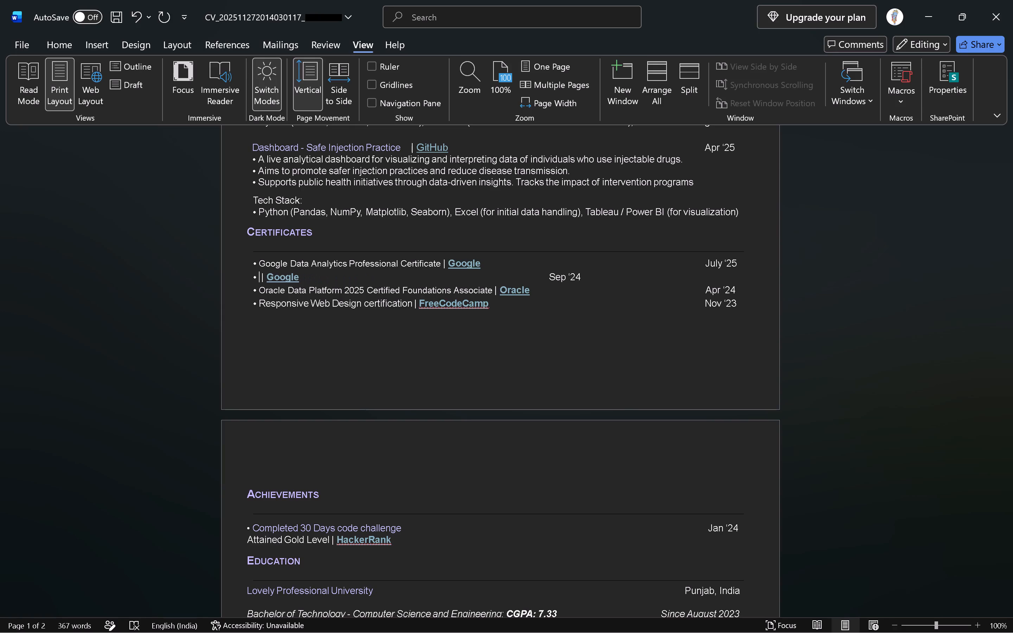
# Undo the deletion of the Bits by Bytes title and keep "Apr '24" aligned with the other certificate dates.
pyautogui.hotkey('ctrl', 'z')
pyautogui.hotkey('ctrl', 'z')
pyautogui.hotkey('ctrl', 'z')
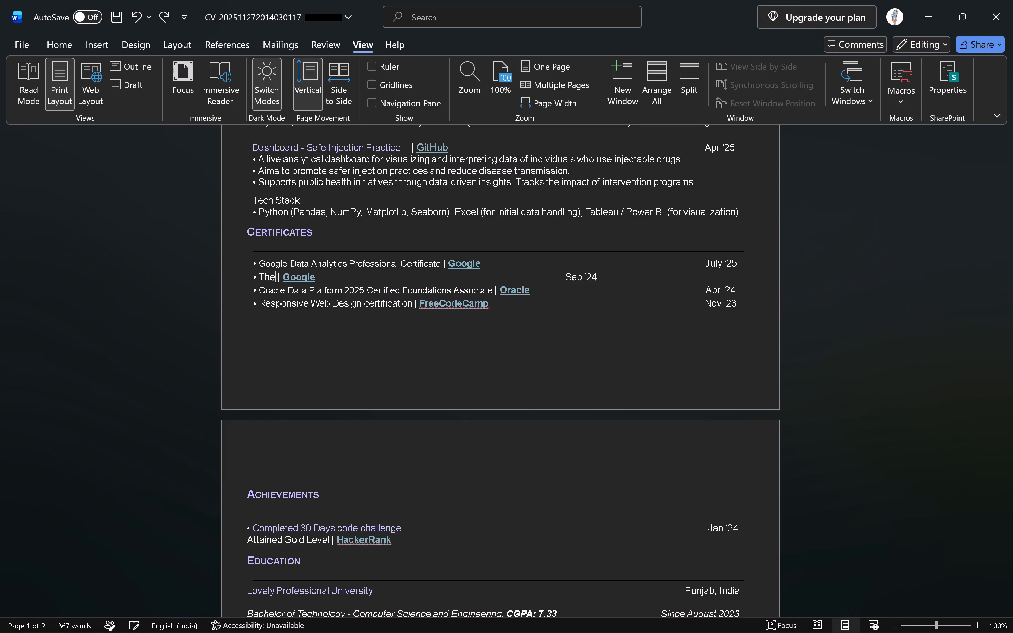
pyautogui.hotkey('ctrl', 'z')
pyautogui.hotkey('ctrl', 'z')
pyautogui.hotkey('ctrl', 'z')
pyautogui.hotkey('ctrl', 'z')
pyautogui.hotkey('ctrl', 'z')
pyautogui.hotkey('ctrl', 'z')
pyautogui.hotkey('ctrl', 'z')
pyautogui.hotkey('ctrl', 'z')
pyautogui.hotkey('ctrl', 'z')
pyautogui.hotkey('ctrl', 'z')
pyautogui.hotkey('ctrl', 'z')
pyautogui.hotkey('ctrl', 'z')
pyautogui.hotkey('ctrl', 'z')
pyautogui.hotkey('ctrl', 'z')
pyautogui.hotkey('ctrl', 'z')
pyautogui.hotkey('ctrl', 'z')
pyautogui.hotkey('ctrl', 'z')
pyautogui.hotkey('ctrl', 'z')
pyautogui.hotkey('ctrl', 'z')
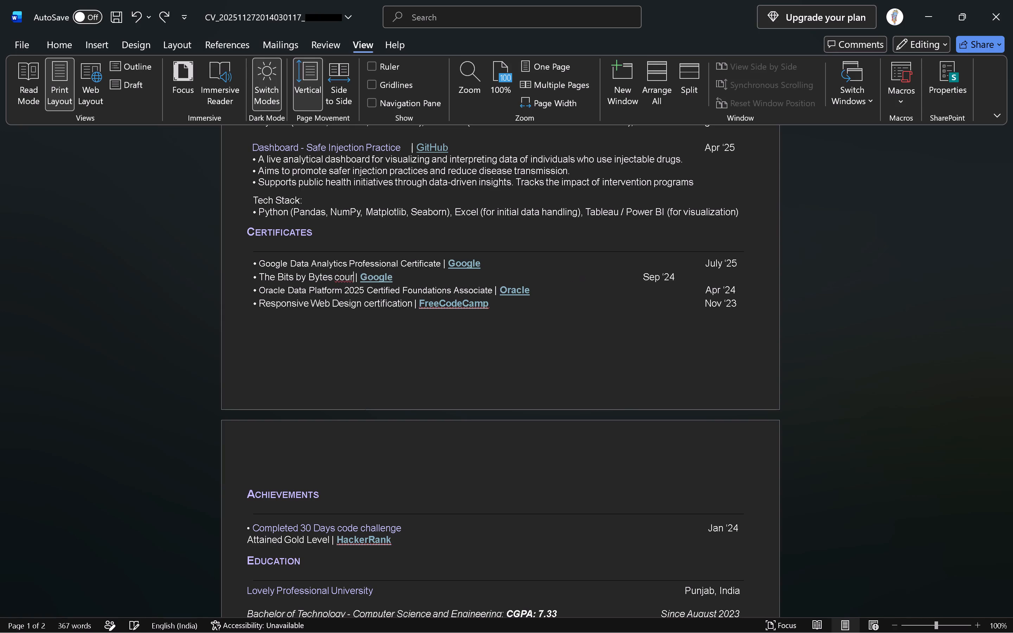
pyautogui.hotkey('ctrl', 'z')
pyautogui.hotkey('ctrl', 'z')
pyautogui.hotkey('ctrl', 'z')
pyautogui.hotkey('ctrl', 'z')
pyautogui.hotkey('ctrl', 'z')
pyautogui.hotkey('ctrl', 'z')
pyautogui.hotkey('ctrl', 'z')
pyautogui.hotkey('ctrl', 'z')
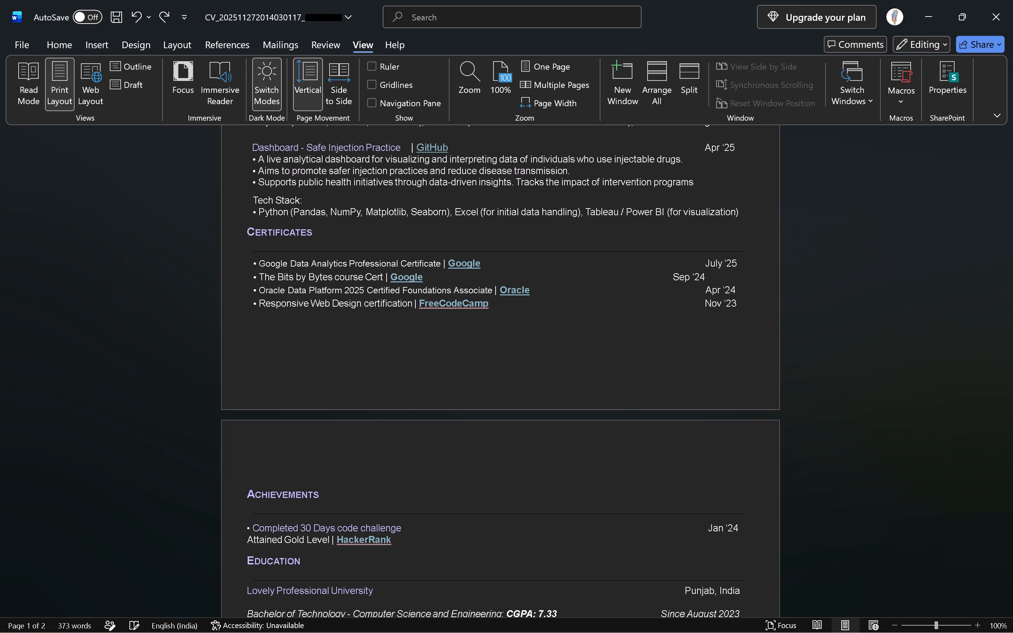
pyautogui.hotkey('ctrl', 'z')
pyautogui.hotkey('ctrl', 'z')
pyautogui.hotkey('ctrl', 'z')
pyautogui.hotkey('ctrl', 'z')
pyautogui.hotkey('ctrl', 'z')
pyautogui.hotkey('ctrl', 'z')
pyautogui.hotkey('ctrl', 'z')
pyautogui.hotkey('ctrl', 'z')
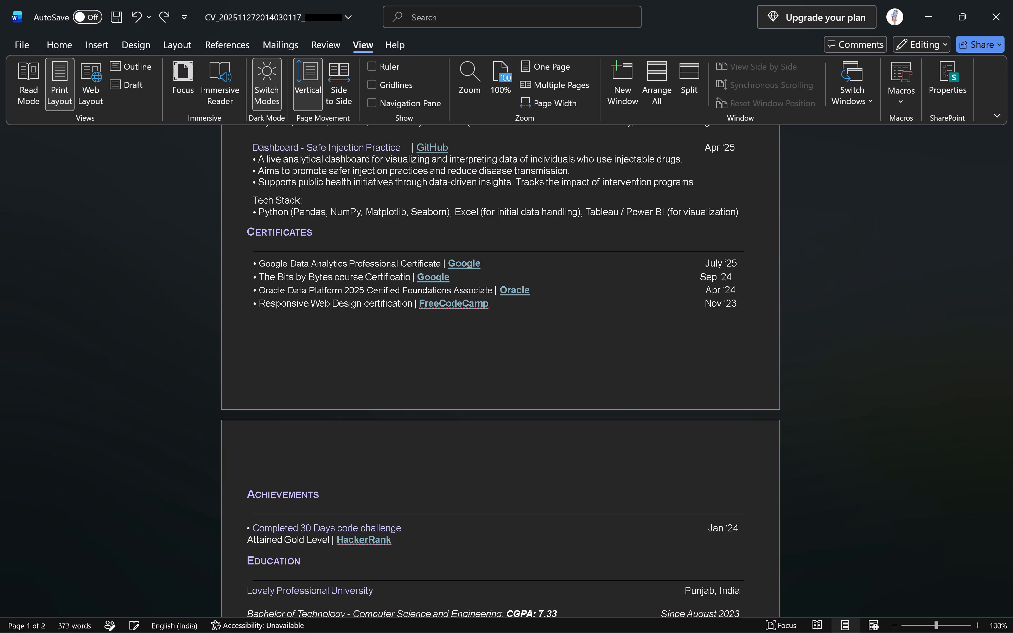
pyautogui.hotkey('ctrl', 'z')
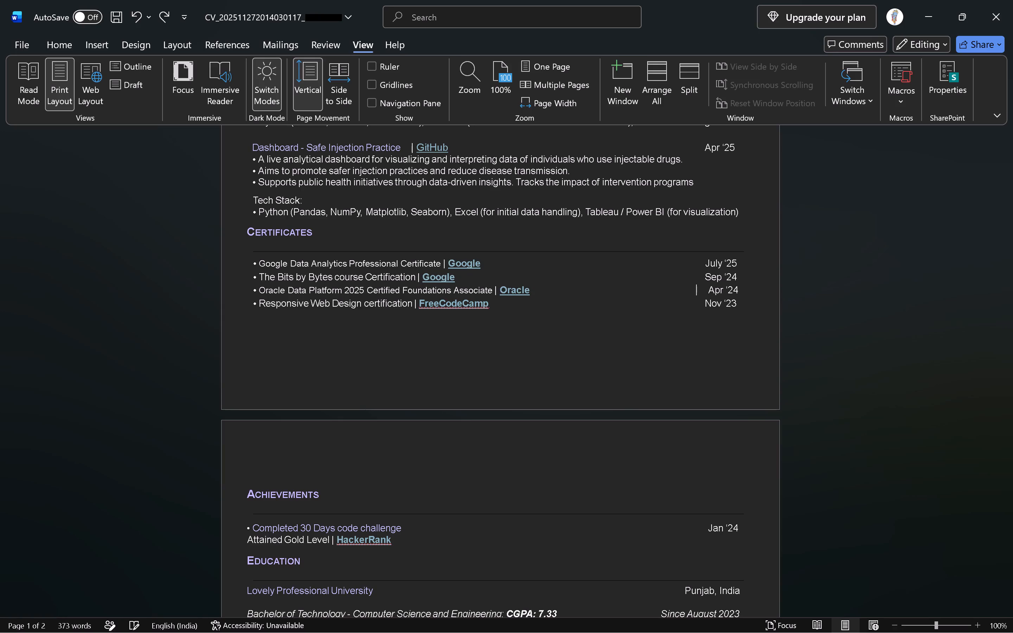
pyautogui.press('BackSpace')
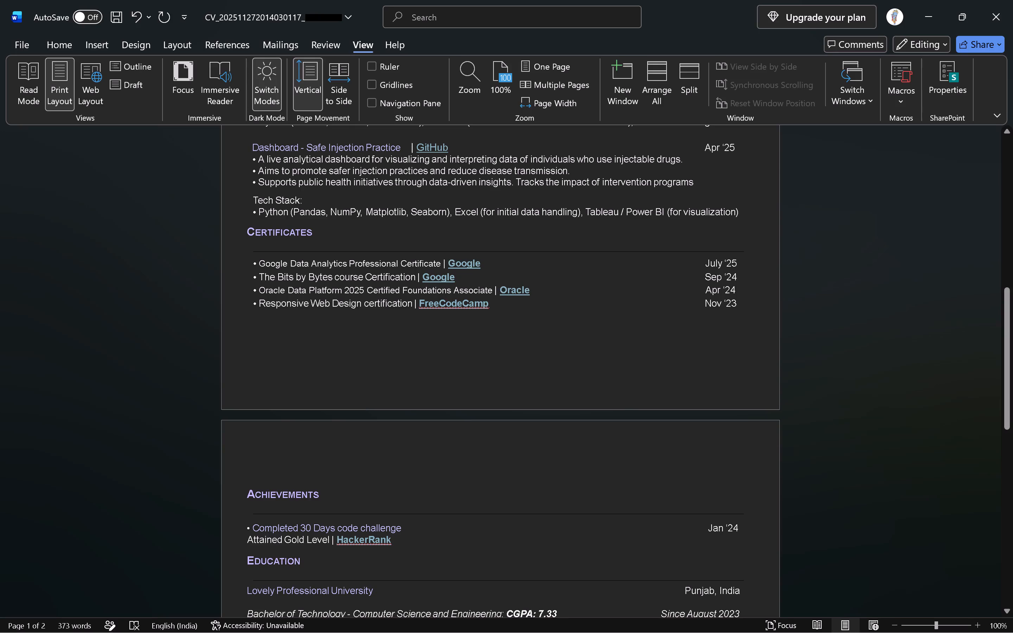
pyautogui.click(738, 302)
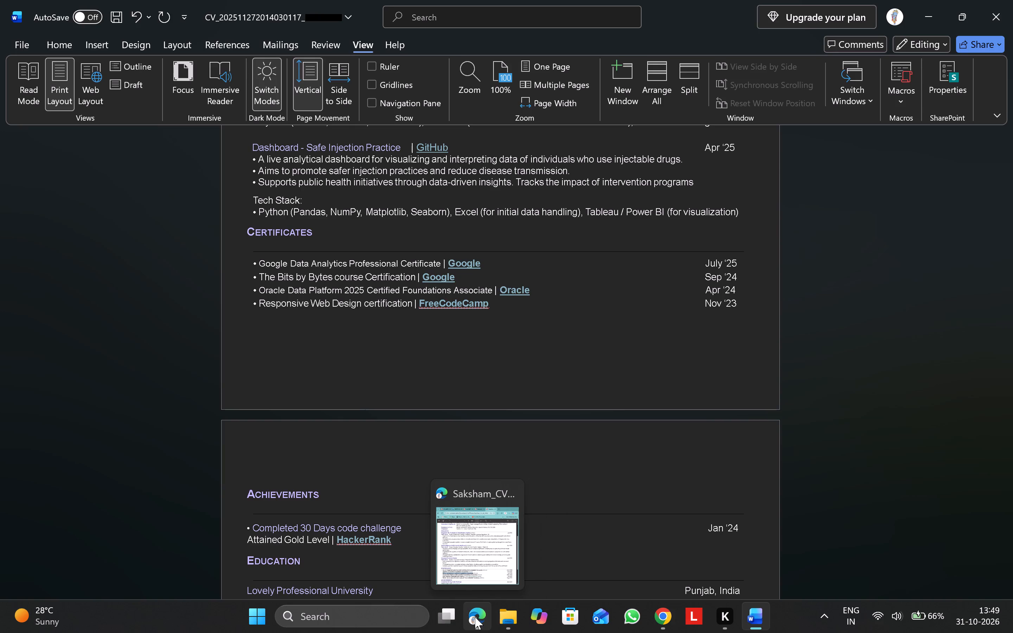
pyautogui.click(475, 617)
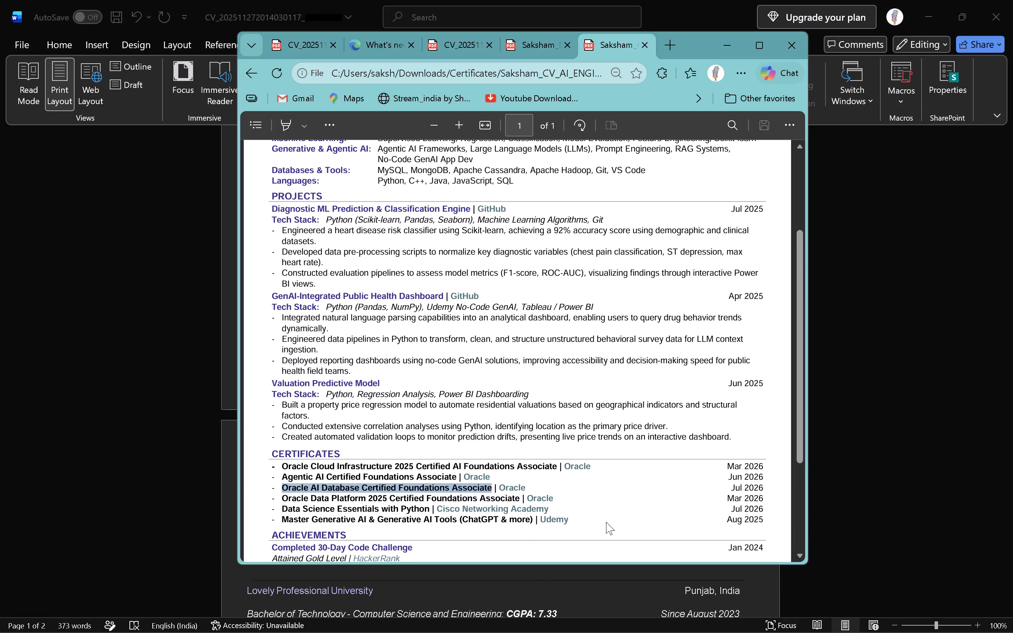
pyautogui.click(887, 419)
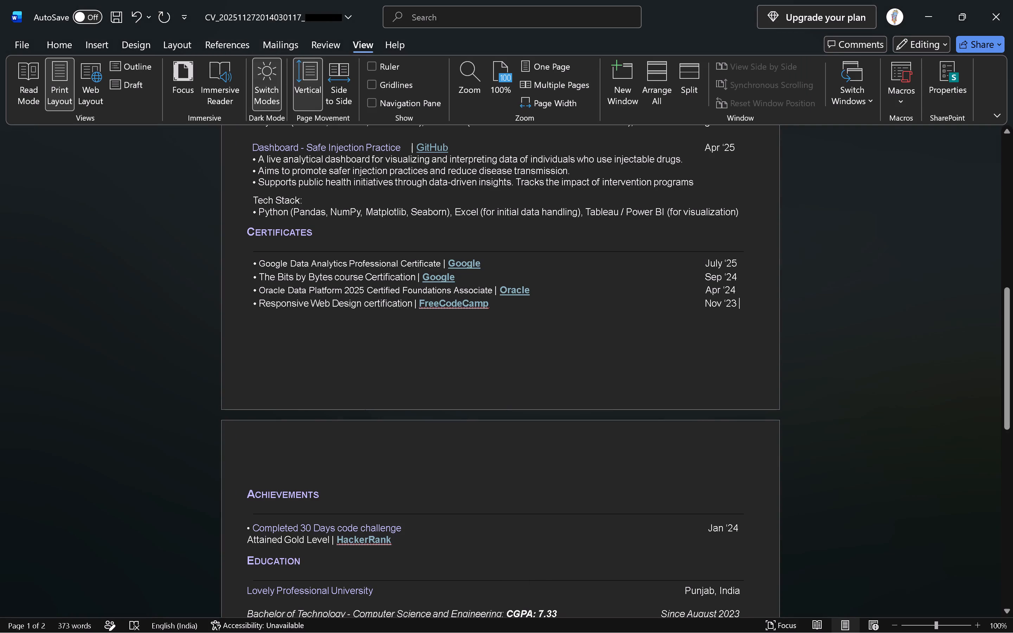
# Insert a new first line in Certificates above the Google Data Analytics entry and paste "Oracle AI Database Certified Foundations Associate" there.
pyautogui.click(253, 262)
pyautogui.press('Return')
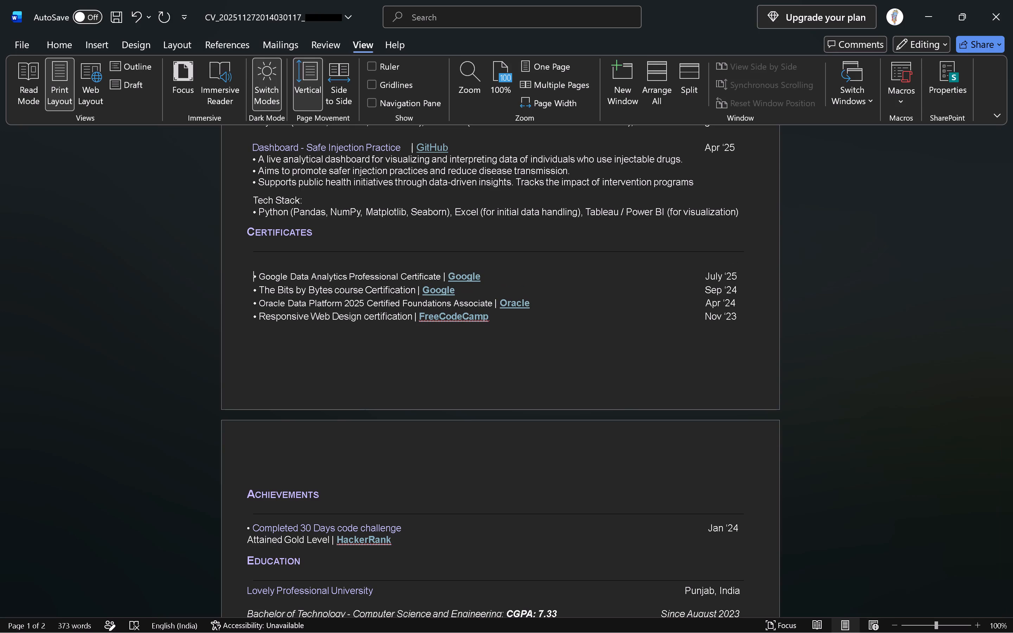
pyautogui.press('Up')
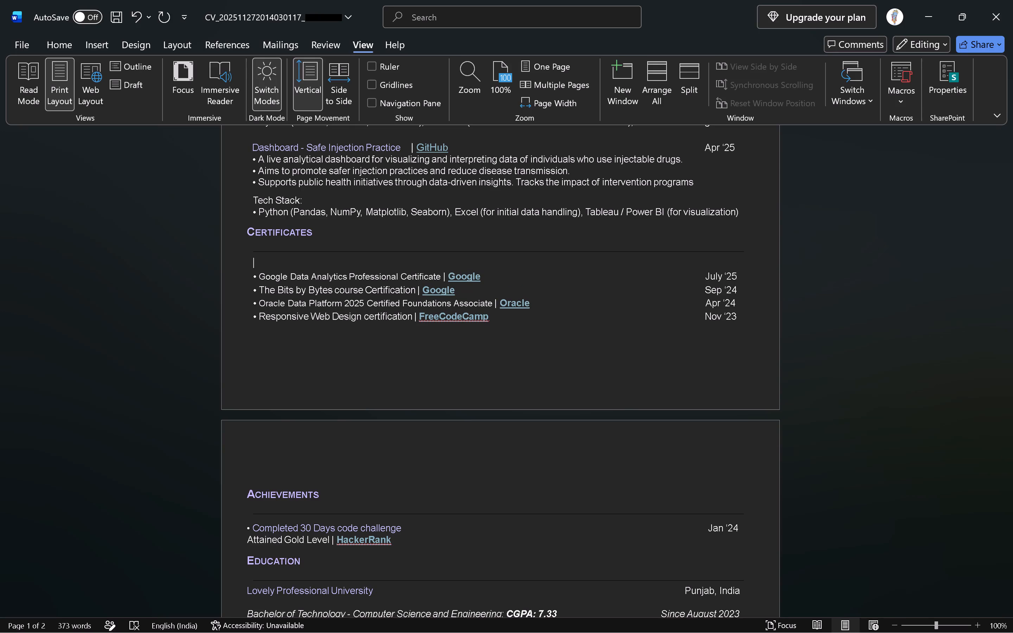
pyautogui.hotkey('ctrl', 'v')
# Add a bullet copied from the Google Data Analytics entry before the Oracle AI Database title, aligned with the bullets below.
pyautogui.click(253, 262)
pyautogui.press('space')
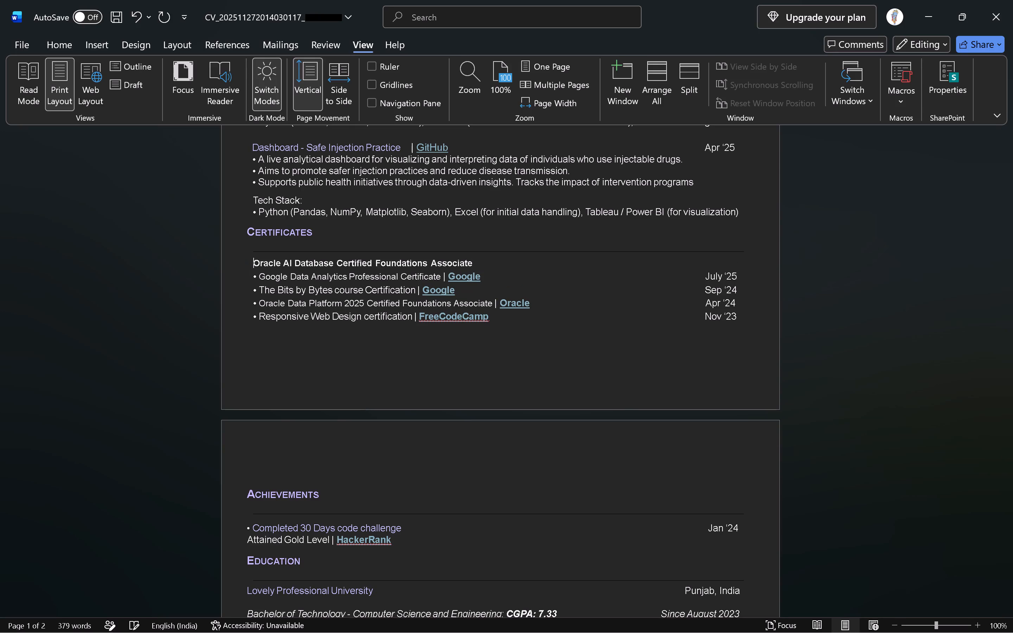
pyautogui.press('space')
pyautogui.click(257, 276)
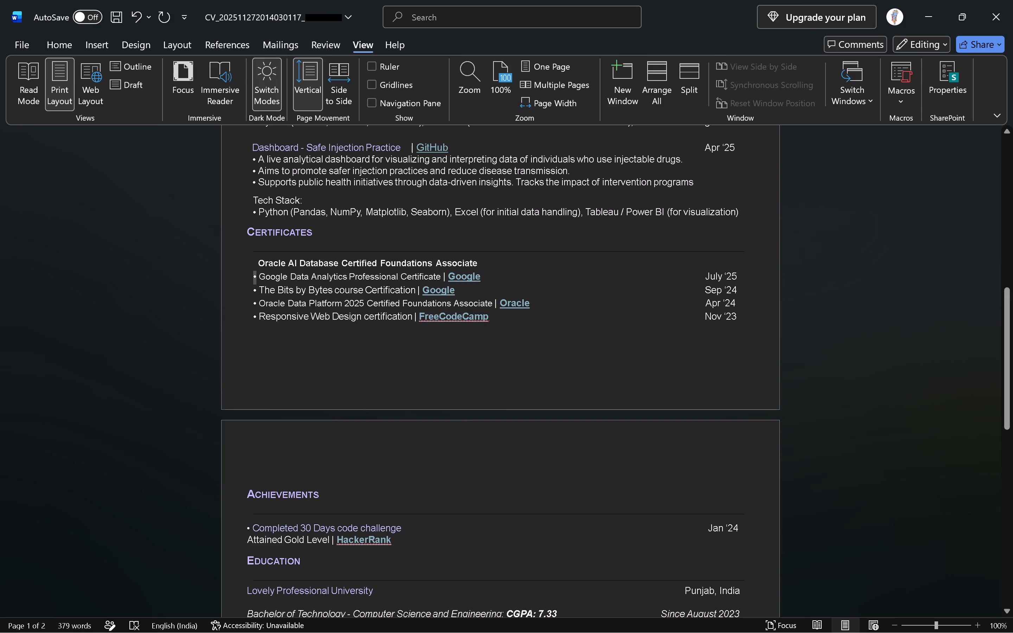
pyautogui.hotkey('ctrl', 'c')
pyautogui.hotkey('ctrl', 'c')
pyautogui.click(255, 266)
pyautogui.hotkey('ctrl', 'v')
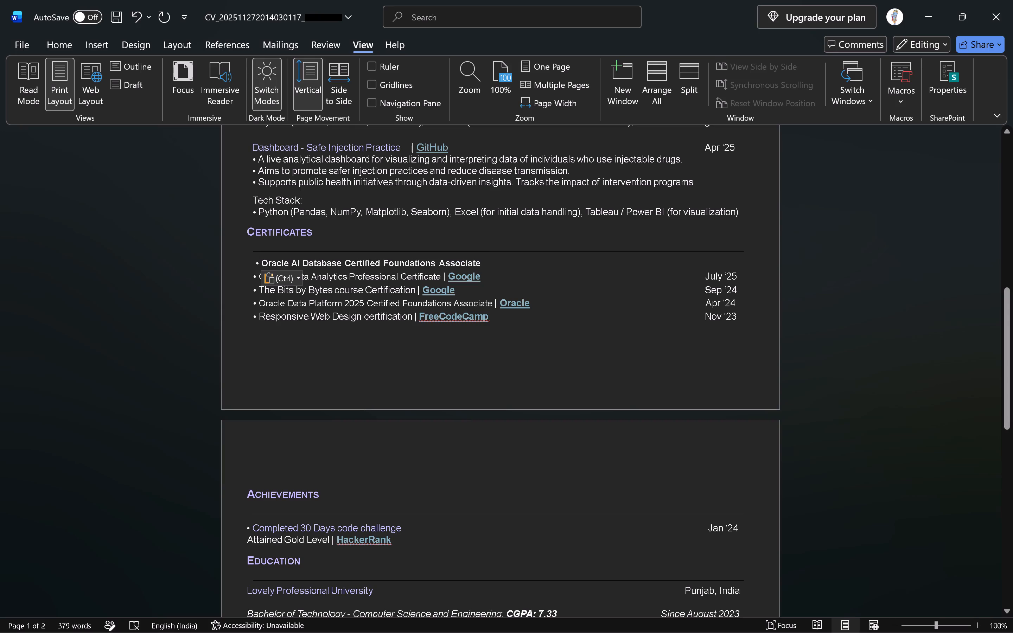
pyautogui.click(256, 260)
pyautogui.press('BackSpace')
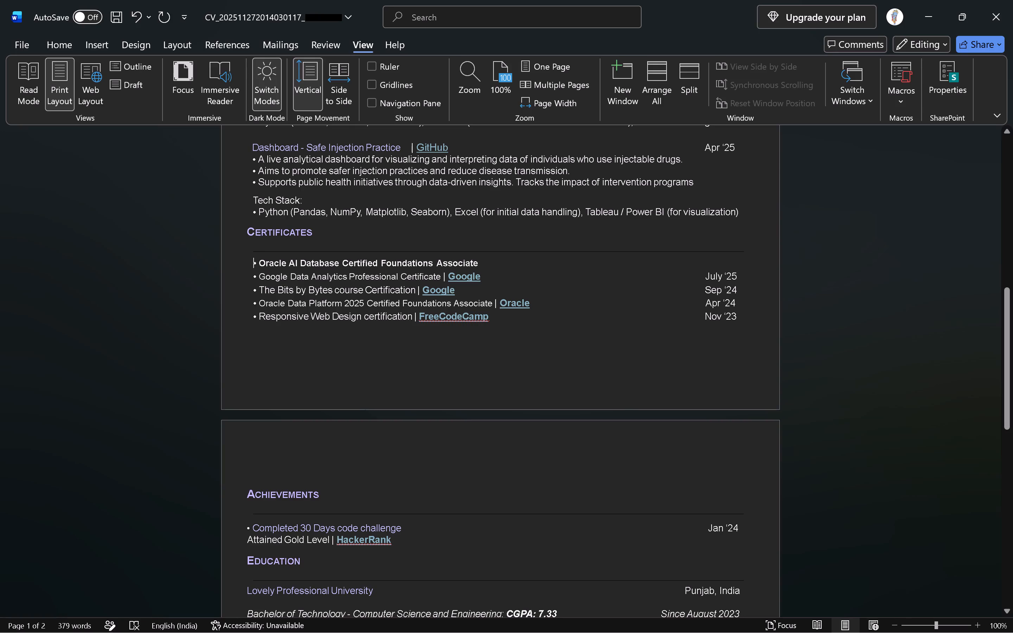
# Remove the bold formatting from the title "Oracle AI Database Certified Foundations Associate".
pyautogui.moveTo(479, 260); pyautogui.dragTo(430, 262)
pyautogui.moveTo(430, 262); pyautogui.dragTo(260, 267)
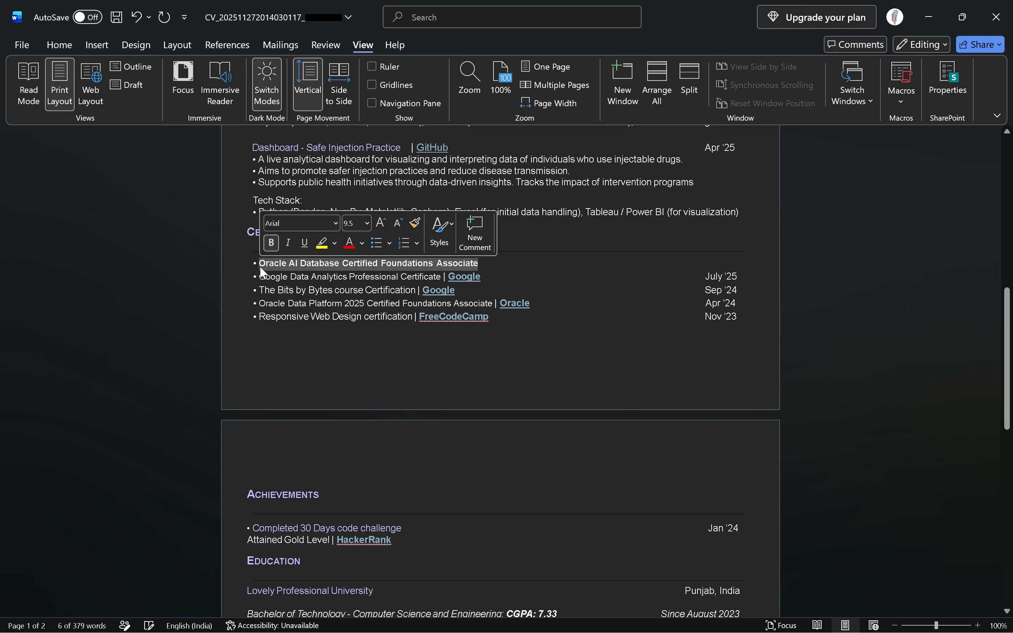
pyautogui.click(270, 242)
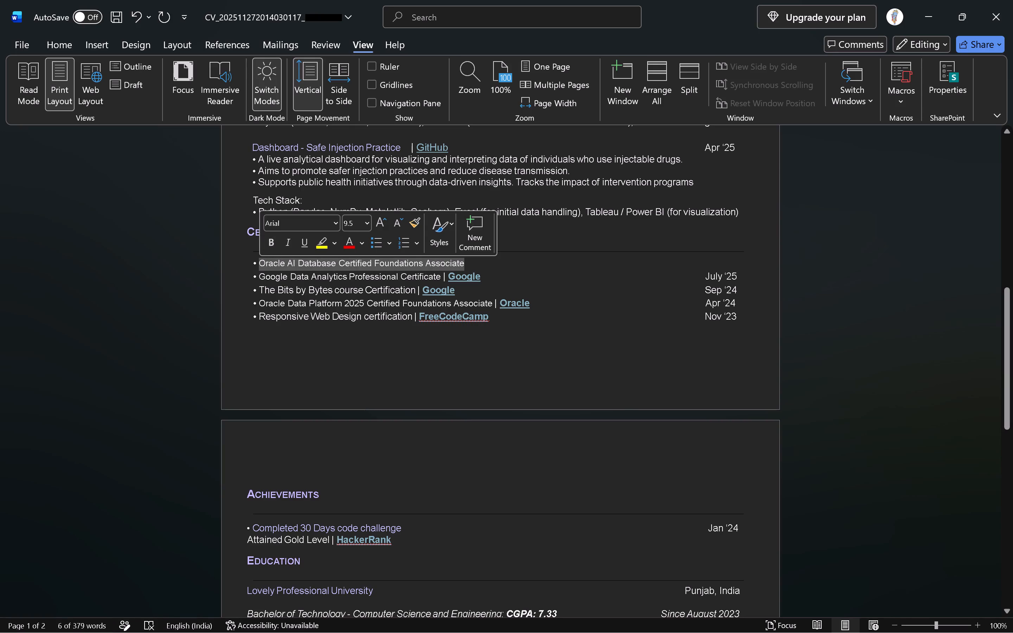
# Append " | Oracle" after the title "Oracle AI Database Certified Foundations Associate" in Certificates.
pyautogui.click(475, 259)
pyautogui.press('space')
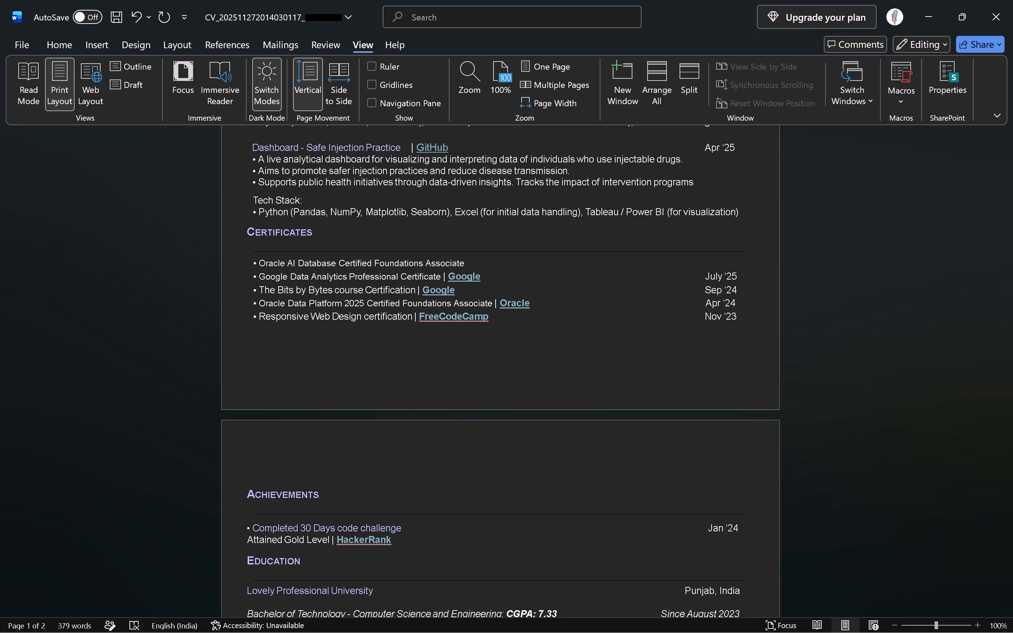
pyautogui.hotkey('shift', '|')
pyautogui.press('space')
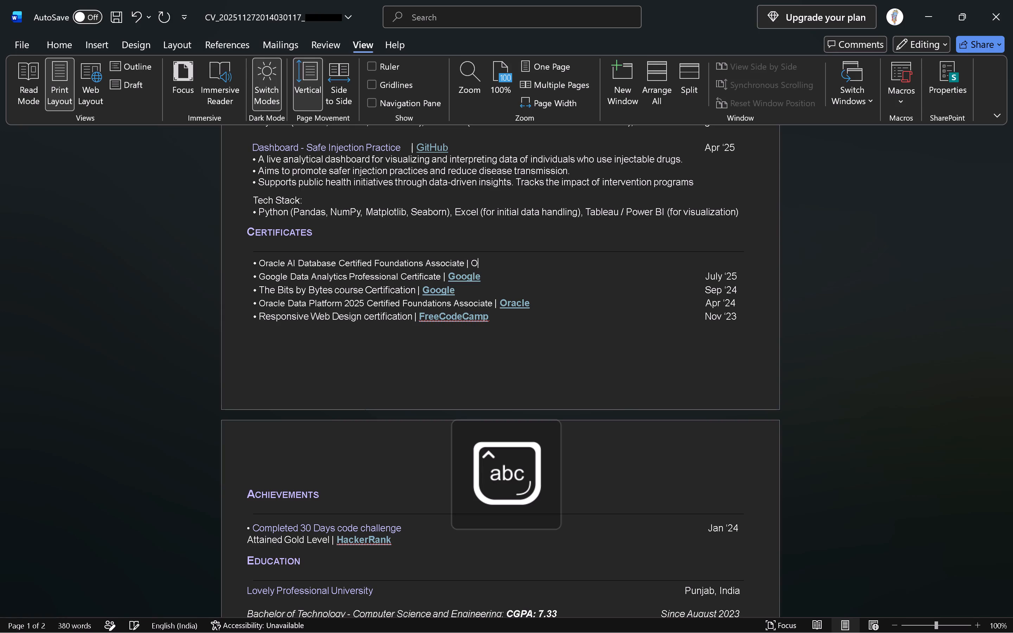
pyautogui.write('racle')
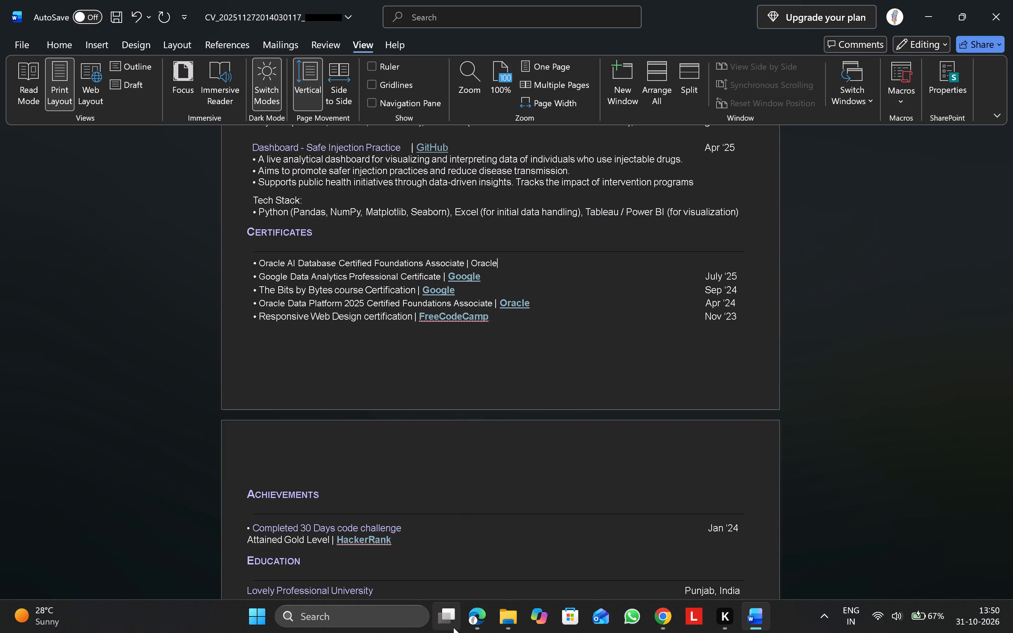
# Switch to Edge, open the Oracle AI Database certificate's Oracle link from the reference CV, and copy the badge page's address.
pyautogui.click(479, 618)
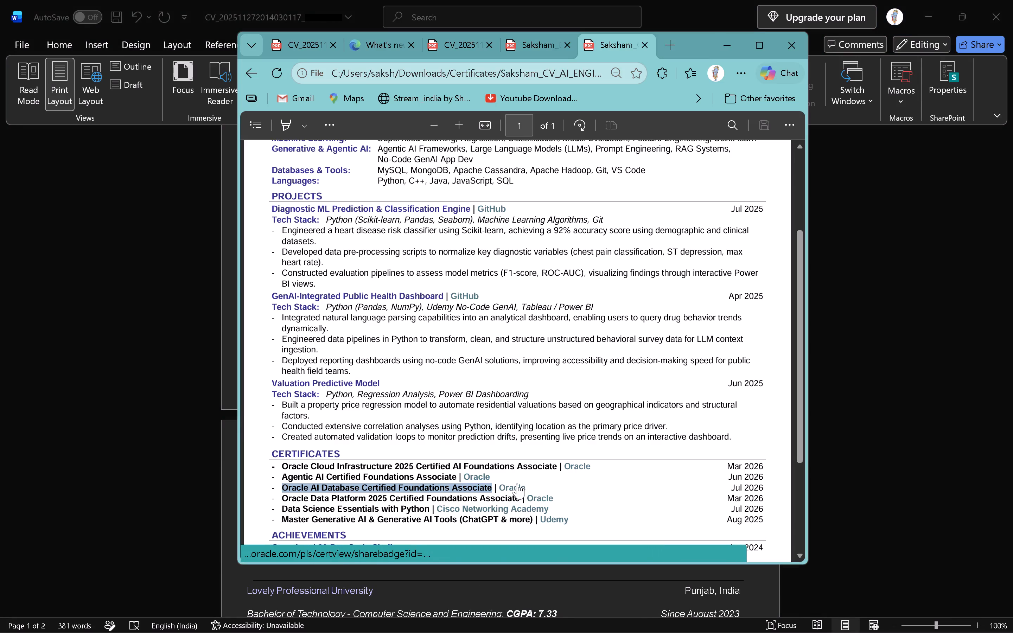
pyautogui.keyDown('ctrl'); pyautogui.click(513, 486); pyautogui.keyUp('ctrl')
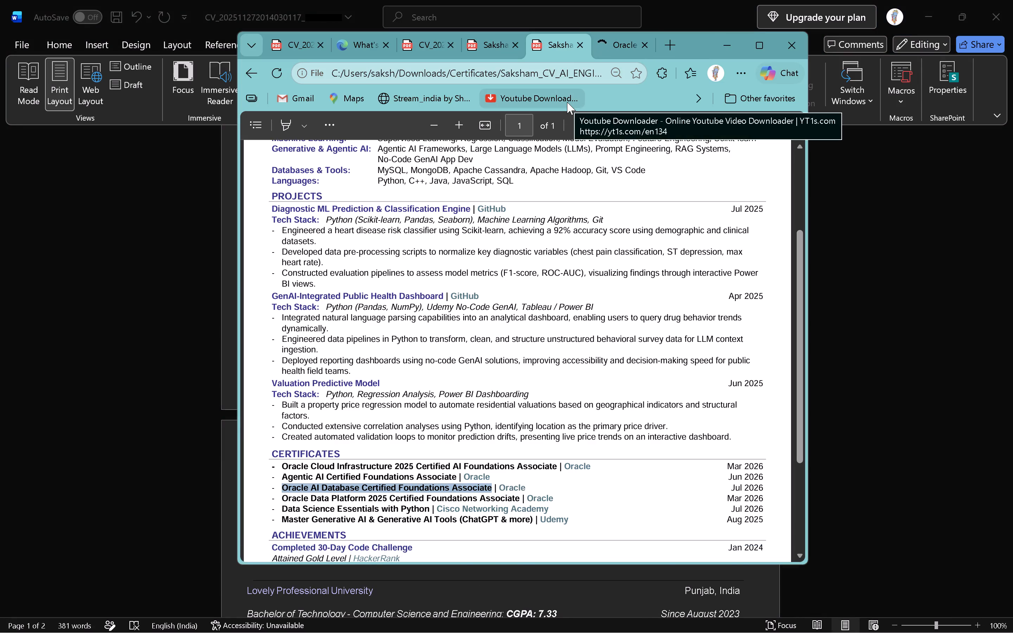
pyautogui.click(618, 33)
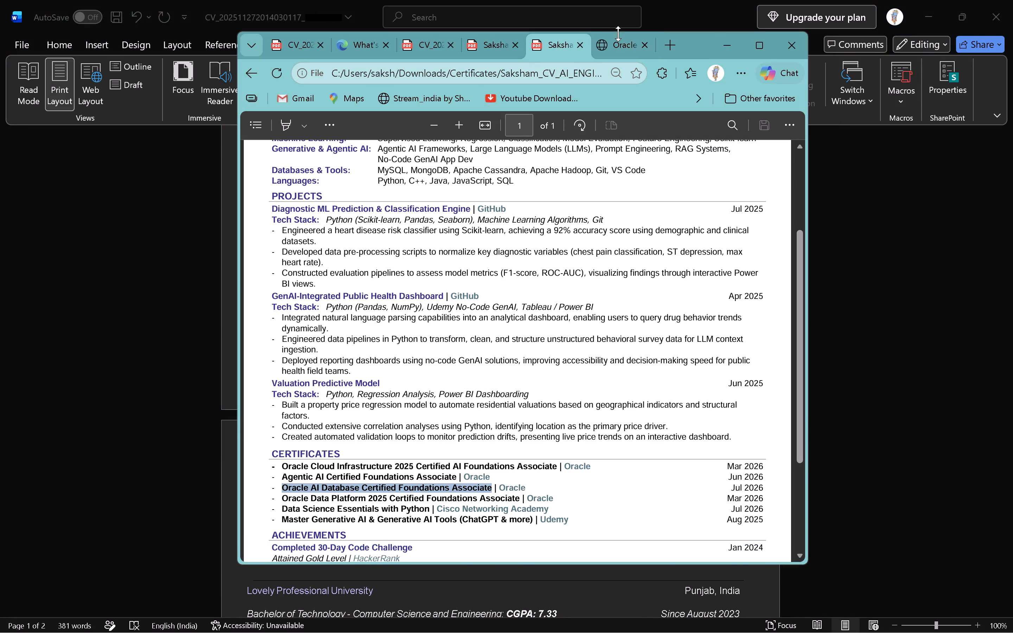
pyautogui.click(618, 41)
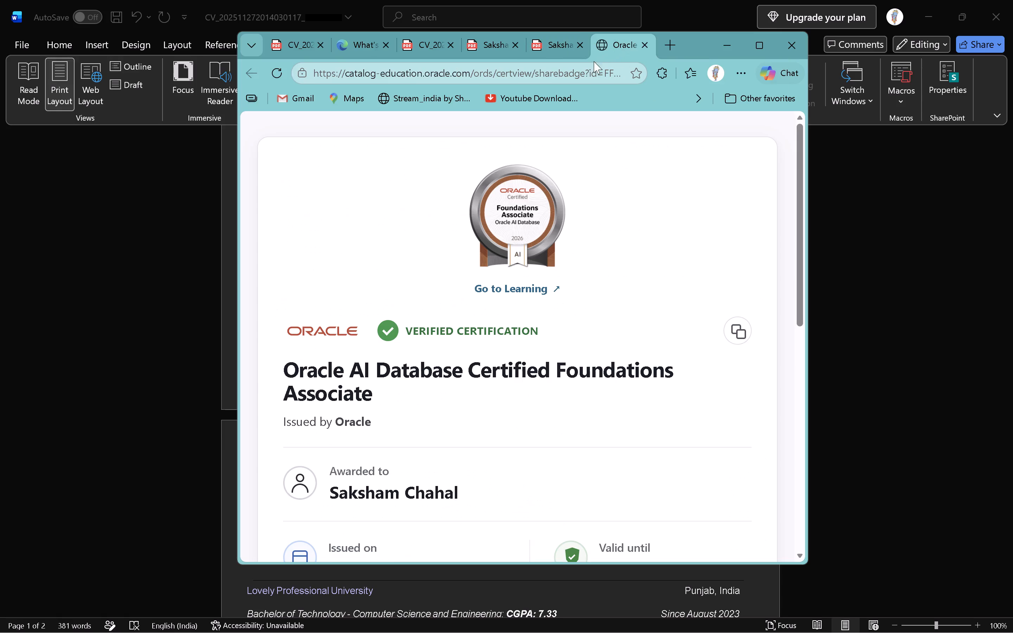
pyautogui.click(502, 77)
pyautogui.hotkey('ctrl', 'c')
pyautogui.hotkey('ctrl', 'c')
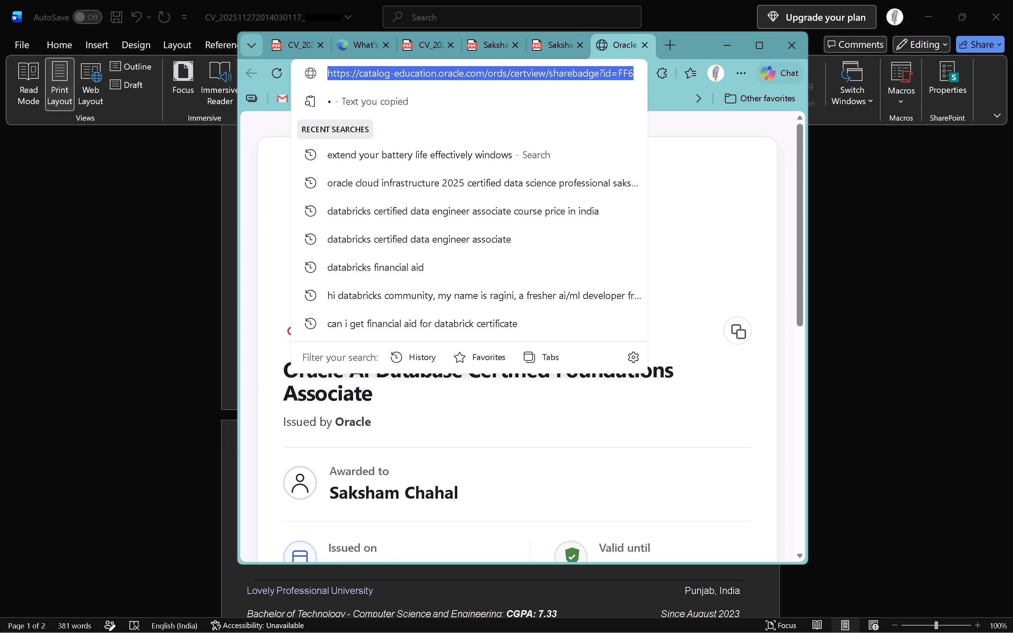
pyautogui.hotkey('ctrl', 'c')
pyautogui.click(903, 173)
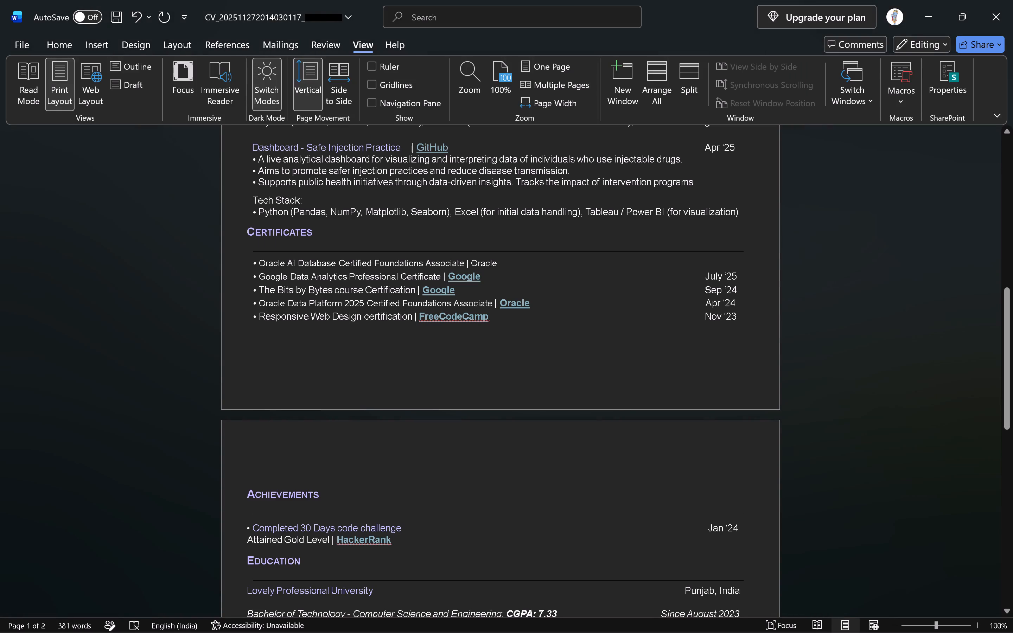
# In Word, hyperlink the word "Oracle" on the Oracle AI Database line to the copied badge page address.
pyautogui.moveTo(497, 262); pyautogui.dragTo(476, 262)
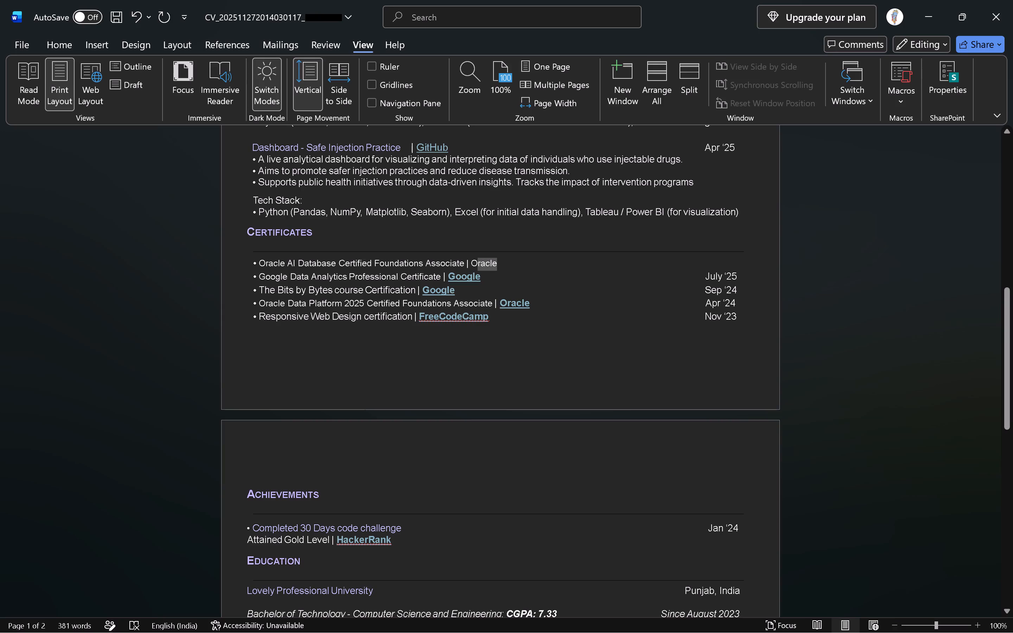
pyautogui.moveTo(476, 262); pyautogui.dragTo(473, 262)
pyautogui.rightClick(473, 262)
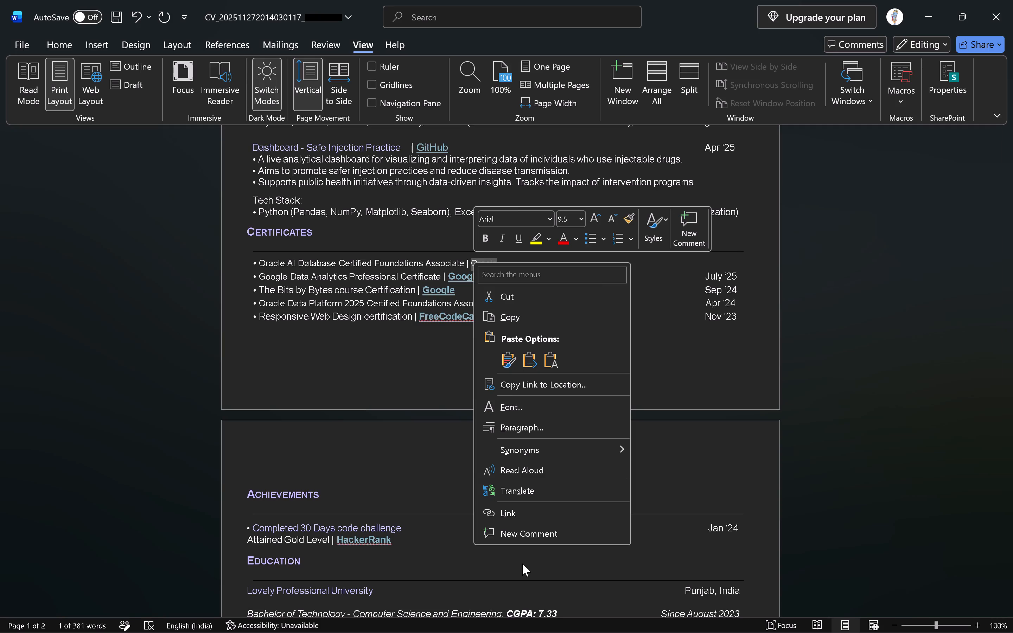
pyautogui.click(508, 514)
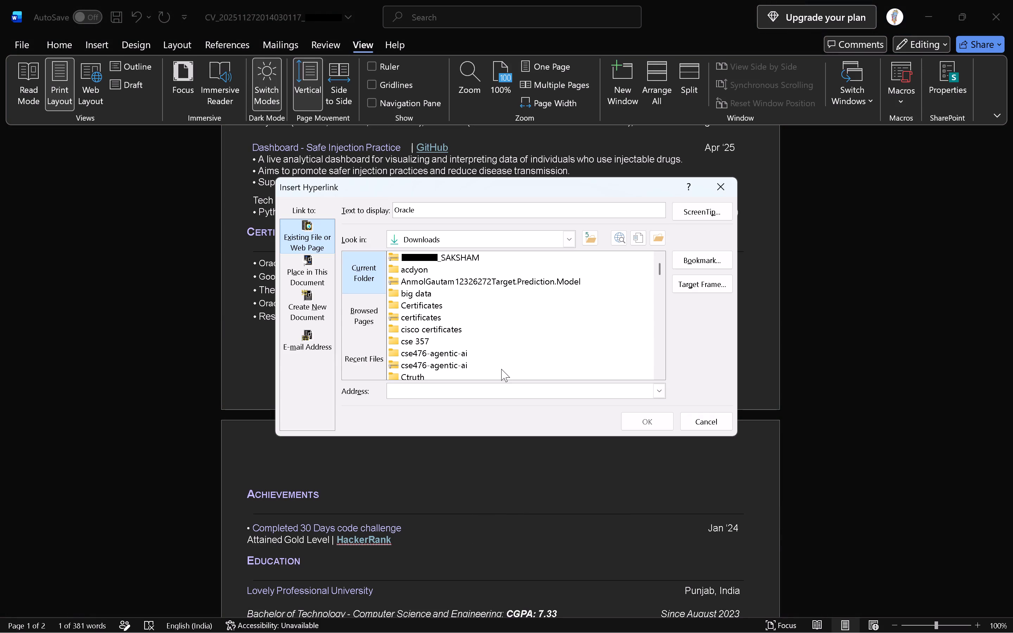
pyautogui.click(452, 390)
pyautogui.hotkey('ctrl', 'v')
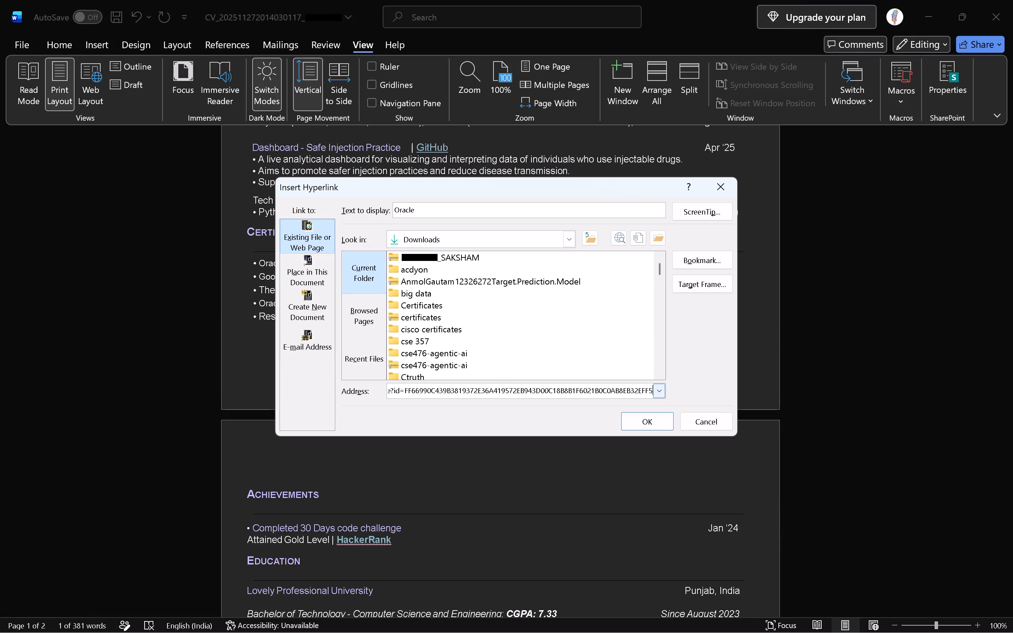
pyautogui.click(641, 418)
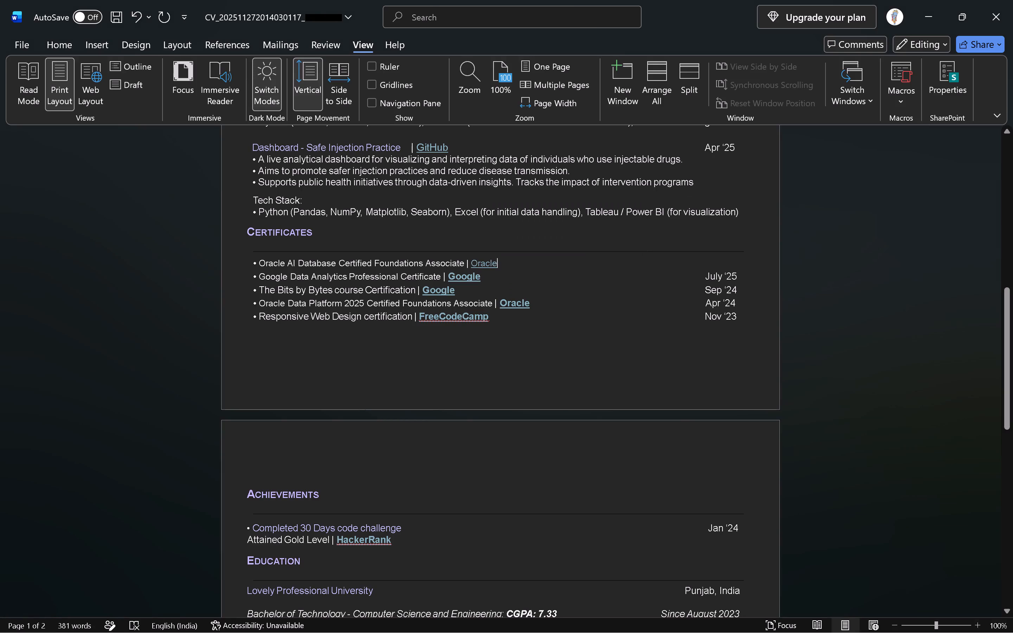
# Make the "Oracle" link on the Oracle AI Database line bold.
pyautogui.moveTo(498, 261); pyautogui.dragTo(474, 261)
pyautogui.moveTo(474, 261); pyautogui.dragTo(474, 261)
pyautogui.click(480, 236)
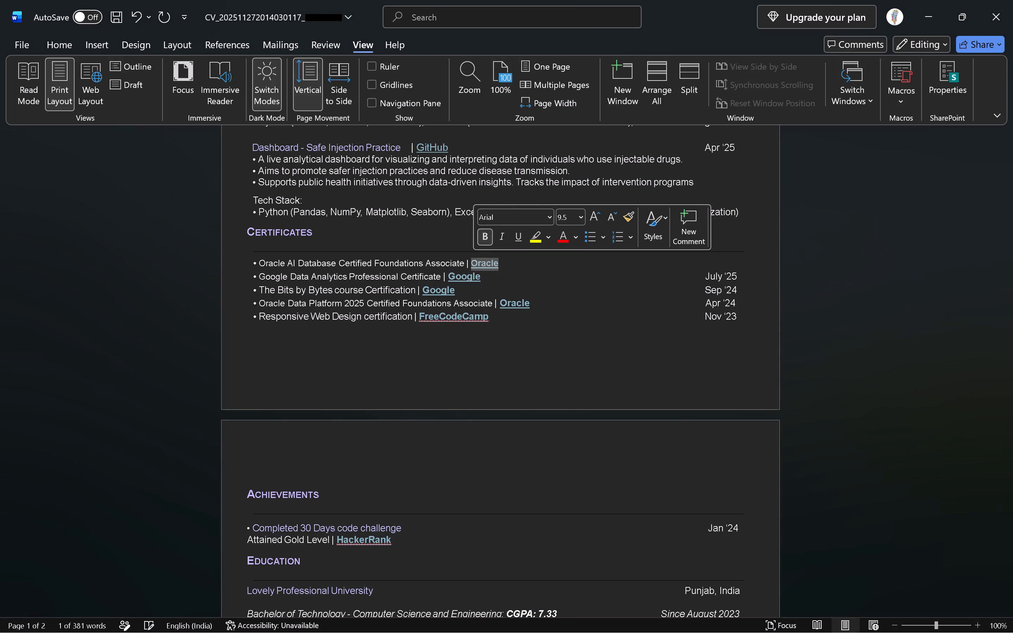
# Add spaces after the Oracle link on the Oracle AI Database line to reach the column of certificate dates.
pyautogui.click(646, 266)
pyautogui.press('space')
pyautogui.press('space')
pyautogui.press('space')
pyautogui.press('space')
pyautogui.press('space')
pyautogui.press('space')
pyautogui.press('space')
pyautogui.press('space')
pyautogui.press('space')
pyautogui.press('space')
pyautogui.press('space')
pyautogui.press('space')
pyautogui.press('space')
pyautogui.press('space')
pyautogui.press('space')
pyautogui.press('space')
pyautogui.press('space')
pyautogui.press('space')
pyautogui.press('space')
pyautogui.press('space')
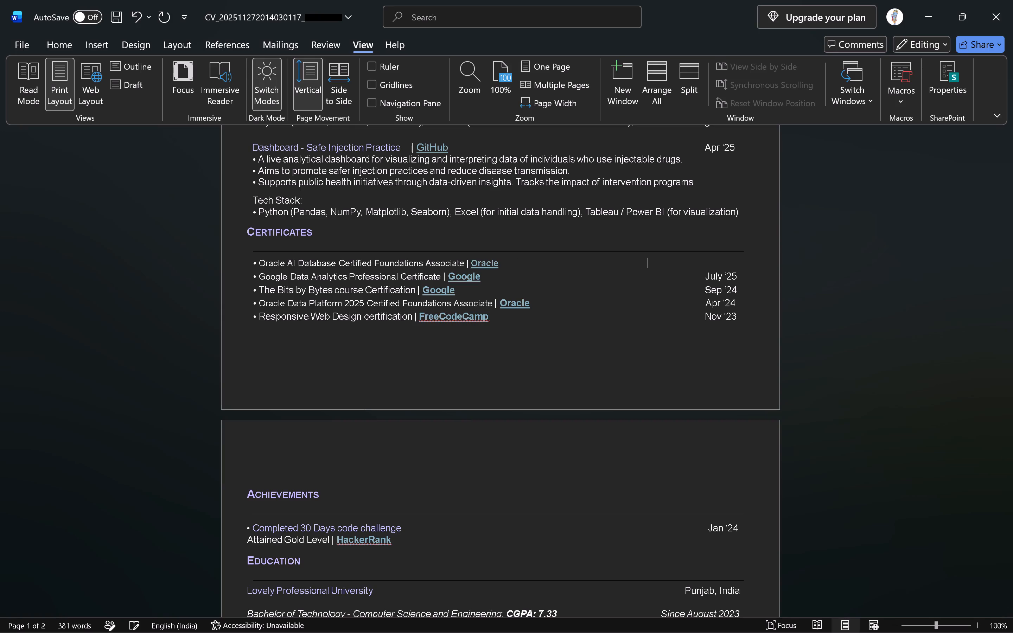
pyautogui.press('BackSpace')
pyautogui.press('BackSpace')
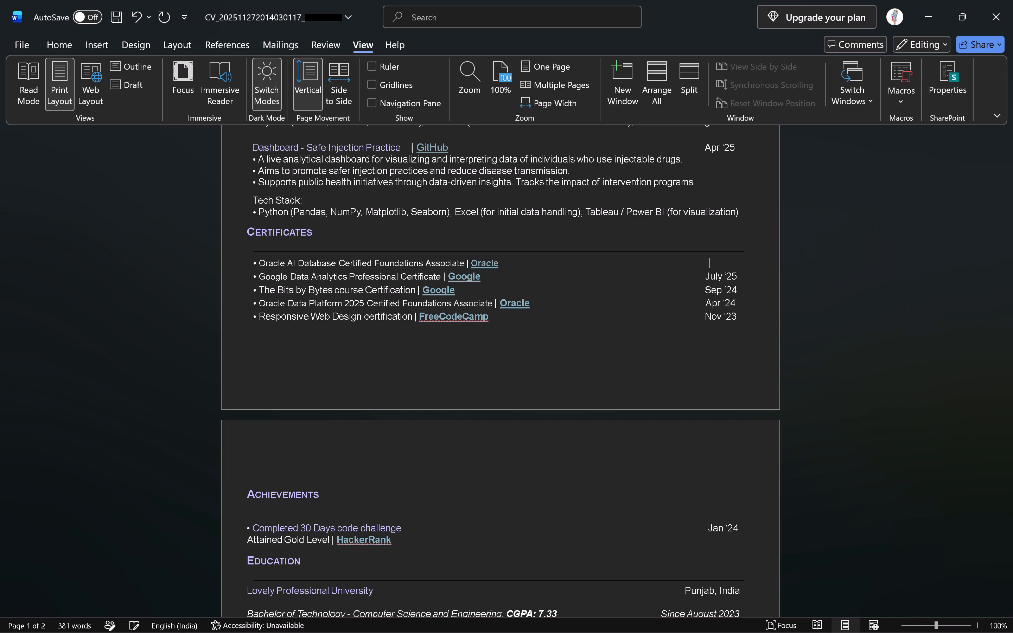
pyautogui.click(626, 263)
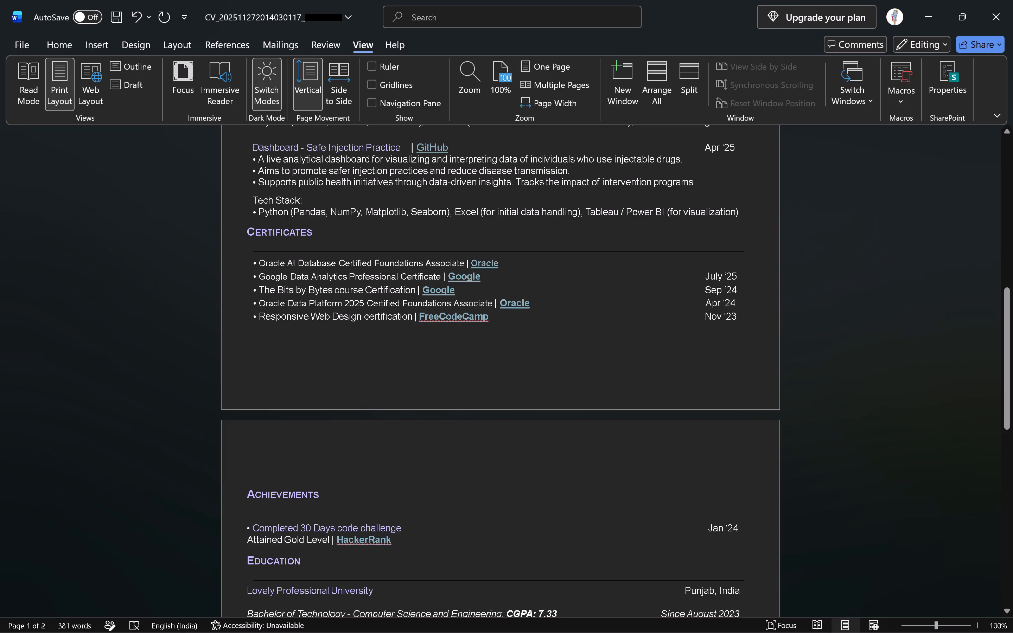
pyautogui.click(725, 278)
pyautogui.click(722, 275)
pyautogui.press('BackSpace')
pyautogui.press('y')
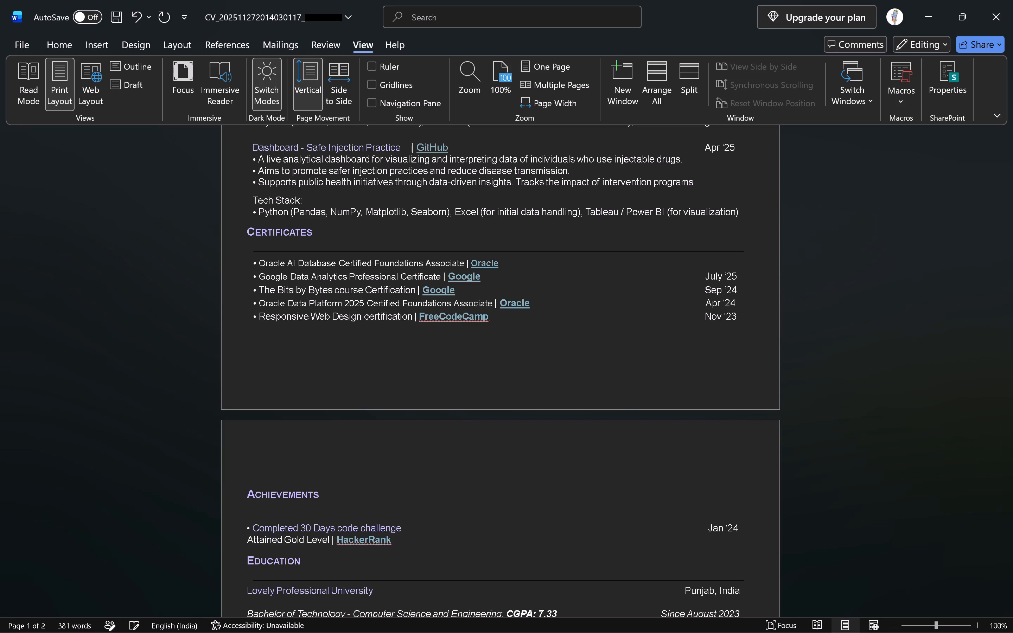
# Check the Oracle AI Database certificate's date in the reference CV in Edge and enter "July '26" at that line's end in Word.
pyautogui.click(708, 265)
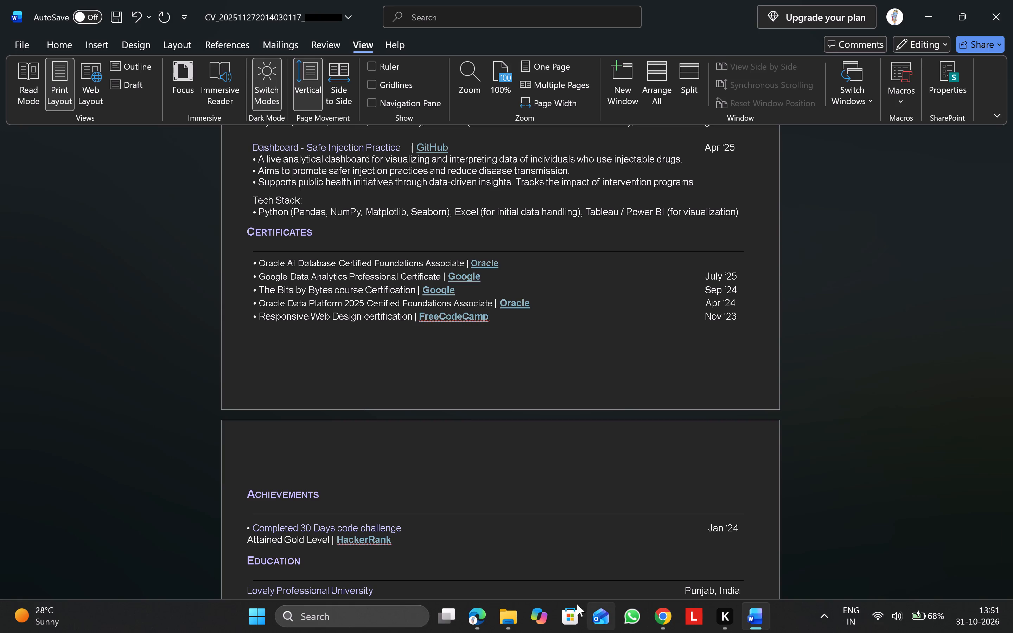
pyautogui.click(473, 611)
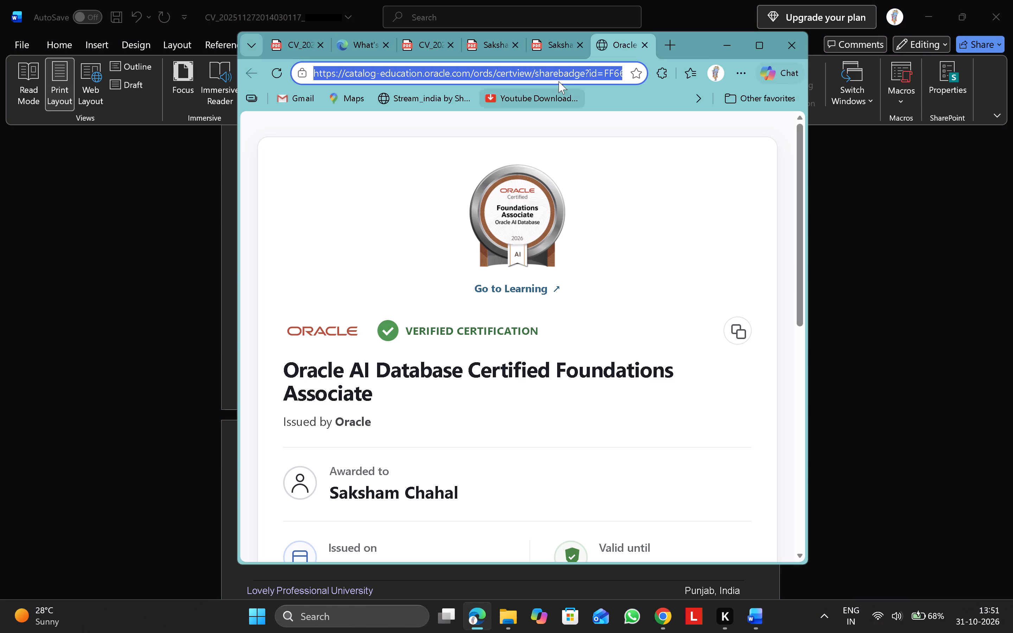
pyautogui.click(643, 44)
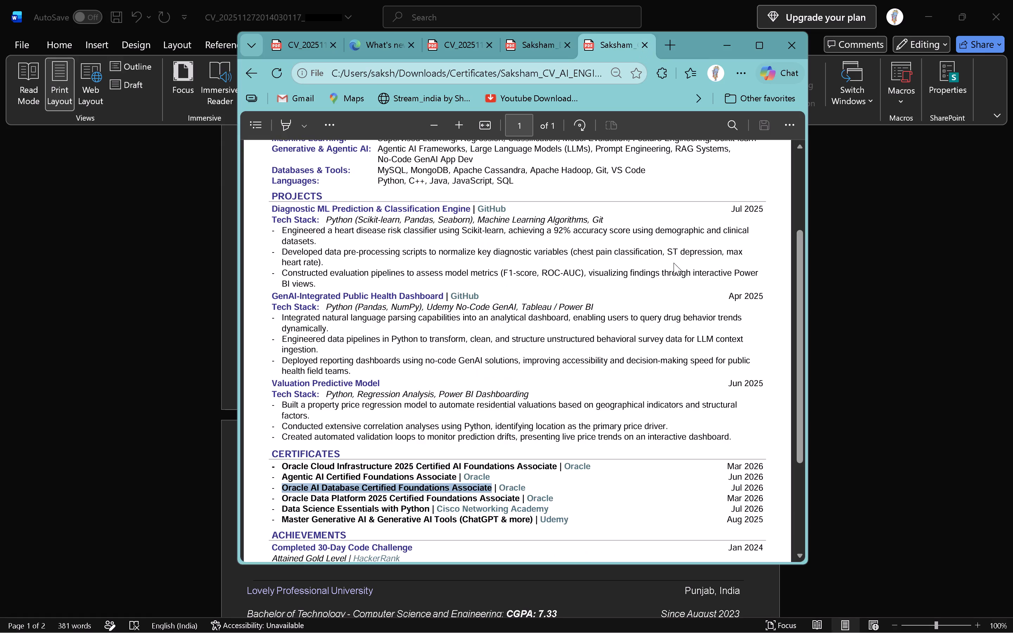
pyautogui.click(843, 343)
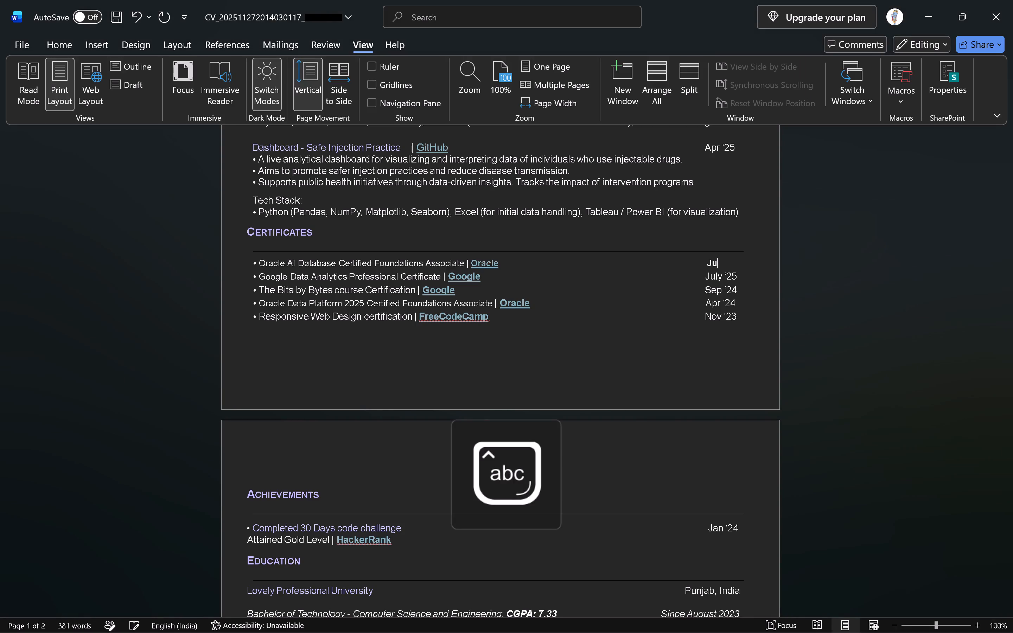
pyautogui.write('ly')
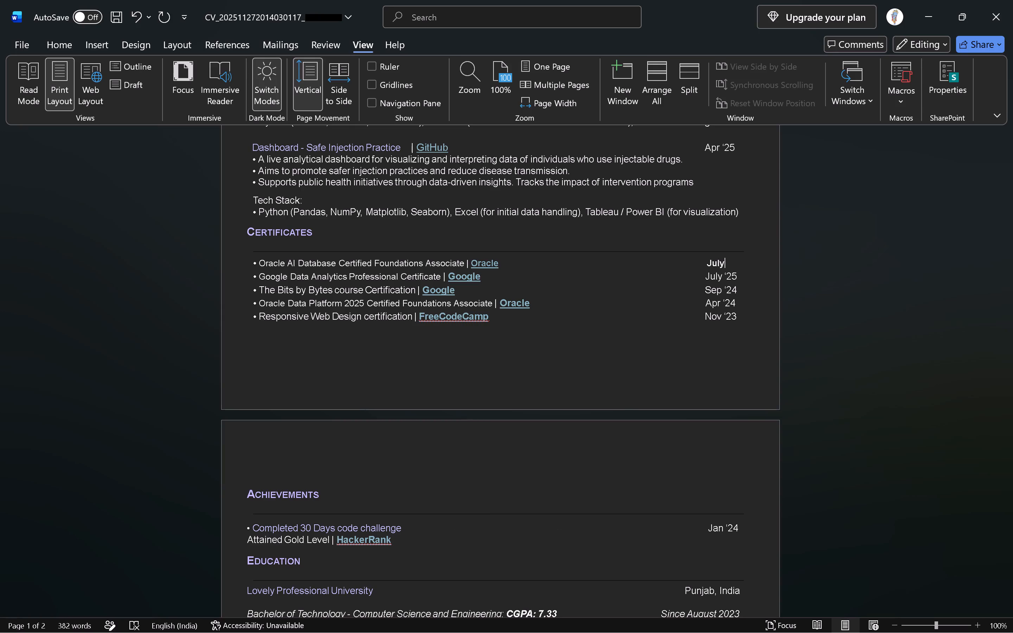
pyautogui.press('space')
pyautogui.write("'26")
# Remove the bold formatting from the date "July '26" on the Oracle AI Database line.
pyautogui.click(708, 262)
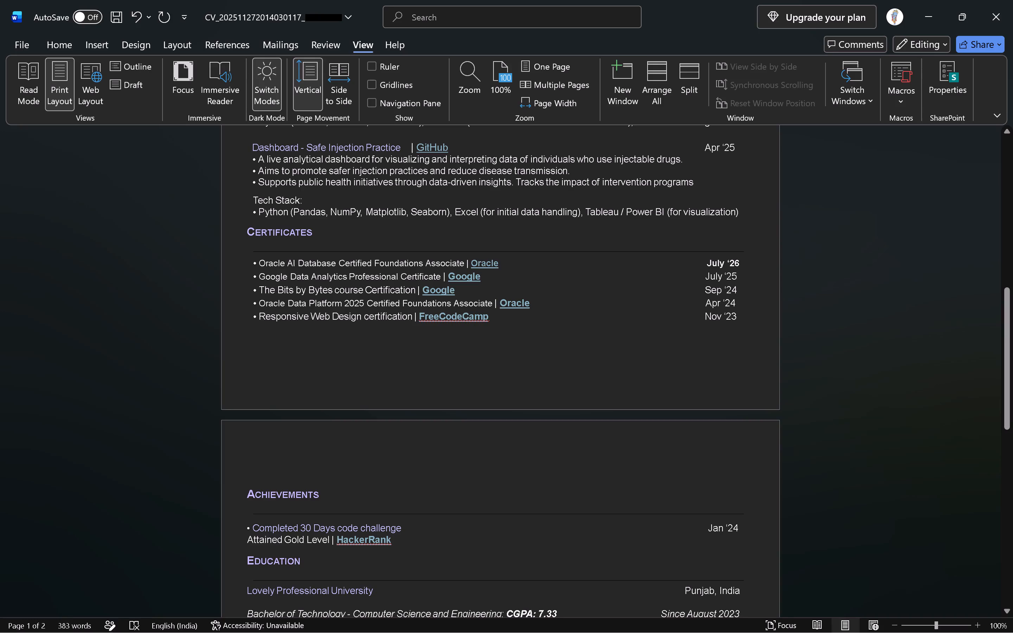
pyautogui.moveTo(738, 264); pyautogui.dragTo(712, 263)
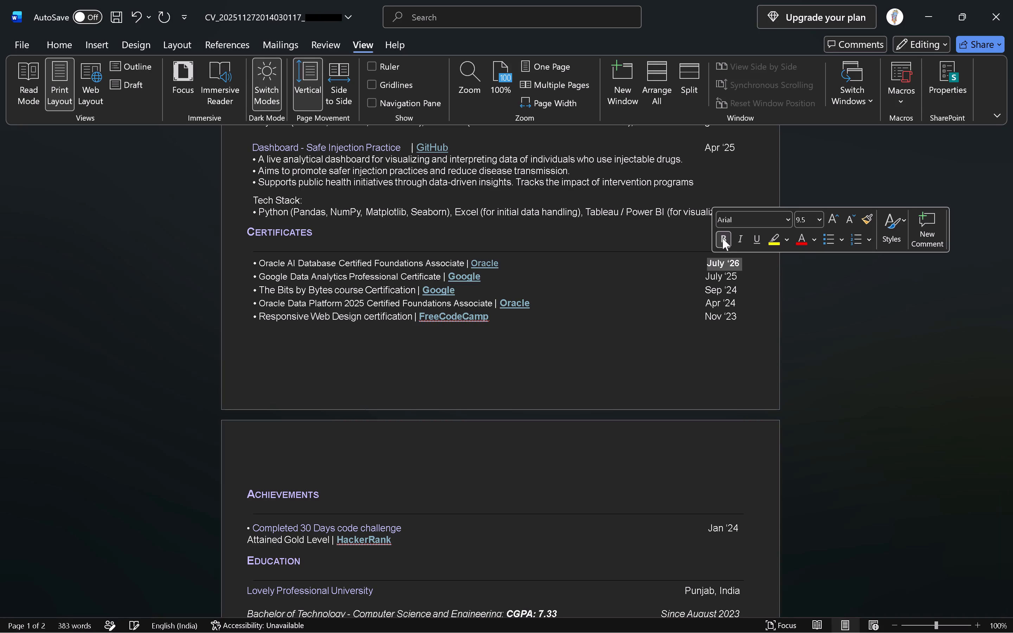
pyautogui.click(722, 238)
pyautogui.click(727, 341)
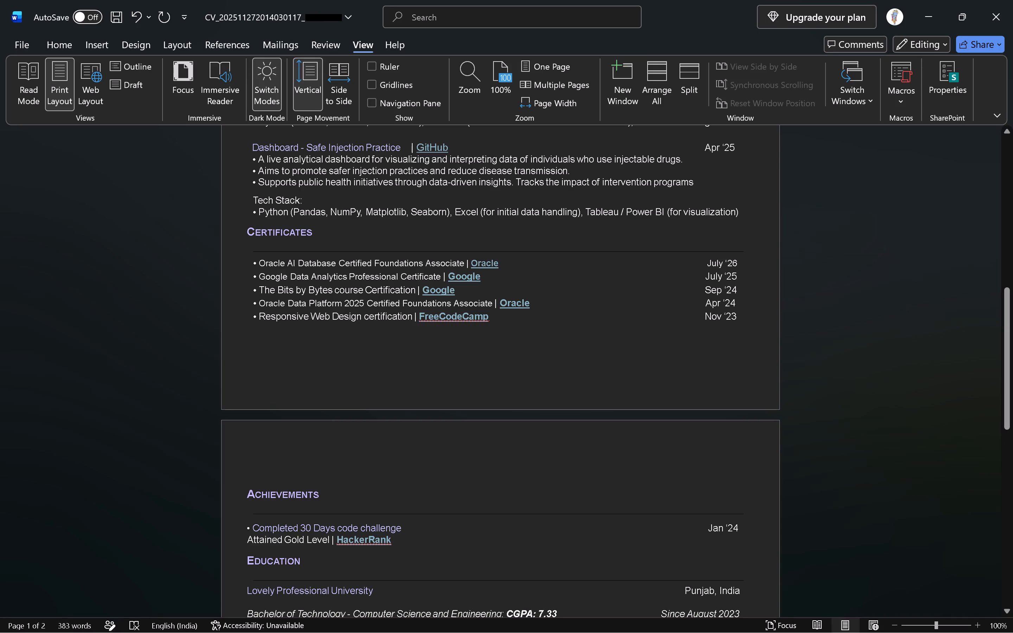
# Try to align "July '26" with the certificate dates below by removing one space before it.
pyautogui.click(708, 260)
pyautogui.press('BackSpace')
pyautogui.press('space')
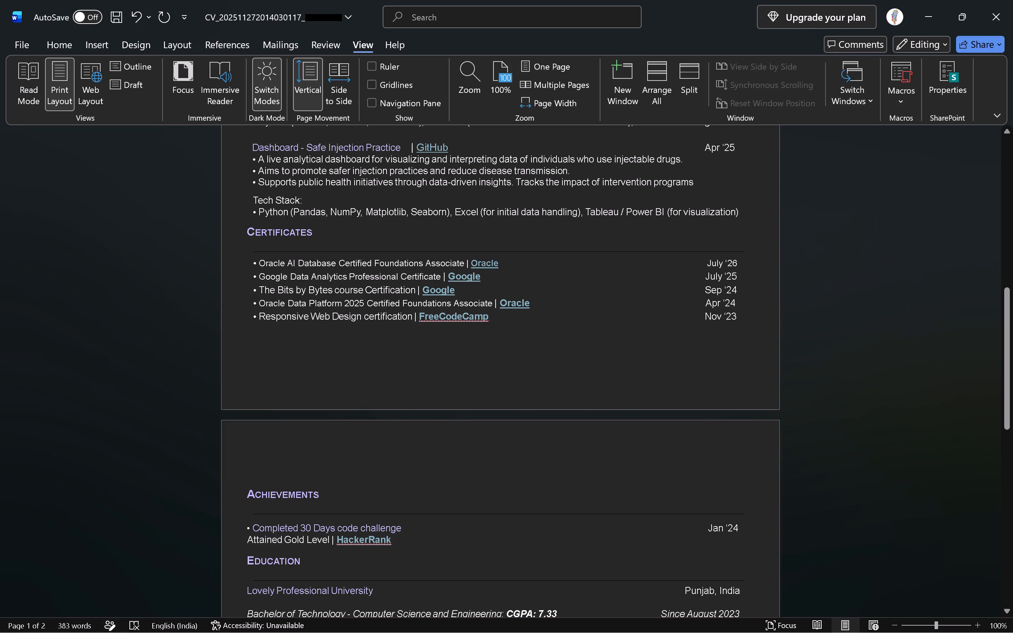
# Compare the Bits by Bytes line's text formatting, and set the "Oracle AI Database Certified Foundations Associate" title to font size 10.
pyautogui.moveTo(415, 290); pyautogui.dragTo(296, 289)
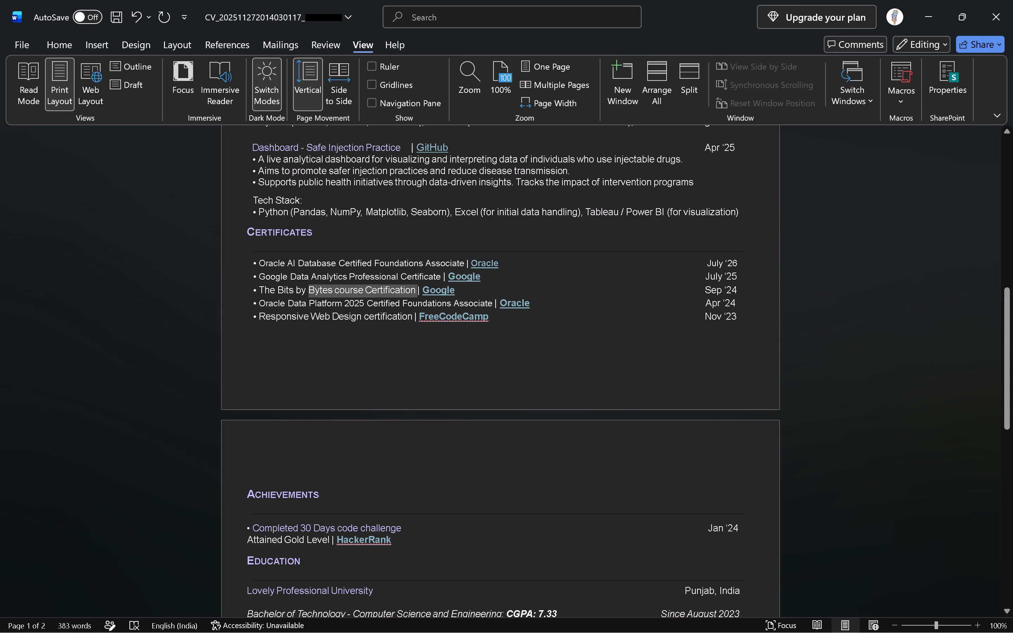
pyautogui.moveTo(296, 289); pyautogui.dragTo(266, 289)
pyautogui.click(318, 333)
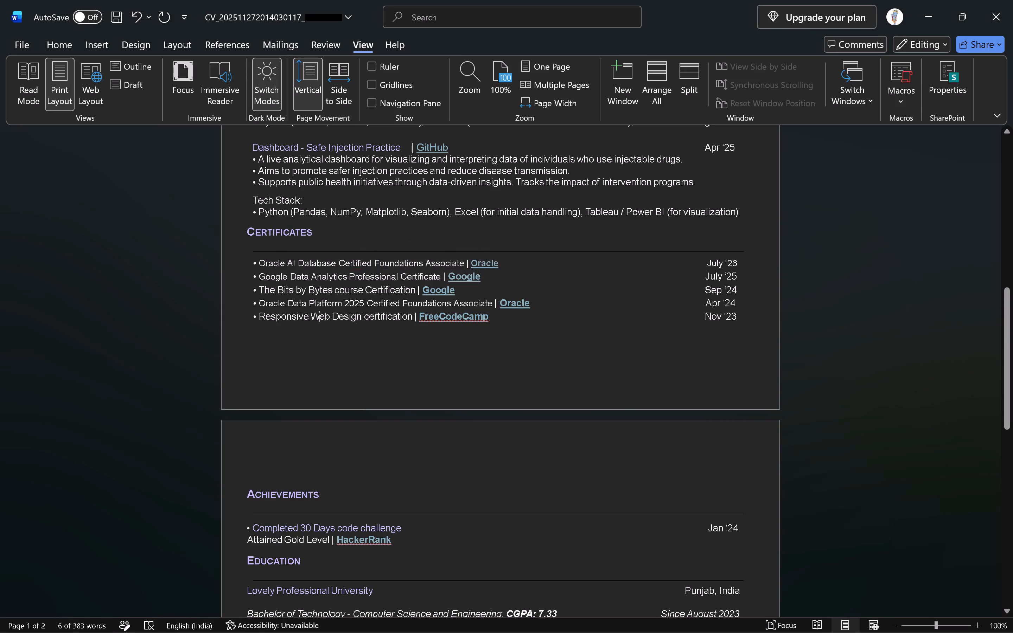
pyautogui.moveTo(464, 262); pyautogui.dragTo(270, 263)
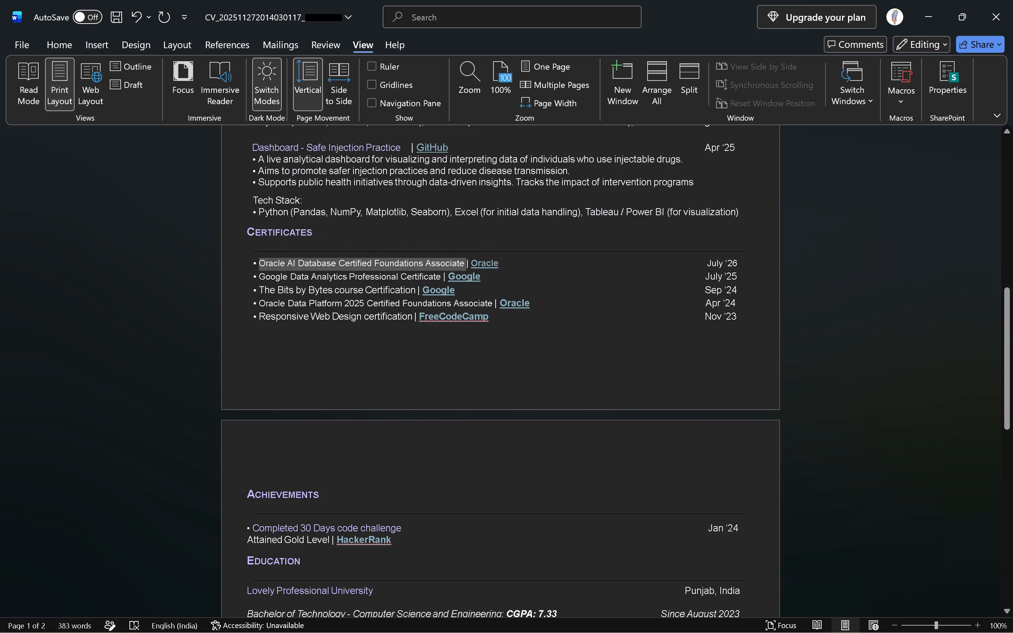
pyautogui.moveTo(270, 263); pyautogui.dragTo(257, 263)
pyautogui.click(294, 263)
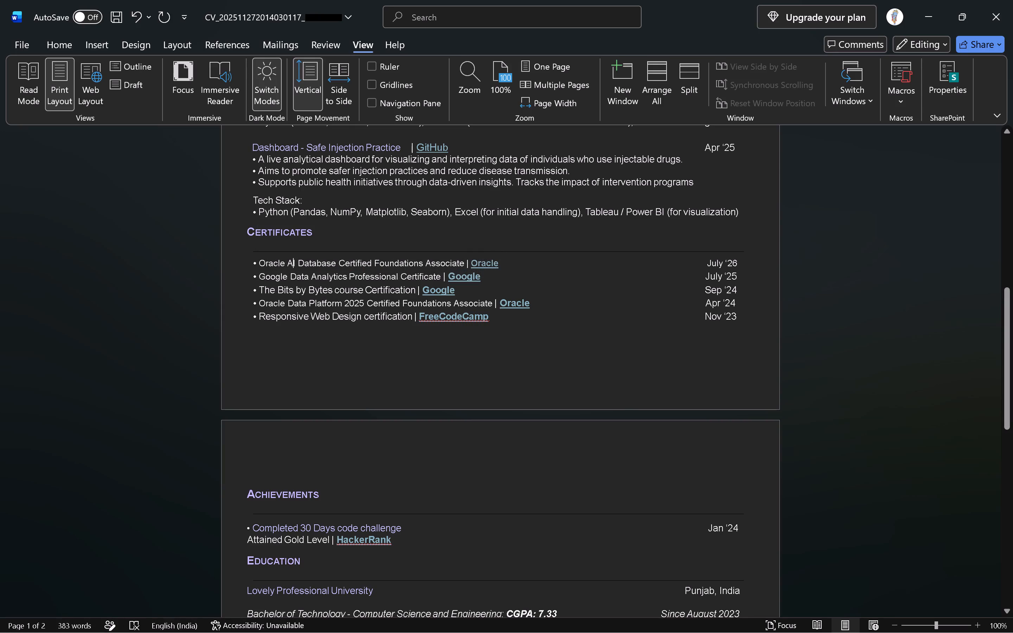
pyautogui.moveTo(463, 263); pyautogui.dragTo(296, 260)
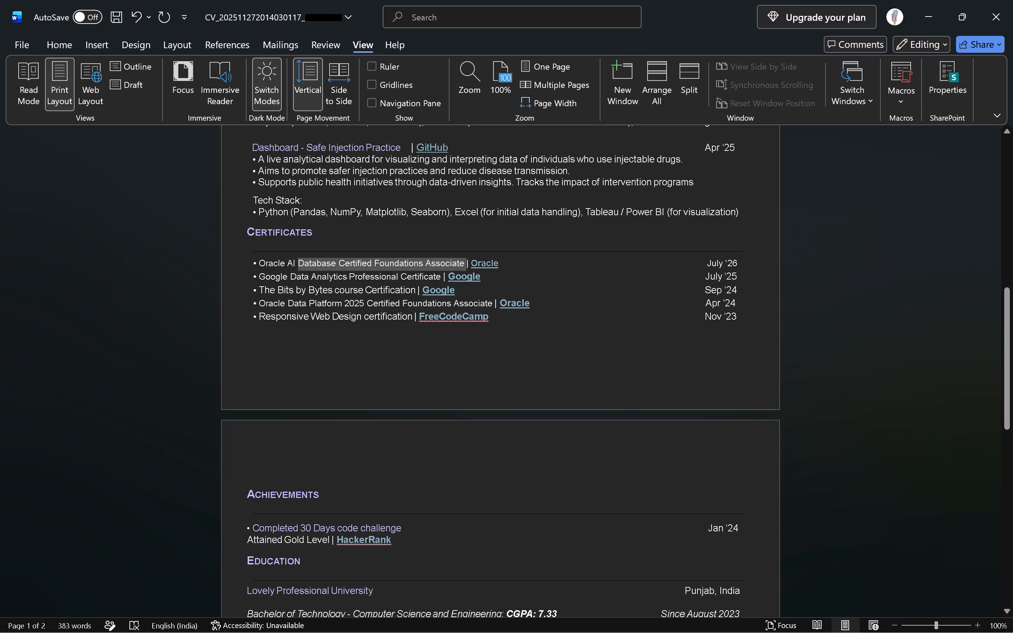
pyautogui.moveTo(296, 260); pyautogui.dragTo(269, 263)
pyautogui.click(376, 219)
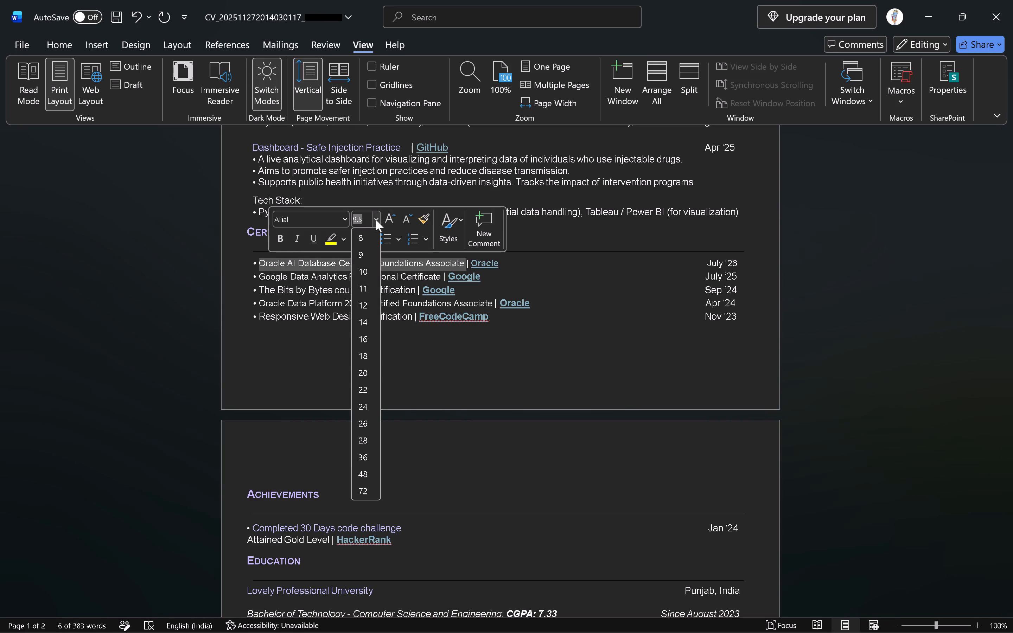
pyautogui.click(361, 273)
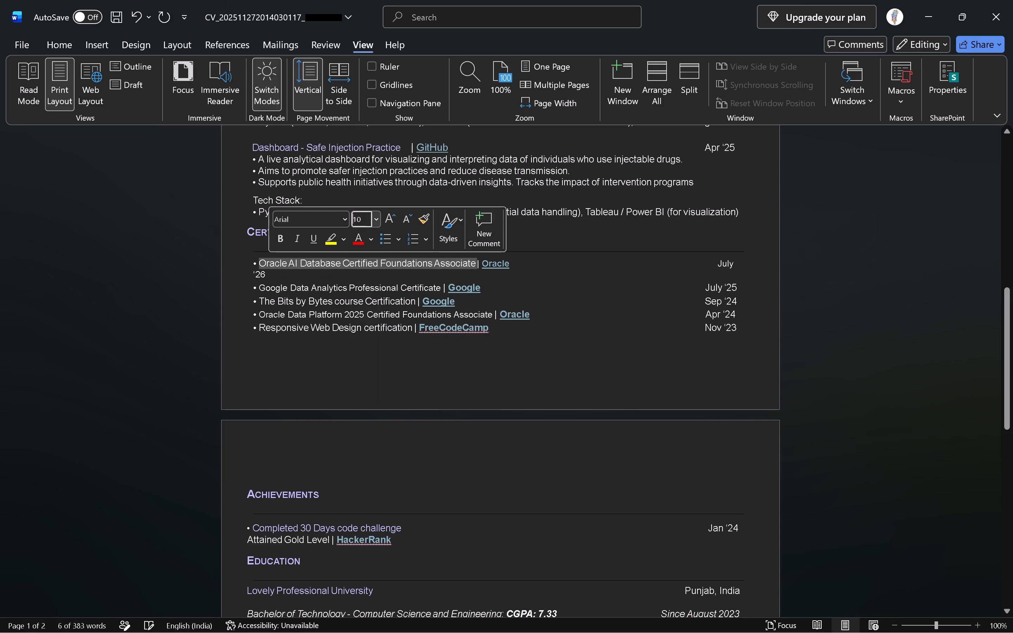
pyautogui.click(502, 282)
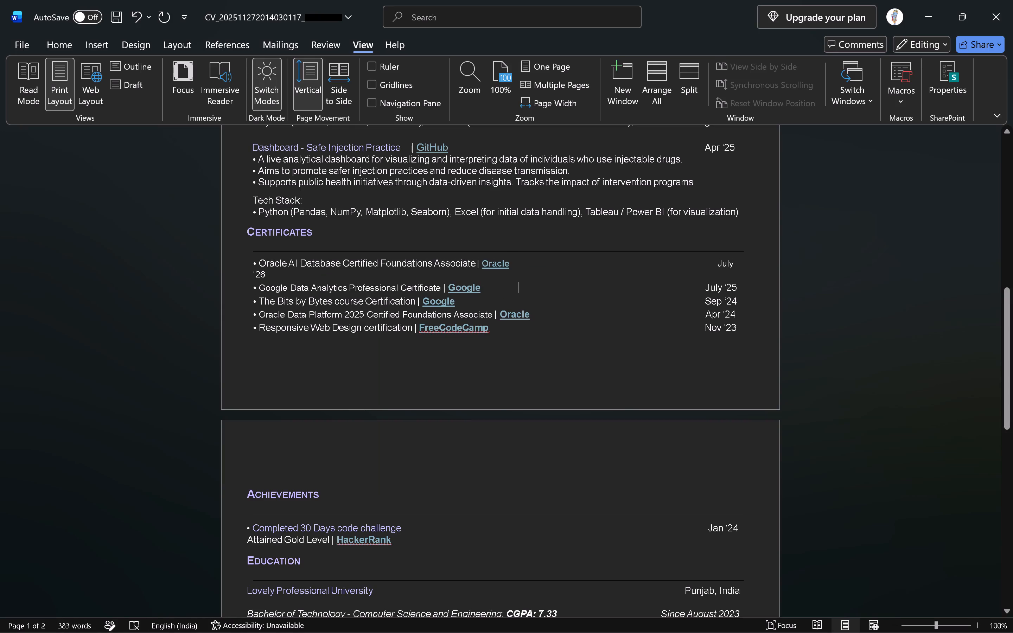
# Set the Oracle link on the Oracle AI Database certificate line to font size 10.
pyautogui.moveTo(510, 264); pyautogui.dragTo(482, 263)
pyautogui.moveTo(482, 263); pyautogui.dragTo(483, 264)
pyautogui.click(591, 217)
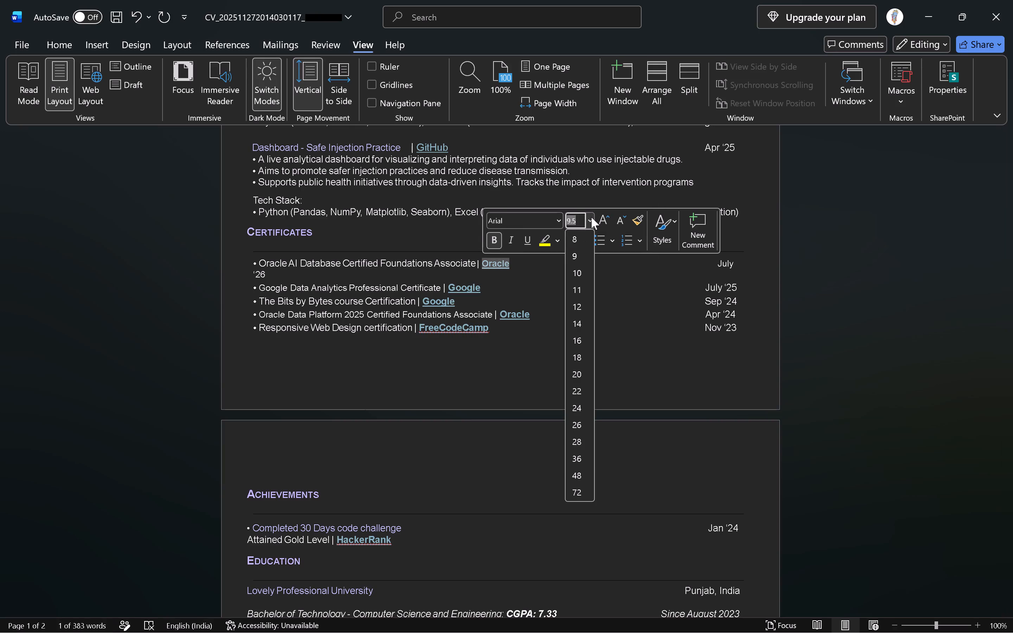
pyautogui.click(579, 273)
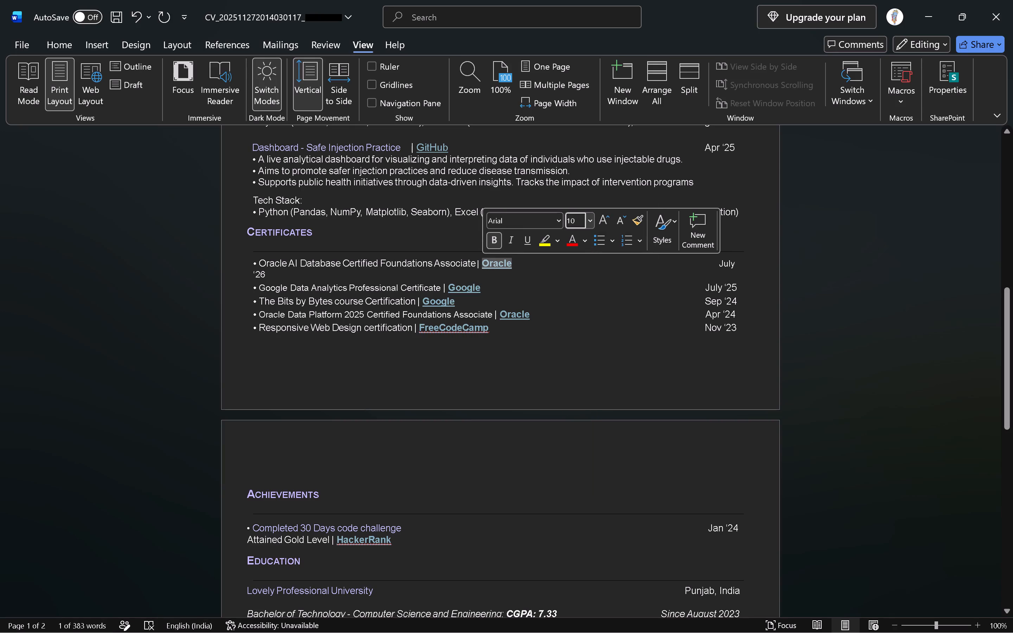
# Set the word "July" in the Oracle AI Database certificate's date to font size 10.
pyautogui.moveTo(736, 262); pyautogui.dragTo(715, 263)
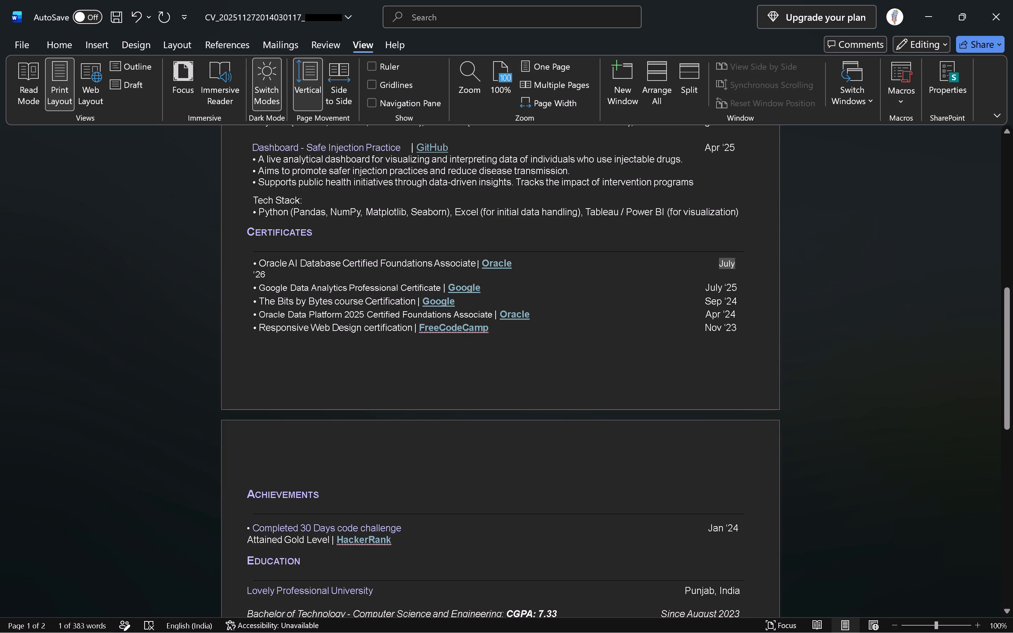
pyautogui.moveTo(715, 263); pyautogui.dragTo(720, 263)
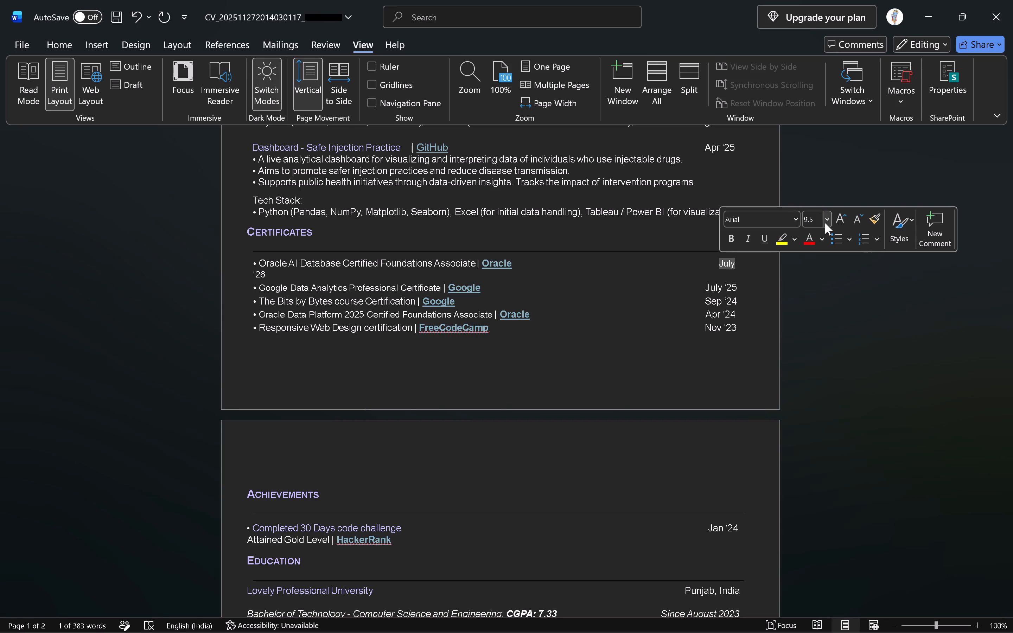
pyautogui.click(828, 220)
pyautogui.click(821, 269)
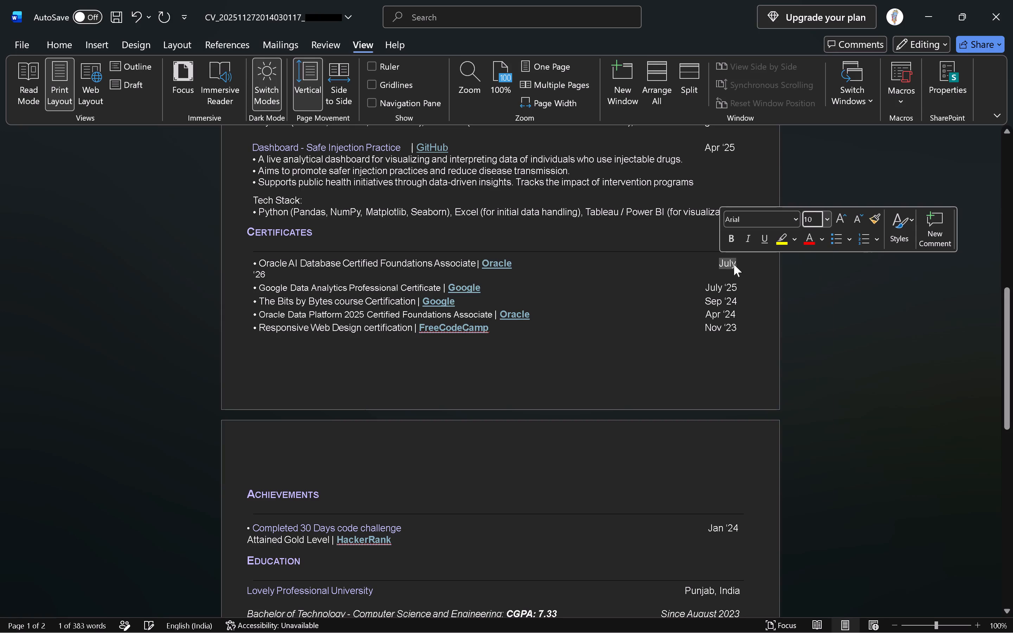
# Remove surplus spaces before "July" so the whole date fits on the Oracle AI Database line in the date column.
pyautogui.click(716, 260)
pyautogui.press('BackSpace')
pyautogui.press('BackSpace')
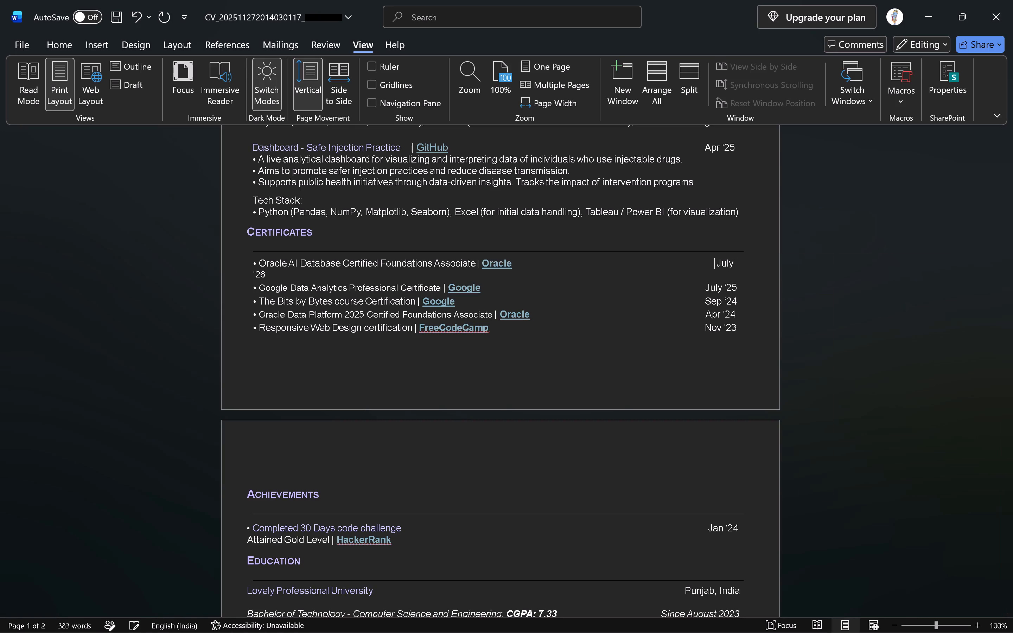
pyautogui.press('BackSpace')
pyautogui.press('BackSpace')
pyautogui.press('BackSpace')
pyautogui.press('BackSpace')
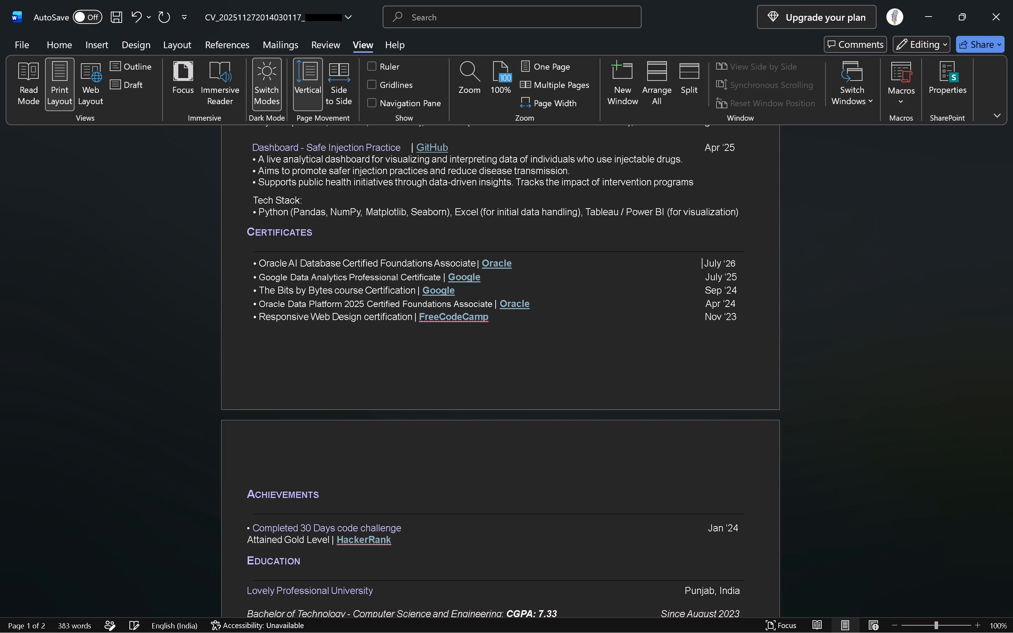
pyautogui.press('space')
# Set the year digits "26" in the Oracle AI Database certificate's date to font size 10.
pyautogui.moveTo(737, 262); pyautogui.dragTo(728, 262)
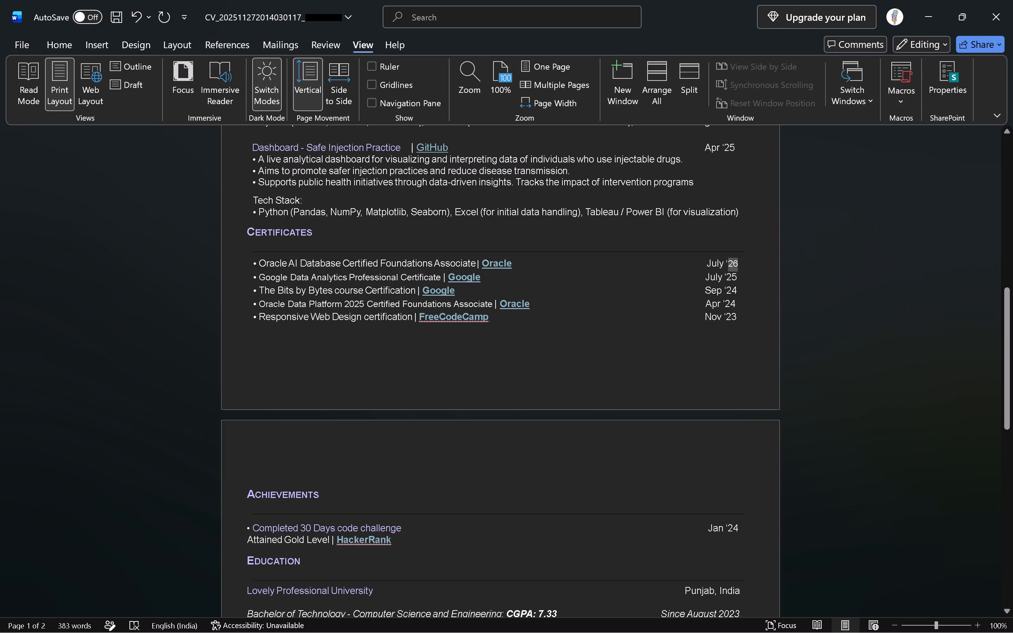
pyautogui.moveTo(728, 262); pyautogui.dragTo(727, 262)
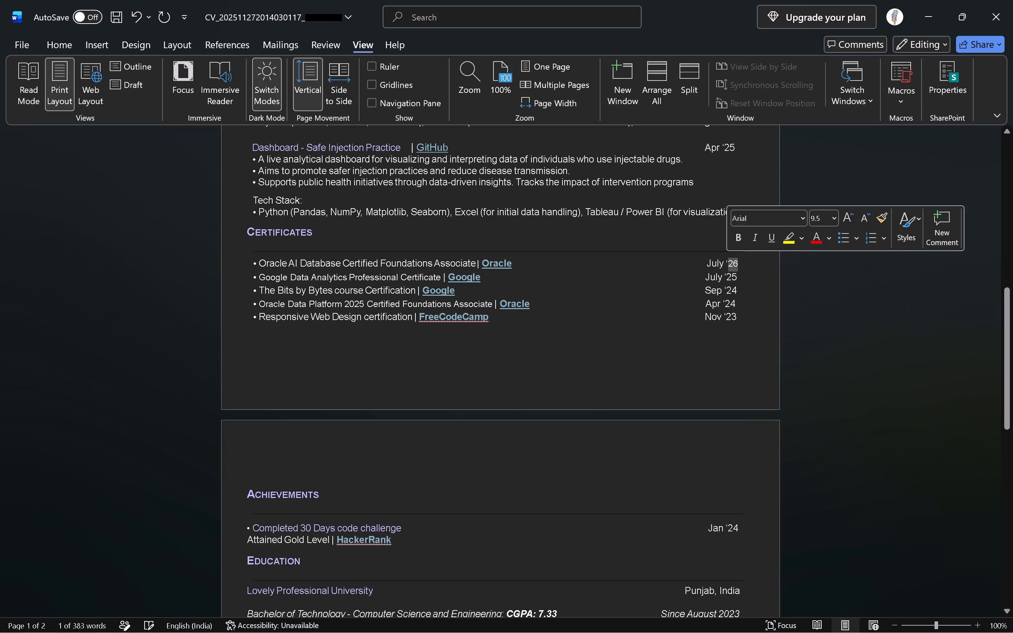
pyautogui.click(834, 216)
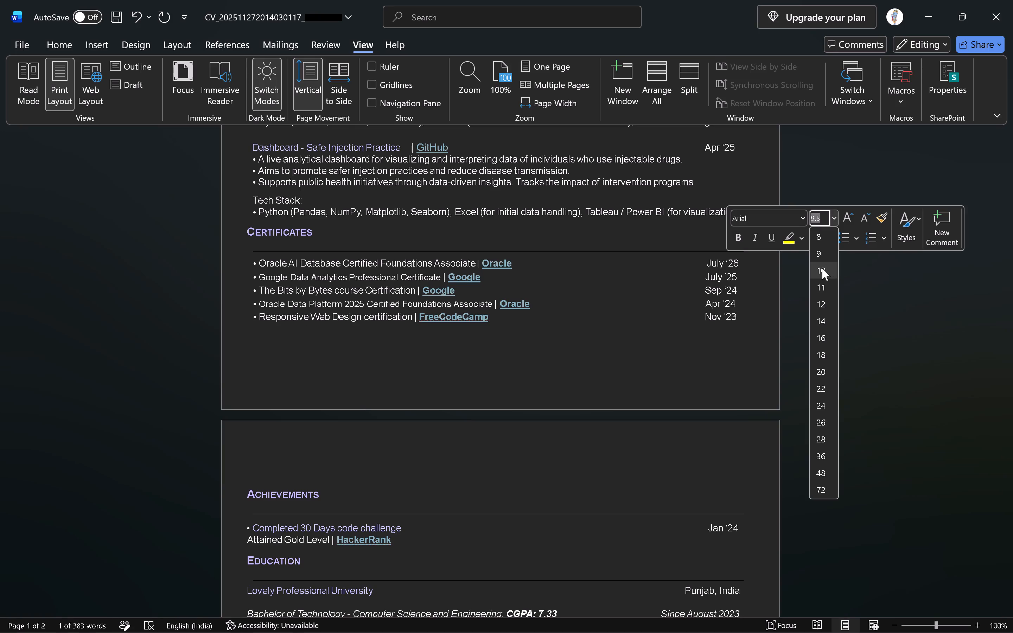
pyautogui.click(821, 268)
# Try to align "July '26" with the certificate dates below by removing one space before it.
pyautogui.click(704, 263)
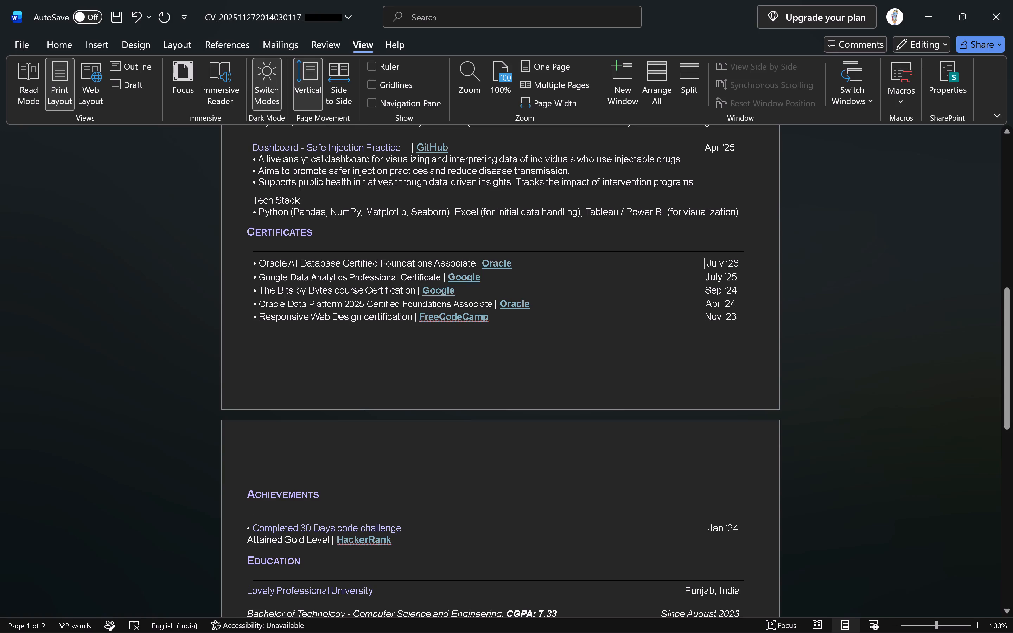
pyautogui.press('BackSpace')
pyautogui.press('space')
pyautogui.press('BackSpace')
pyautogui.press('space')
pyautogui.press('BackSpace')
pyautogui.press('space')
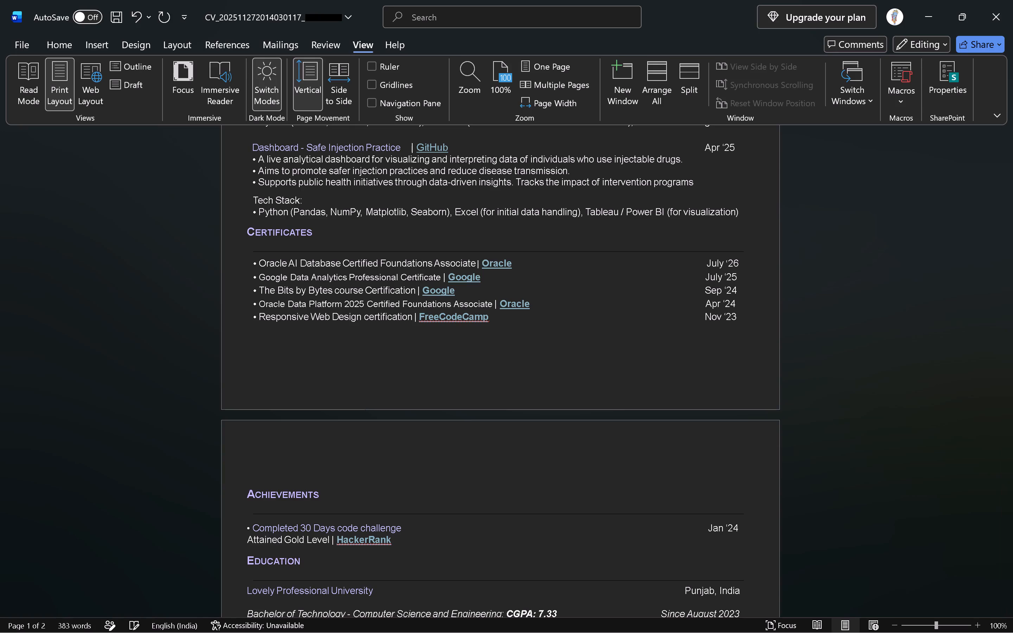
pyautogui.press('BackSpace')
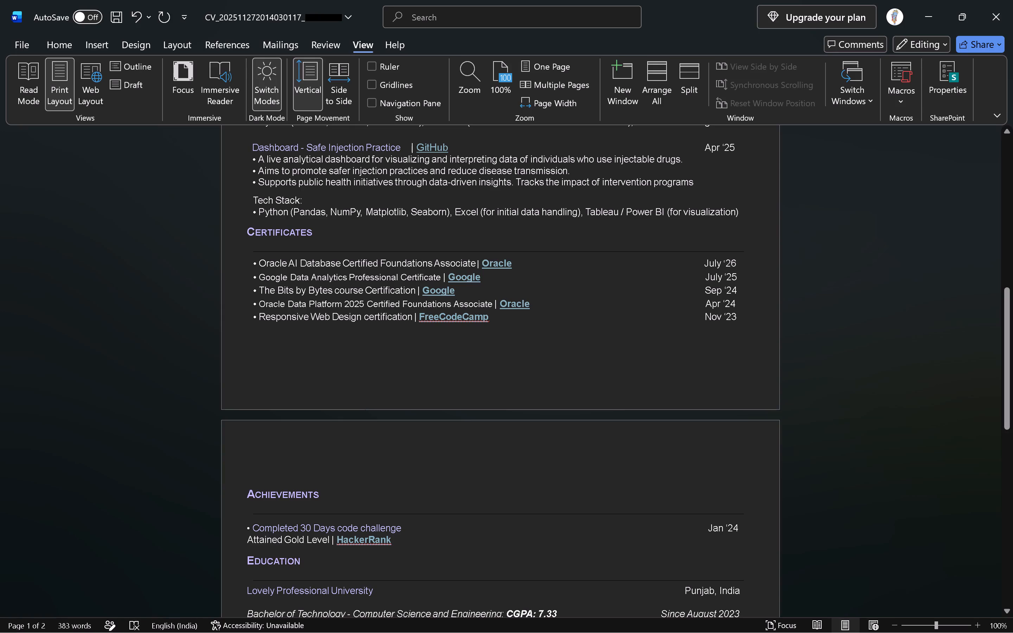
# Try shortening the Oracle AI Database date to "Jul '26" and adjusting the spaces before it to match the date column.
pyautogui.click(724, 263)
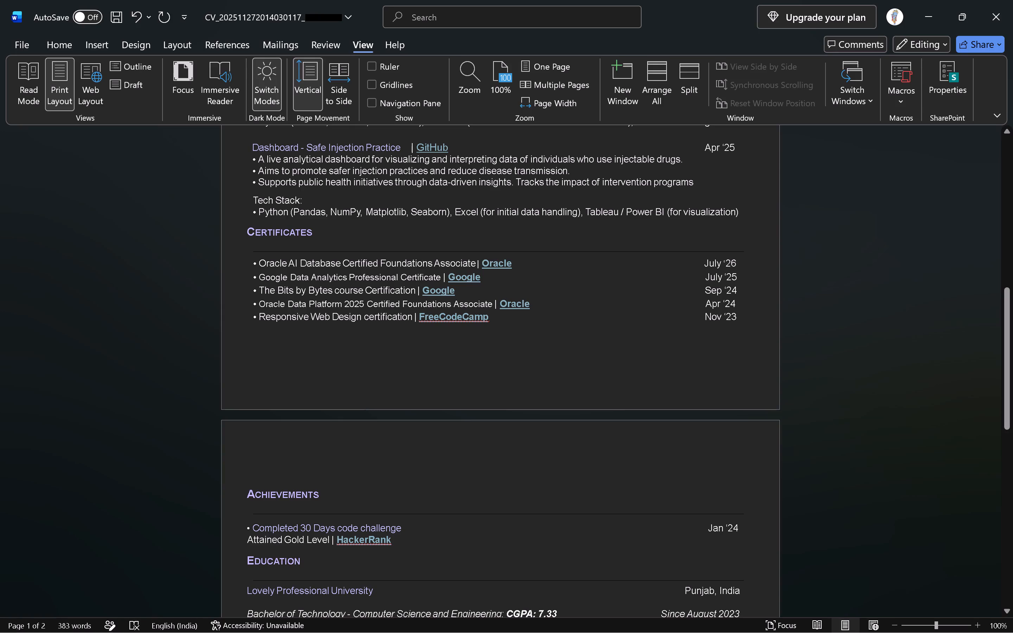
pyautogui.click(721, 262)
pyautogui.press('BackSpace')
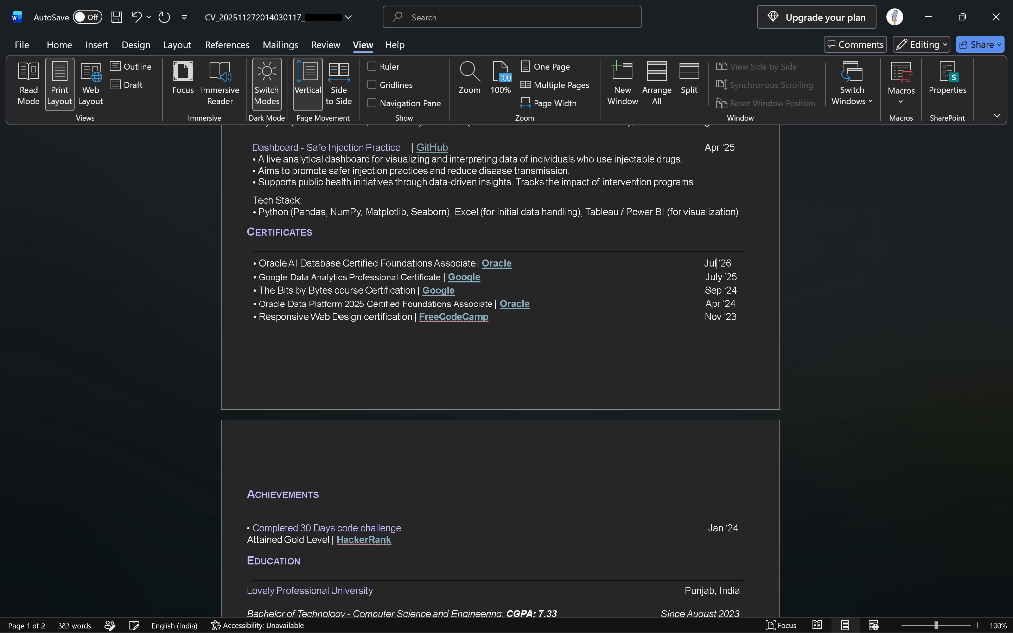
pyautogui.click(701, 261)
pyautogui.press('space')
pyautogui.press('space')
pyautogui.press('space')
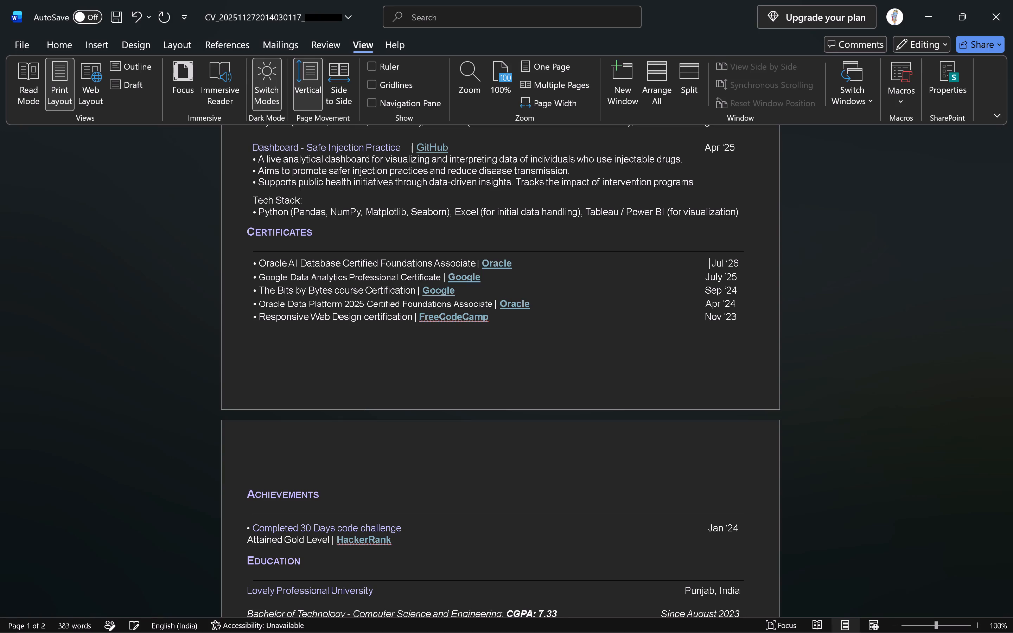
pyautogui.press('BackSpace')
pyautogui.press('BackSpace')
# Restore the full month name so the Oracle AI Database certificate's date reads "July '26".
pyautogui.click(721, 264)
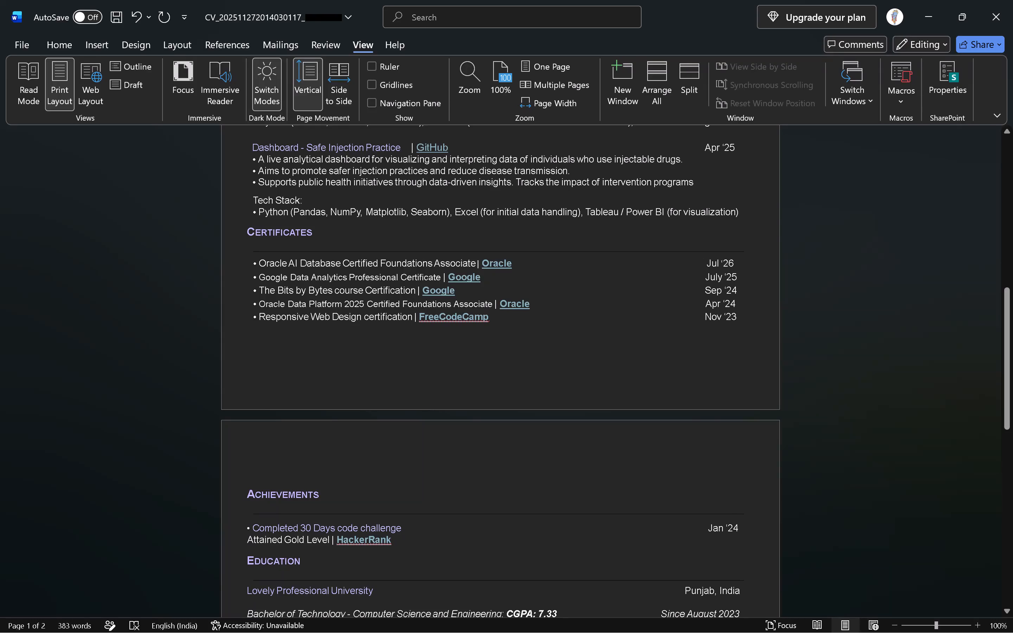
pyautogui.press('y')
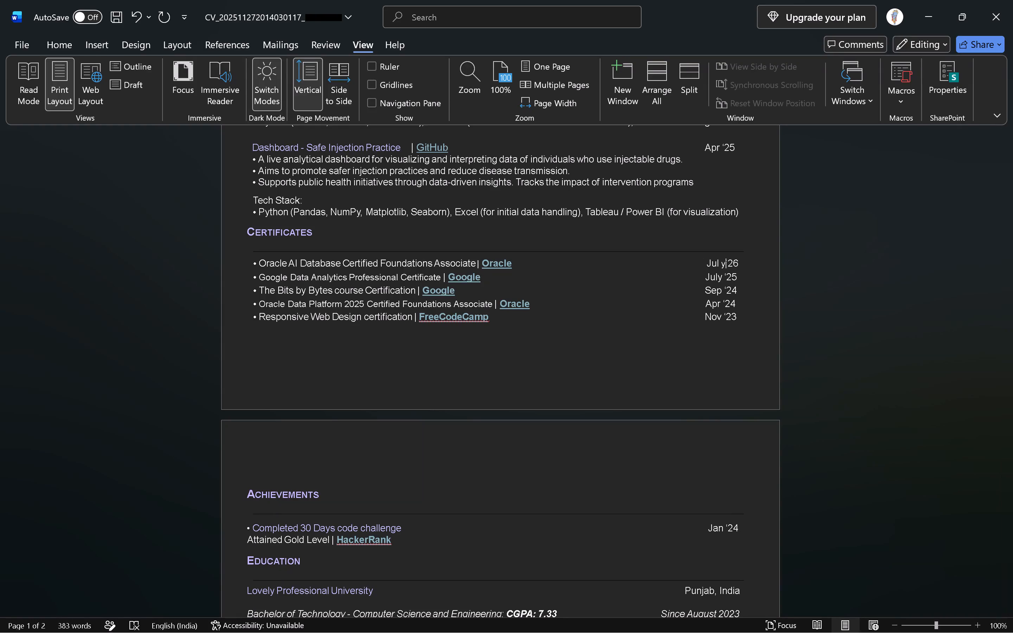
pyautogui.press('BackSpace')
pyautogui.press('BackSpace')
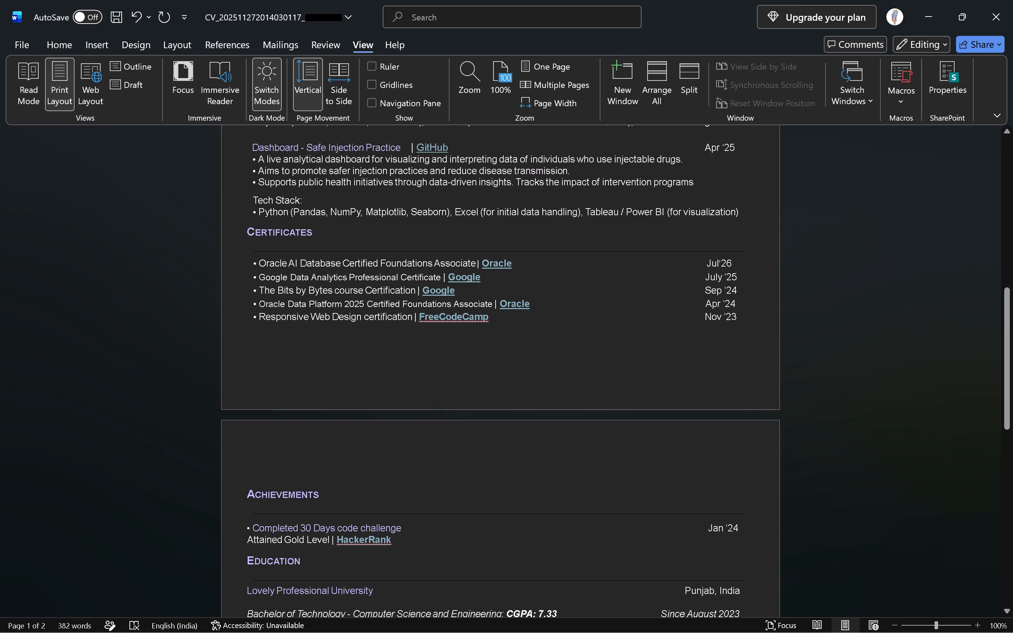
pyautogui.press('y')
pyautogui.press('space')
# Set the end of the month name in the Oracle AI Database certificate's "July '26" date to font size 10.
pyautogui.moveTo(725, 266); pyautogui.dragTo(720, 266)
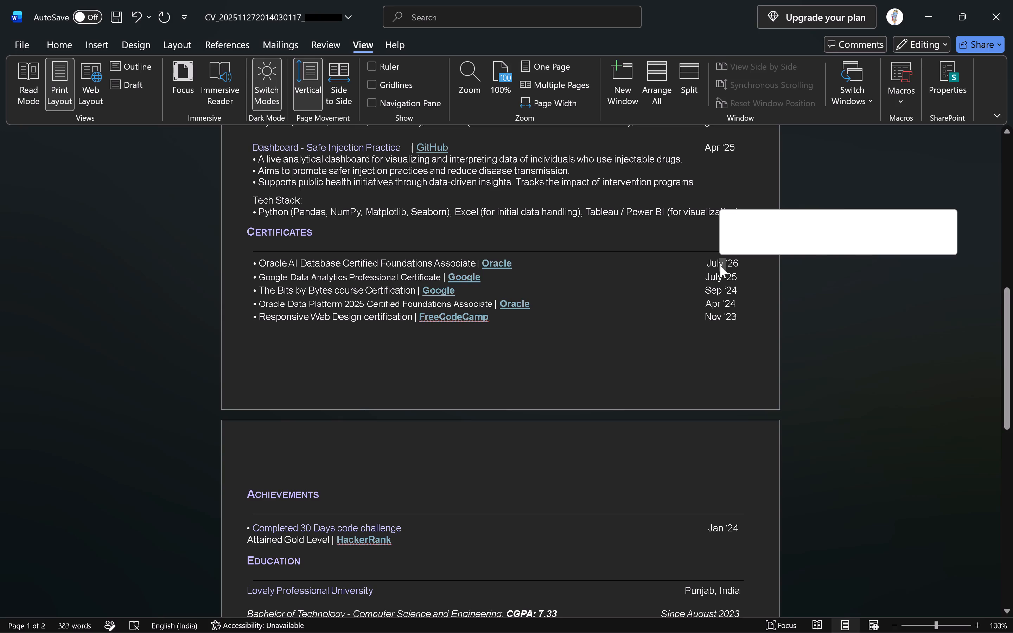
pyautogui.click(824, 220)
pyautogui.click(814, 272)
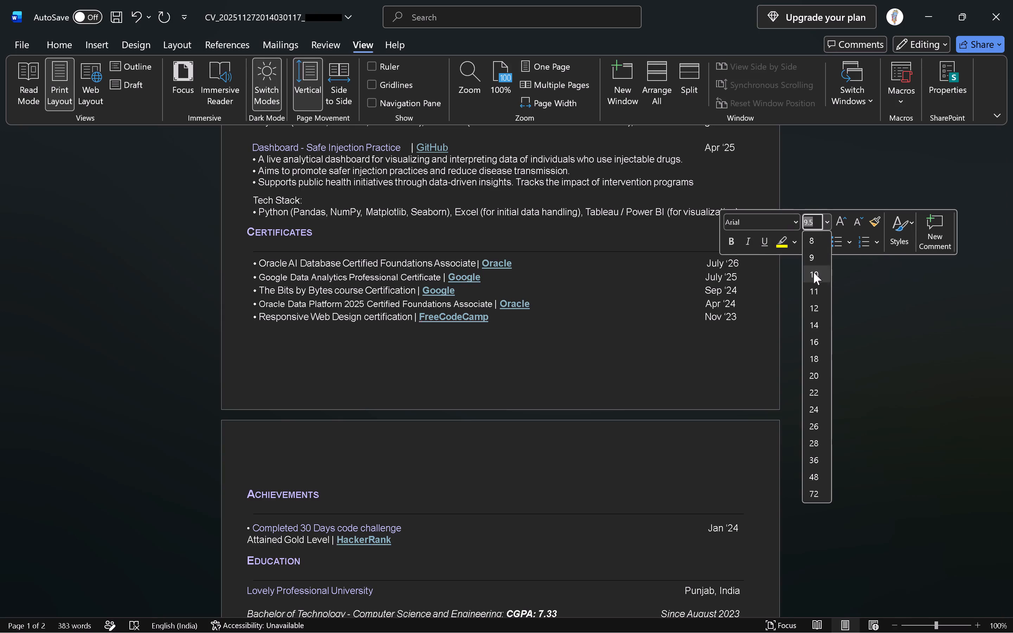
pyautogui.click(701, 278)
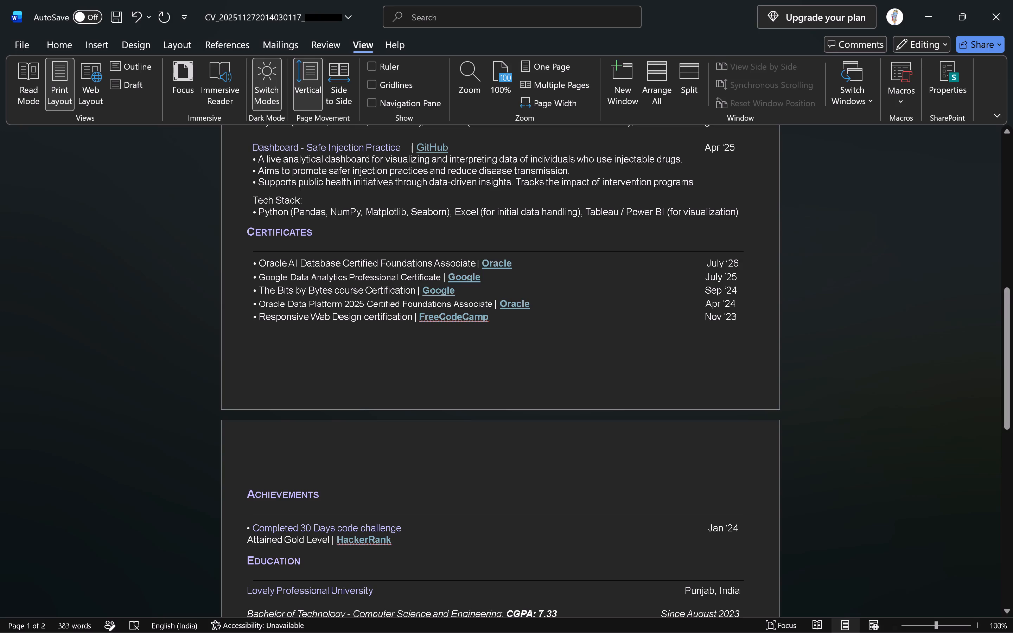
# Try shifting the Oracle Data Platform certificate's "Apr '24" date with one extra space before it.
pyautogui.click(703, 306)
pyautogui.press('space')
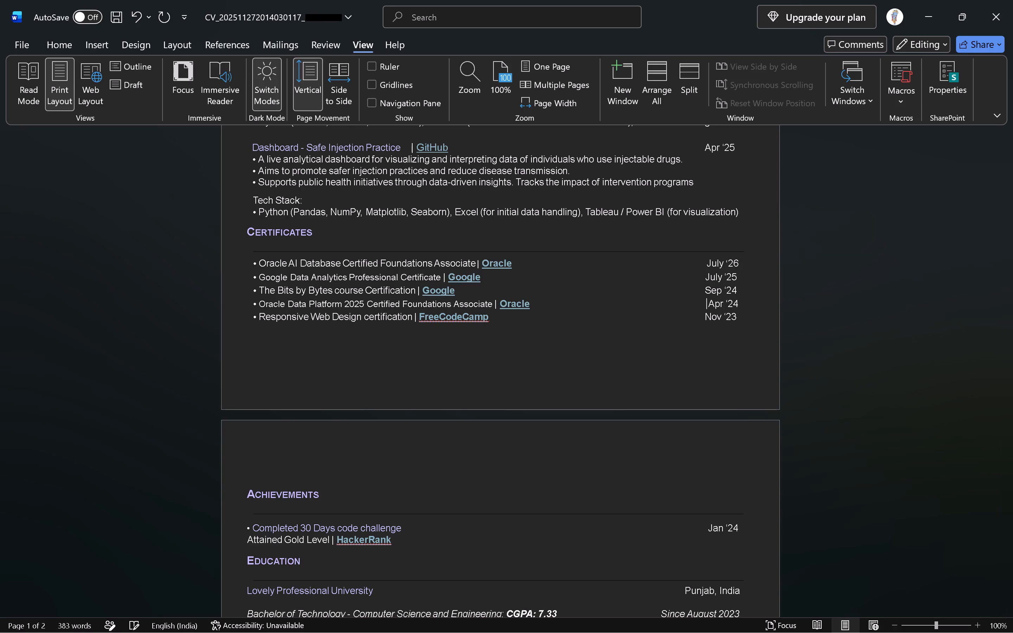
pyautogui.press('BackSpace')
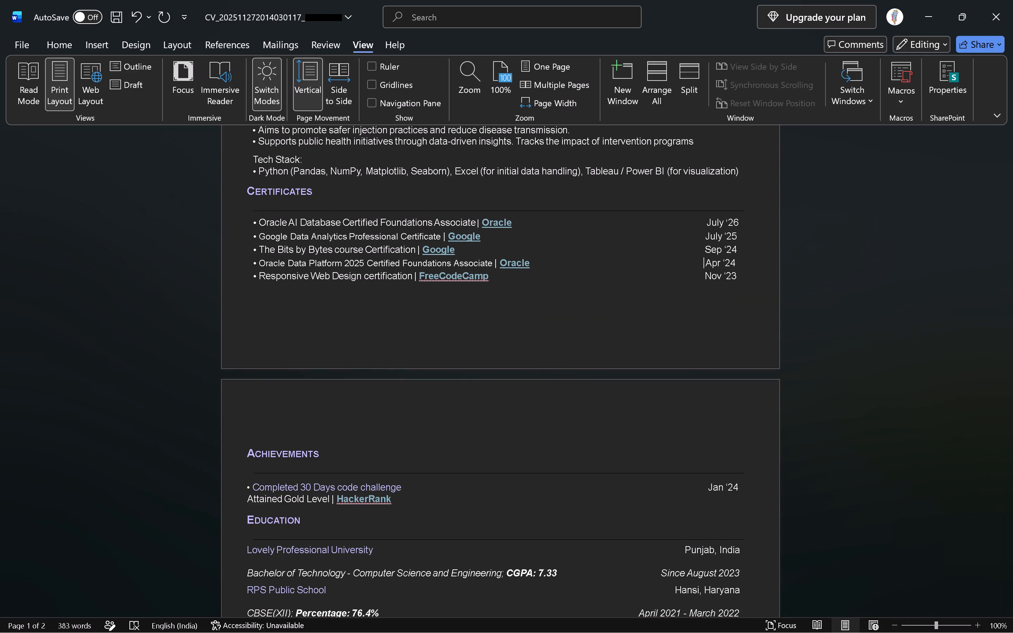
# Remove one space before "July '26" to line the Oracle AI Database date up with the certificate dates below.
pyautogui.click(692, 221)
pyautogui.click(705, 225)
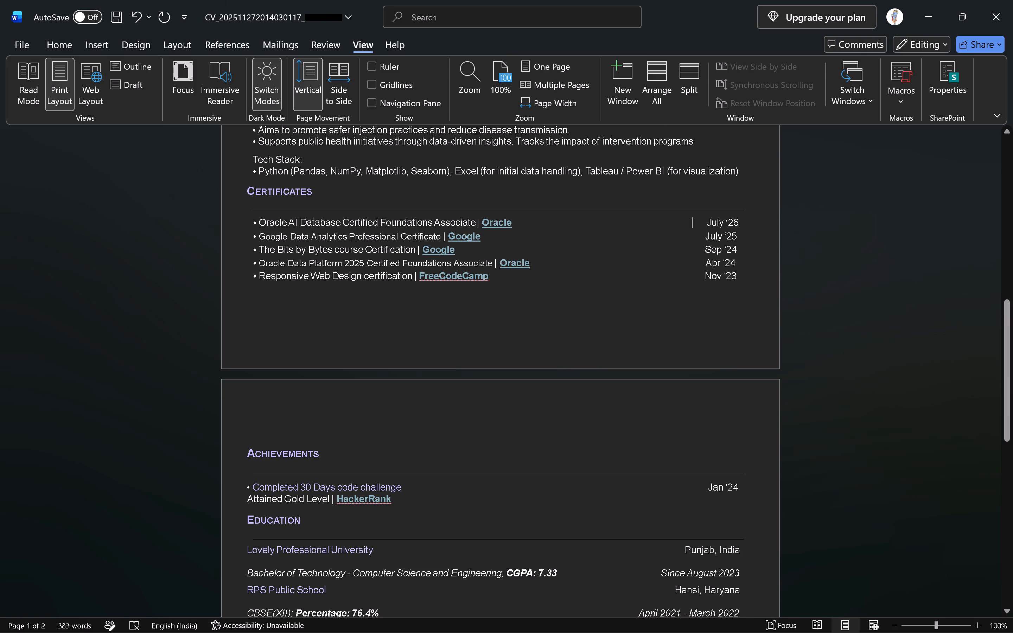
pyautogui.press('BackSpace')
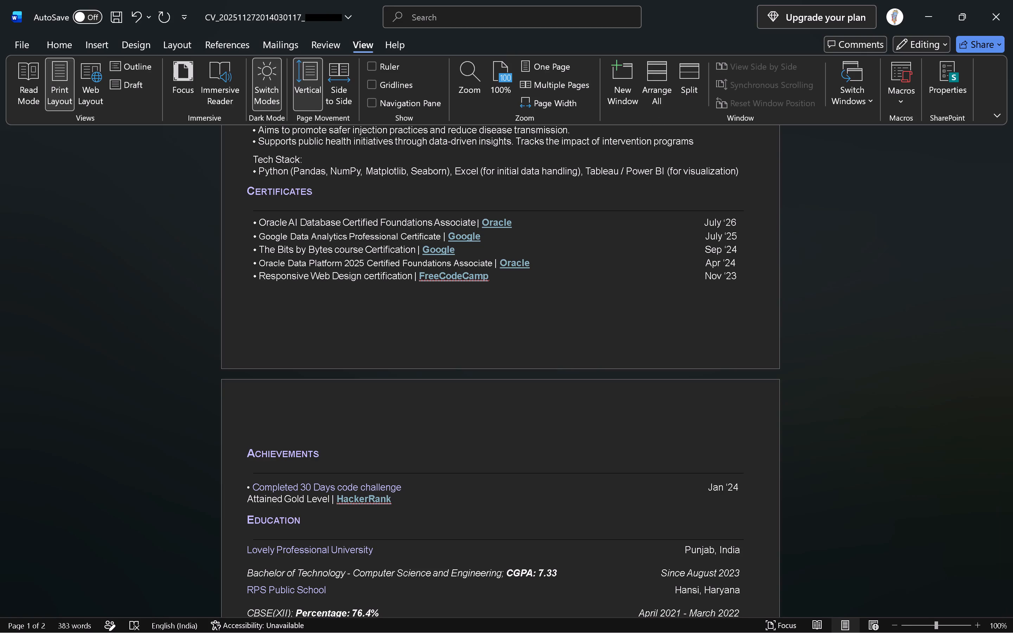
pyautogui.press('space')
pyautogui.press('BackSpace')
# Shorten the Oracle AI Database certificate's date to "Jul '26" and add two spaces before it.
pyautogui.click(721, 223)
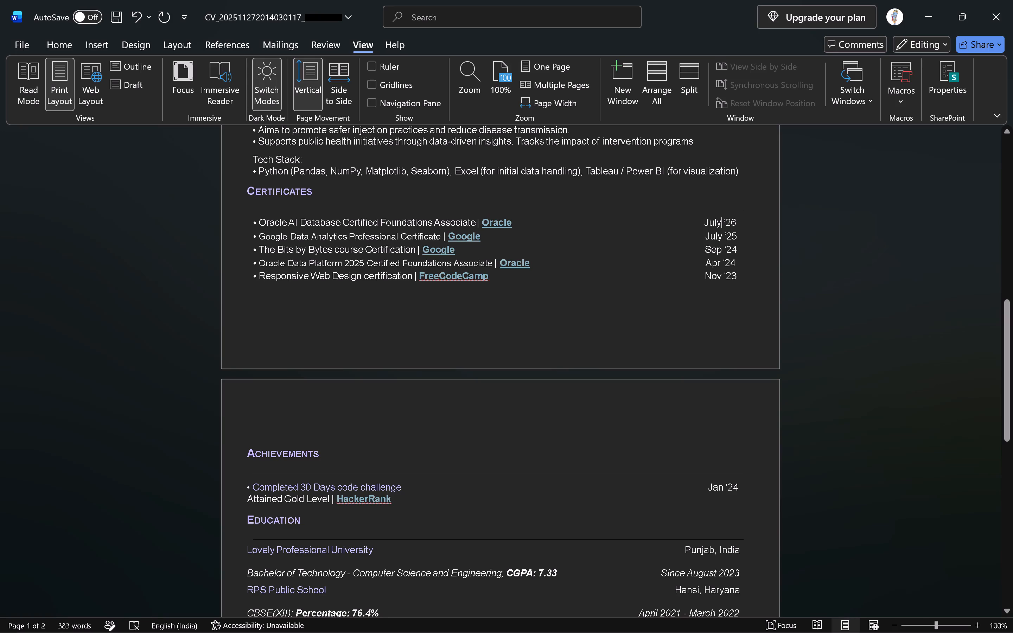
pyautogui.press('BackSpace')
pyautogui.click(698, 223)
pyautogui.press('space')
pyautogui.press('space')
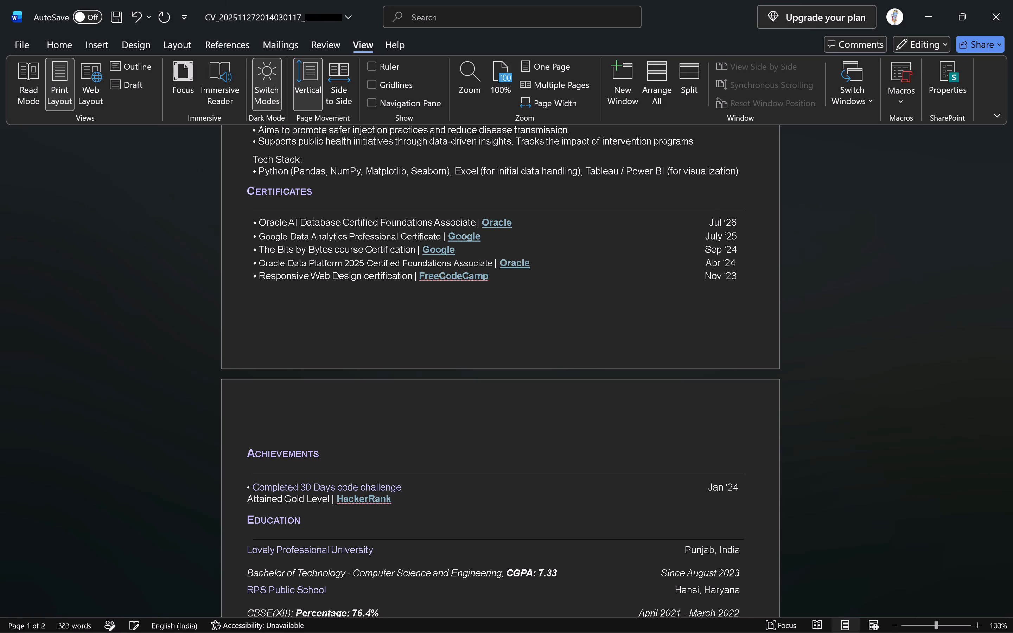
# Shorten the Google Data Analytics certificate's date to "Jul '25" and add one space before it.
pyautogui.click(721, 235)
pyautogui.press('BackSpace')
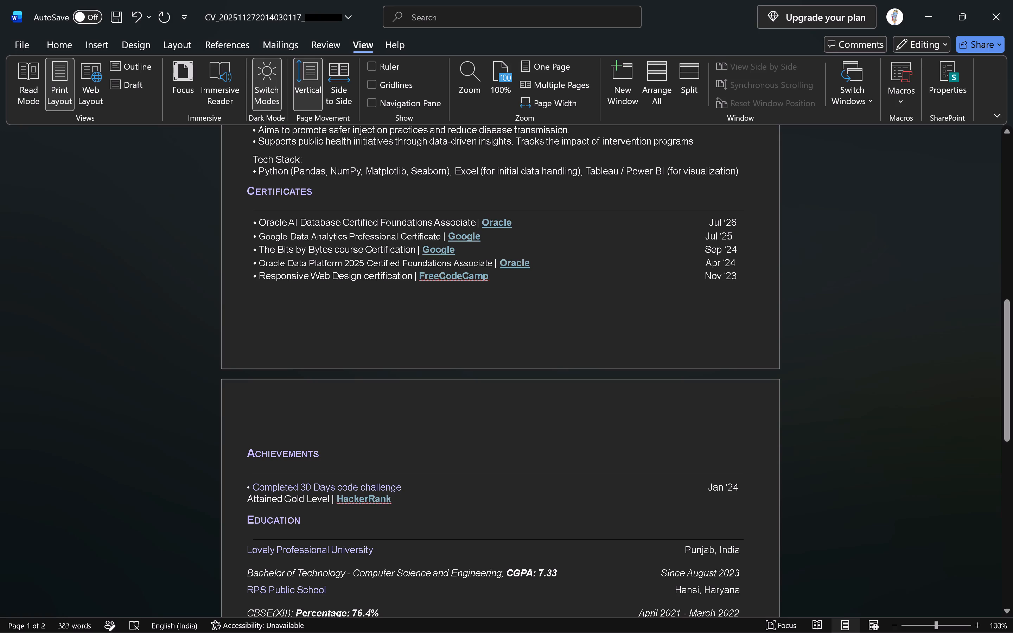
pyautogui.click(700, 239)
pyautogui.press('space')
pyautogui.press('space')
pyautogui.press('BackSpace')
# Set the Oracle AI Database certificate's whole date "Jul '26" to font size 10.
pyautogui.moveTo(735, 237); pyautogui.dragTo(707, 237)
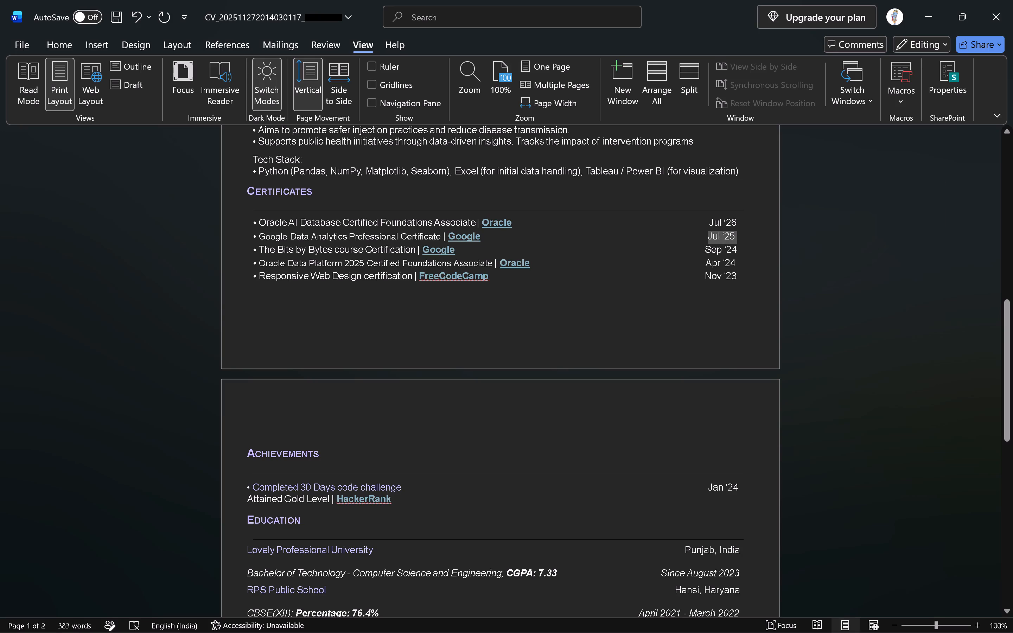
pyautogui.click(720, 261)
pyautogui.moveTo(738, 220); pyautogui.dragTo(711, 224)
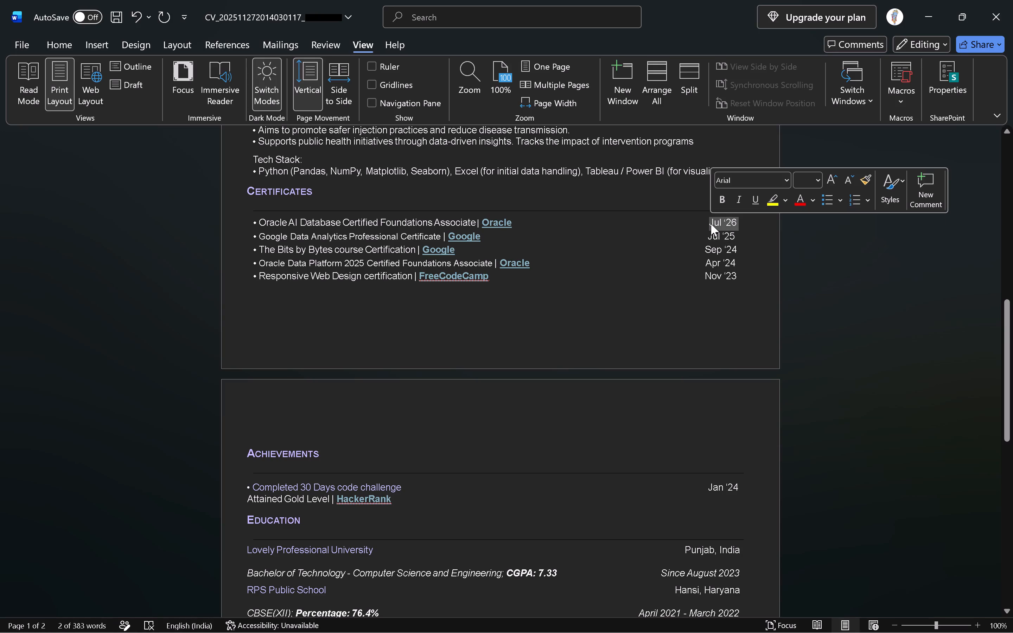
pyautogui.click(815, 178)
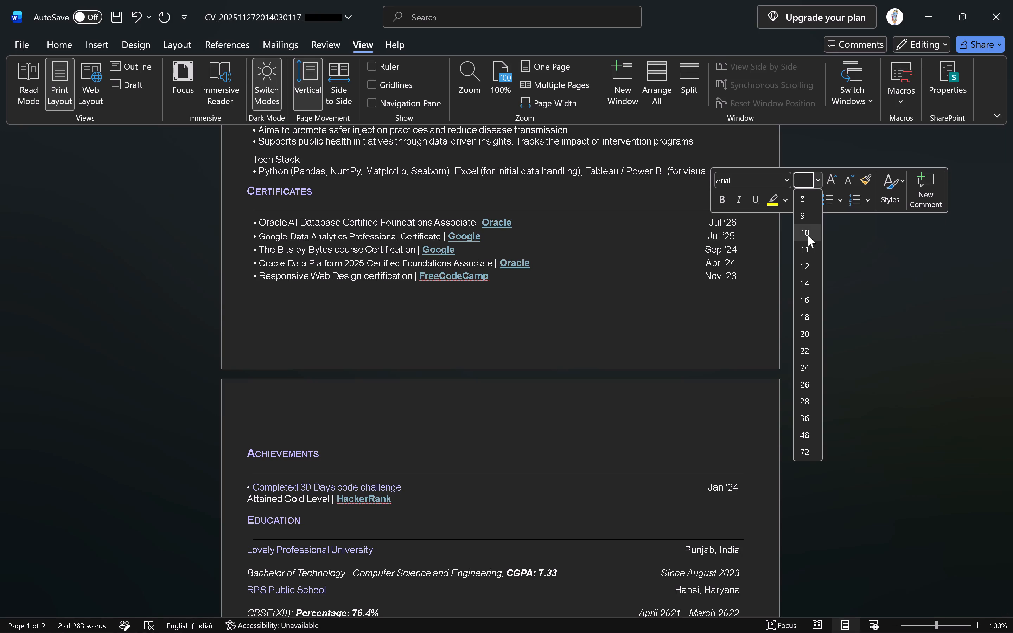
pyautogui.click(804, 236)
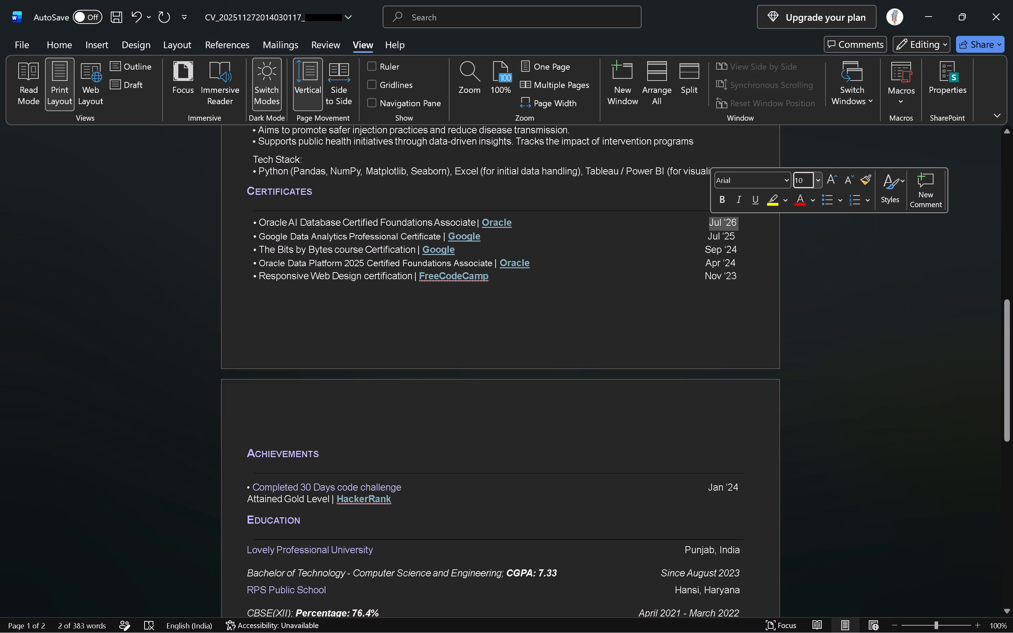
pyautogui.click(692, 230)
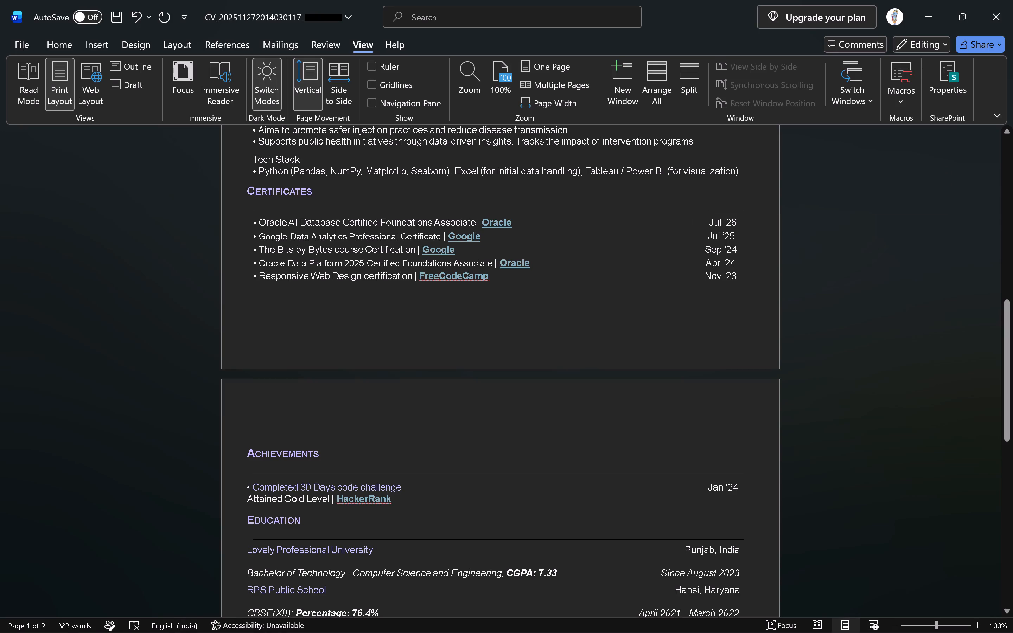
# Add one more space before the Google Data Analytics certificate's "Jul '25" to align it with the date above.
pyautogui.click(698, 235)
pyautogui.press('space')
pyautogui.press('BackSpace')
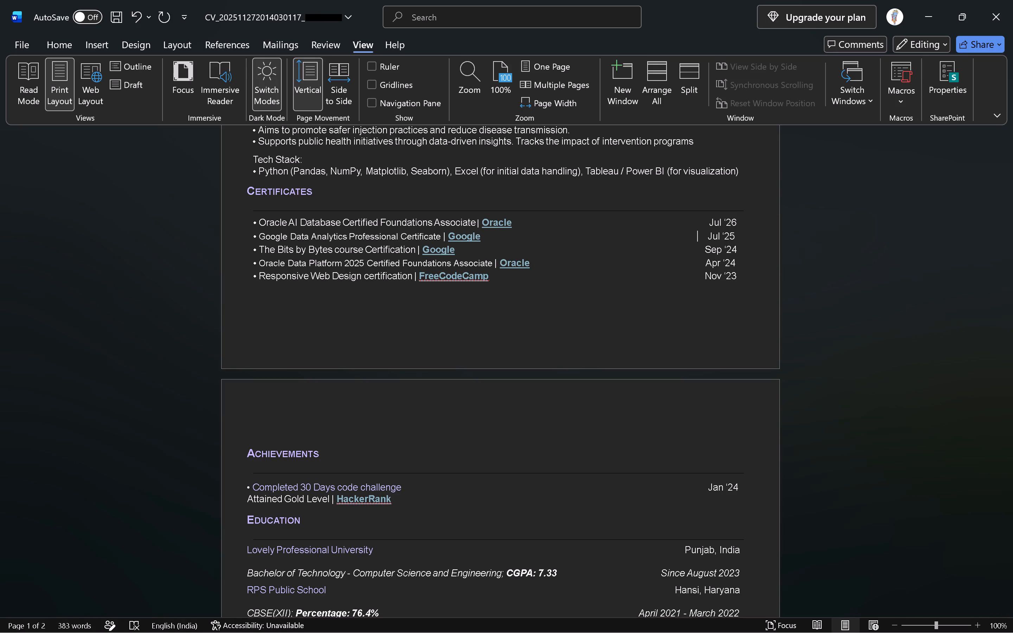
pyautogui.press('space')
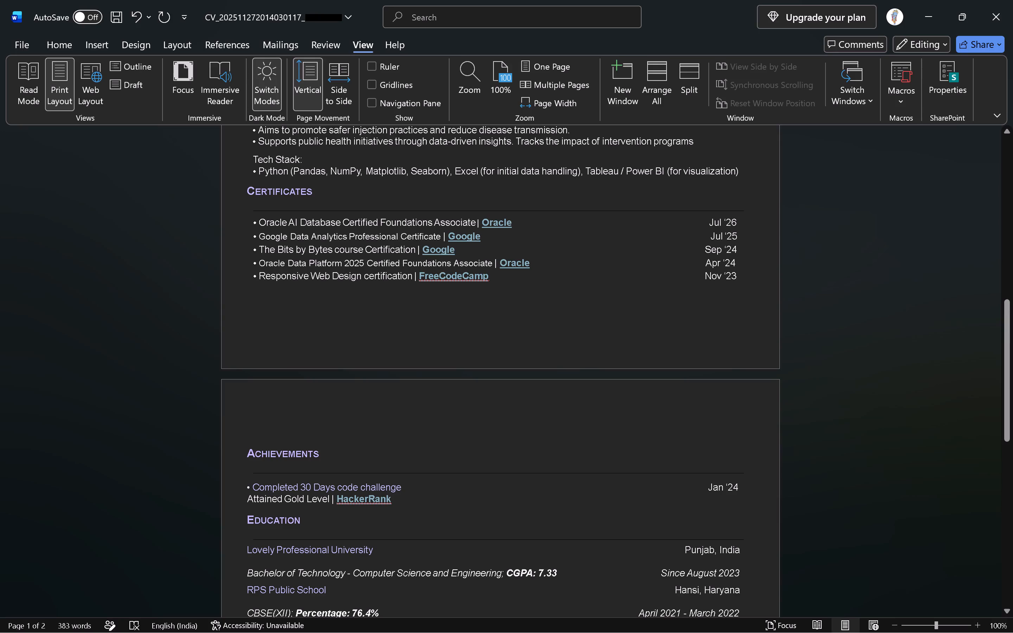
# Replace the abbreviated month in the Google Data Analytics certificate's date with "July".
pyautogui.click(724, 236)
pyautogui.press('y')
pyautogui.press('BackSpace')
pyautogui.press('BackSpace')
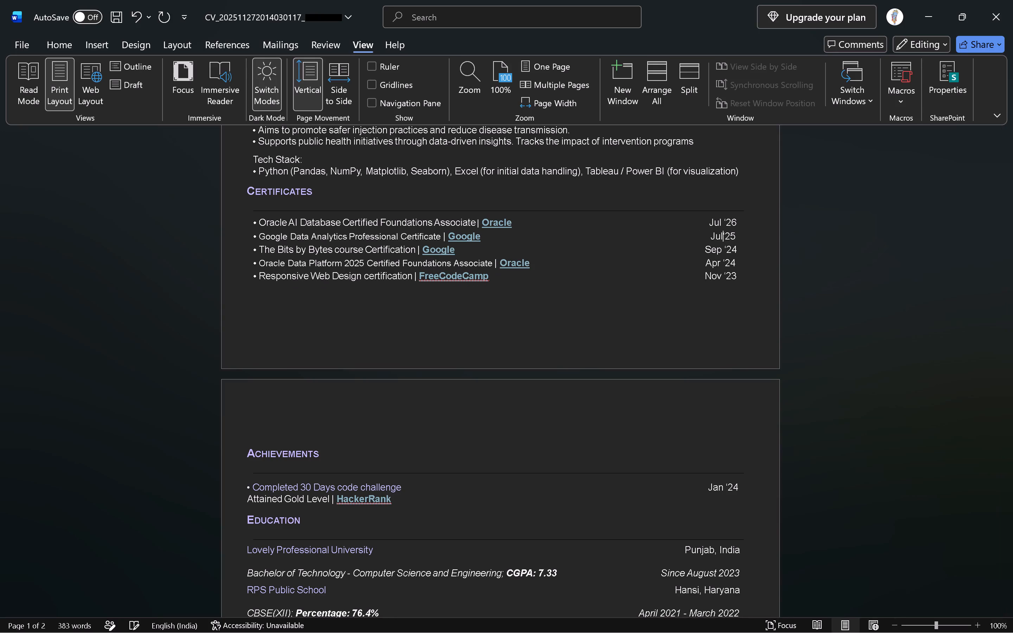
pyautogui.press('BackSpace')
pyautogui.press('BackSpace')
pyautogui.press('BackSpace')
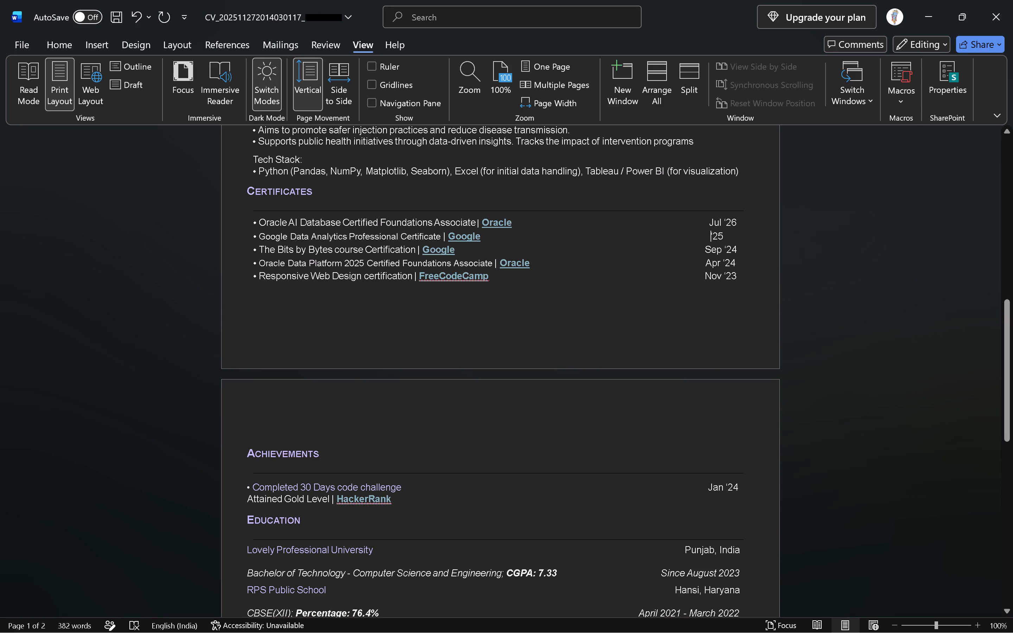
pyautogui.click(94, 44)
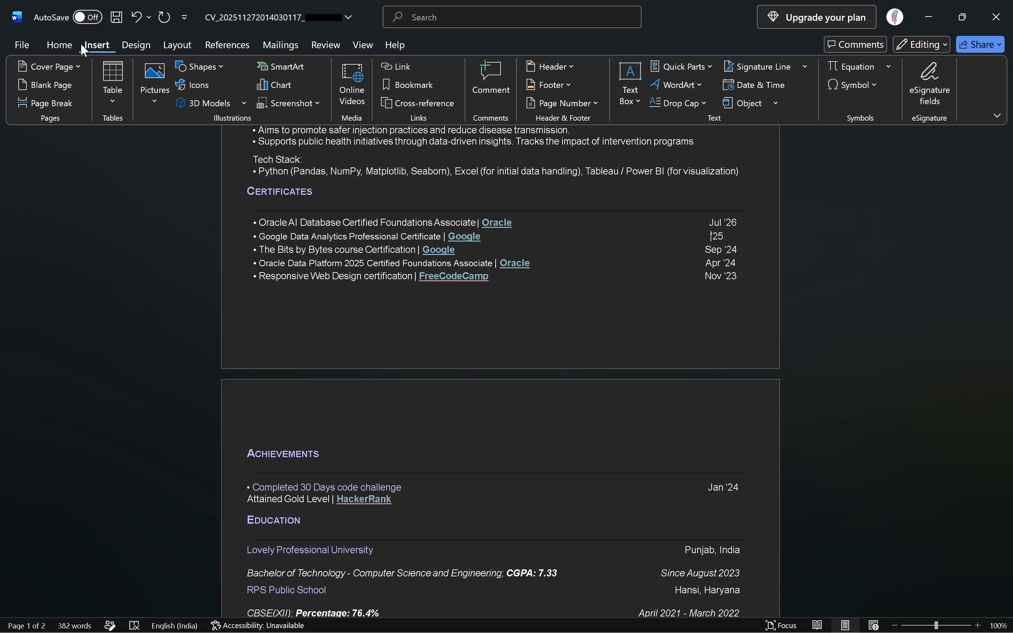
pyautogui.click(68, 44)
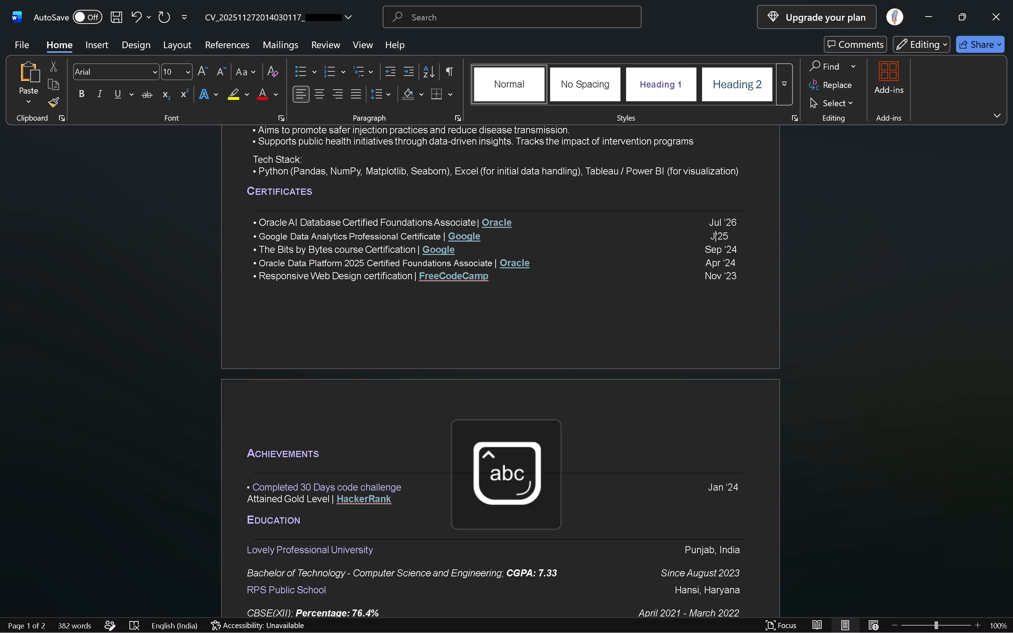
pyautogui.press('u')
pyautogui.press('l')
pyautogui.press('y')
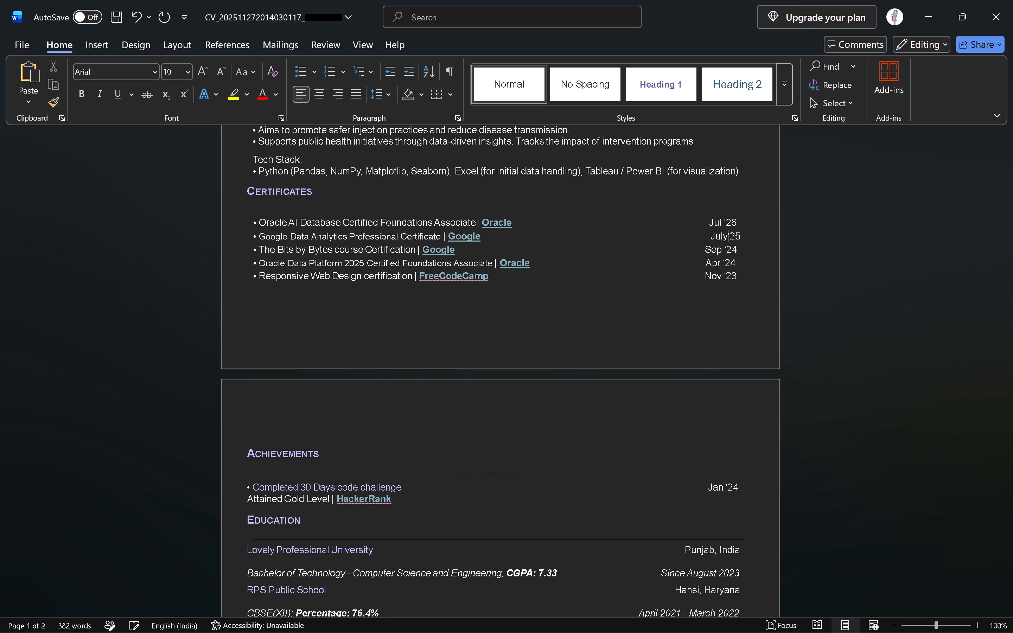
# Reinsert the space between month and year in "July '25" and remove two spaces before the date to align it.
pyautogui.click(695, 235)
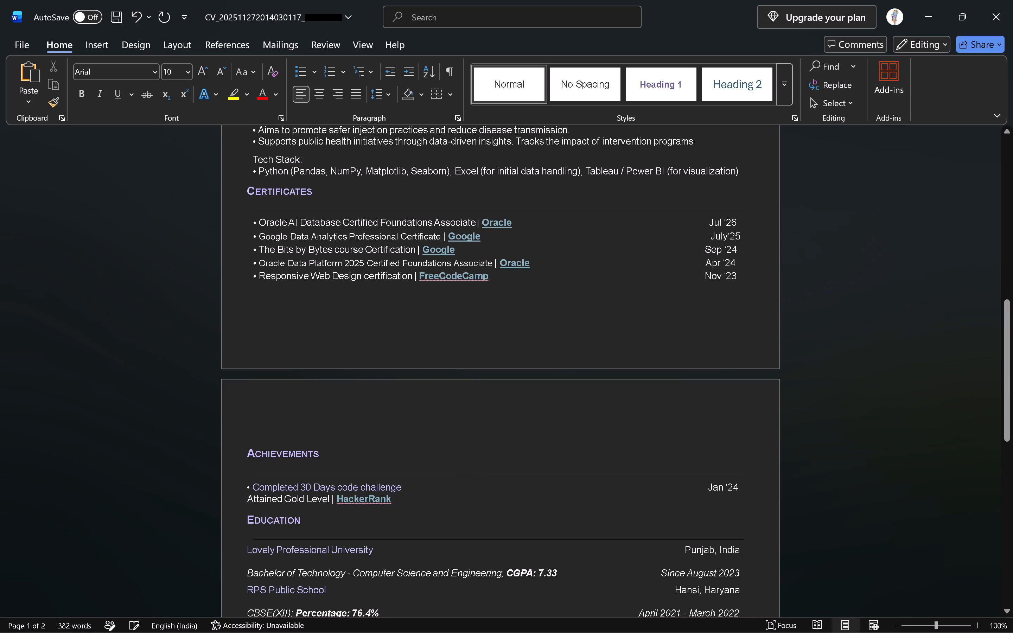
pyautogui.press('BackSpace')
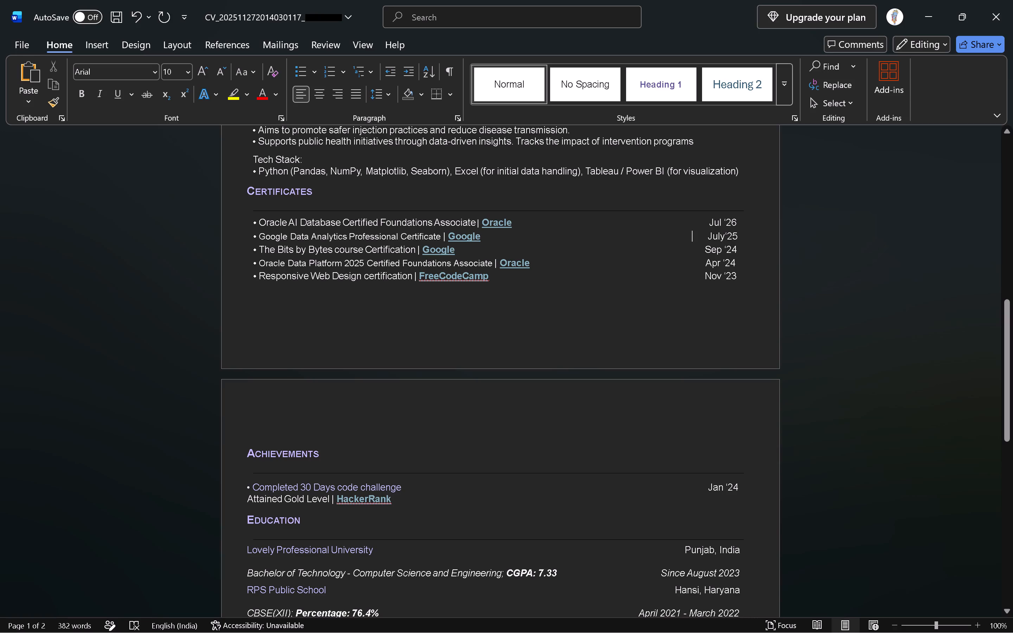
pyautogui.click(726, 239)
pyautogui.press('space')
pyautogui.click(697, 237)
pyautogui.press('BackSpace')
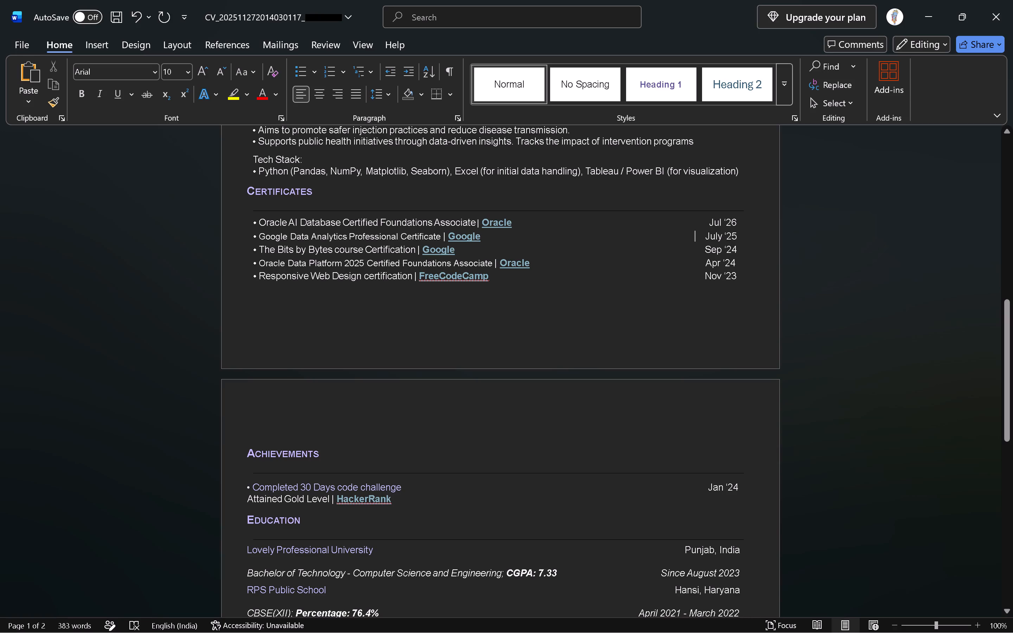
# Extend the Oracle AI Database certificate's month to "July" and remove one space before the date to align it.
pyautogui.click(721, 222)
pyautogui.press('y')
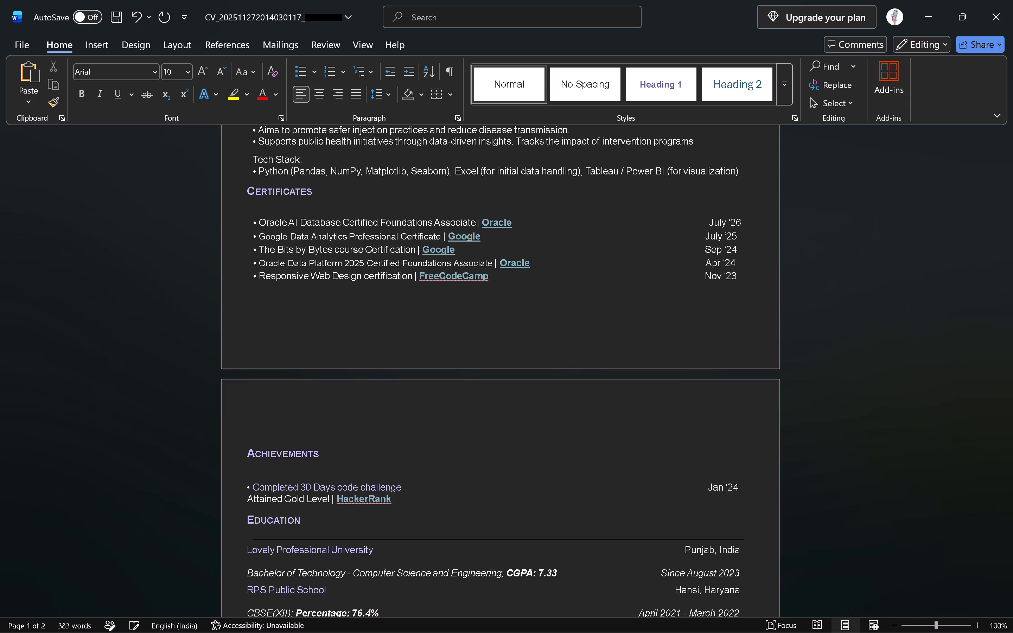
pyautogui.click(704, 222)
pyautogui.click(709, 224)
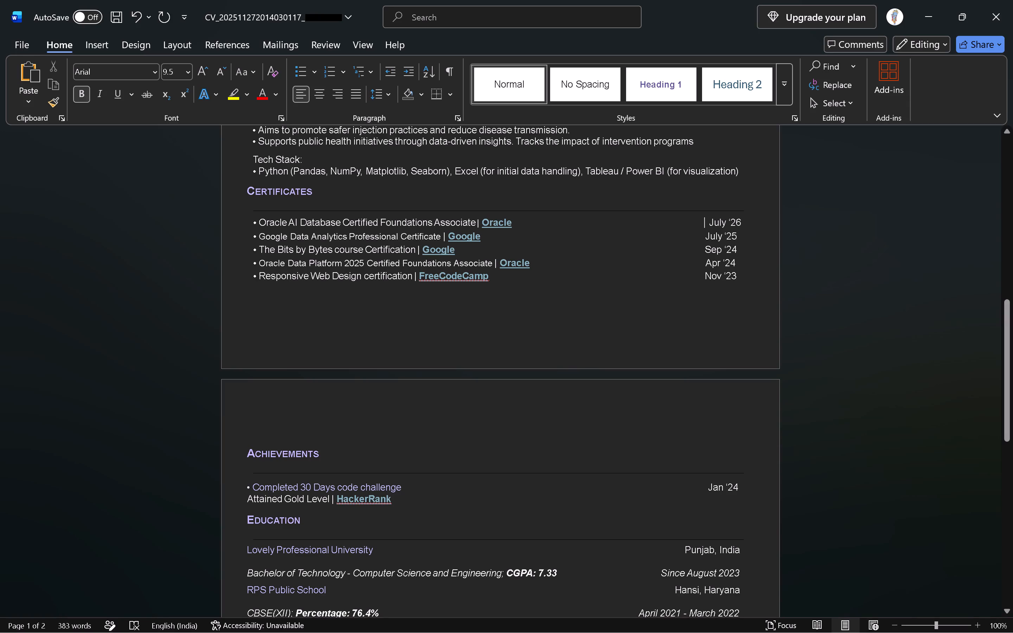
pyautogui.press('BackSpace')
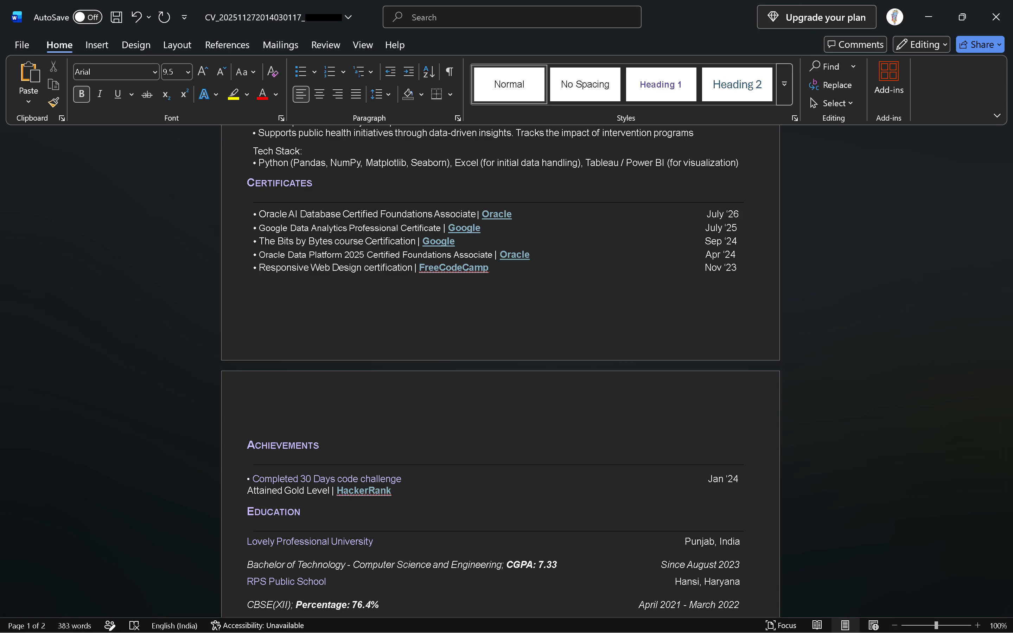
# Review both pages of the CV from Skills to Education, checking the layout and date alignment.
pyautogui.hscroll(1, 405, 385)
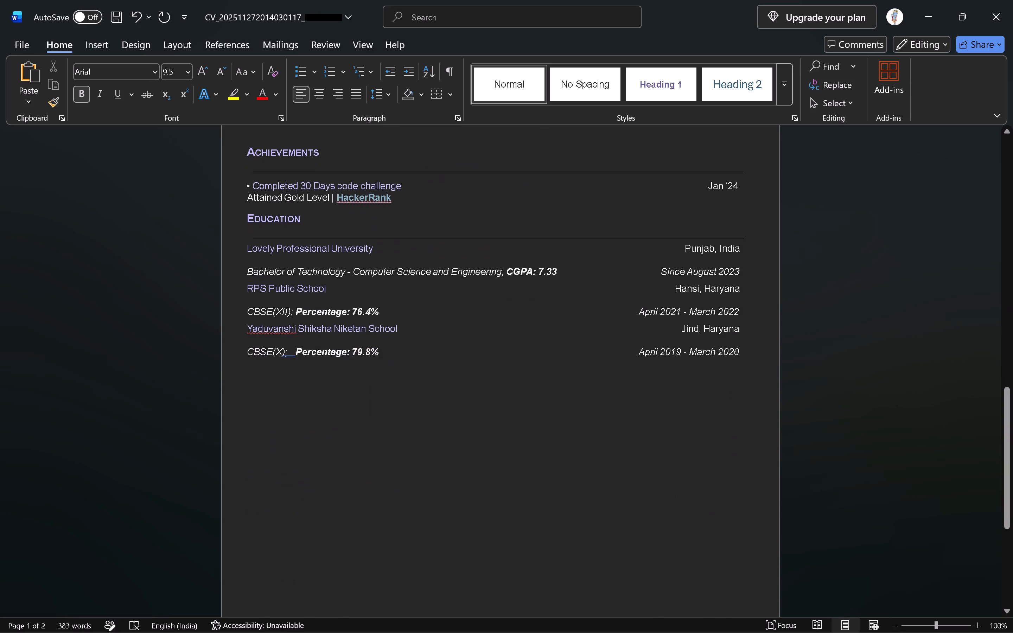
pyautogui.hscroll(2, 405, 385)
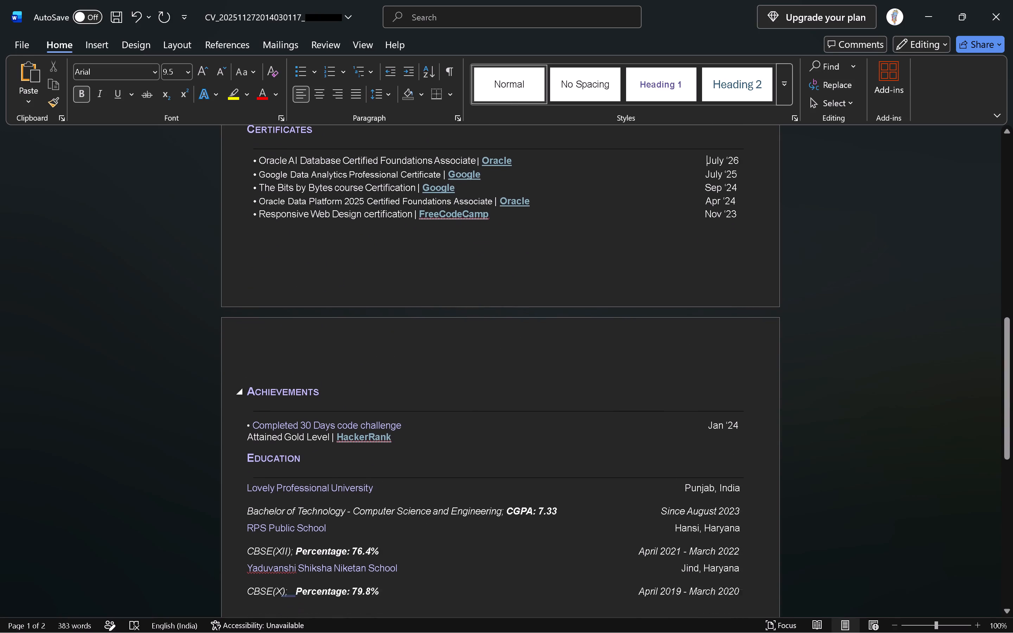
pyautogui.hscroll(1, 405, 385)
pyautogui.scroll(-3, 405, 385)
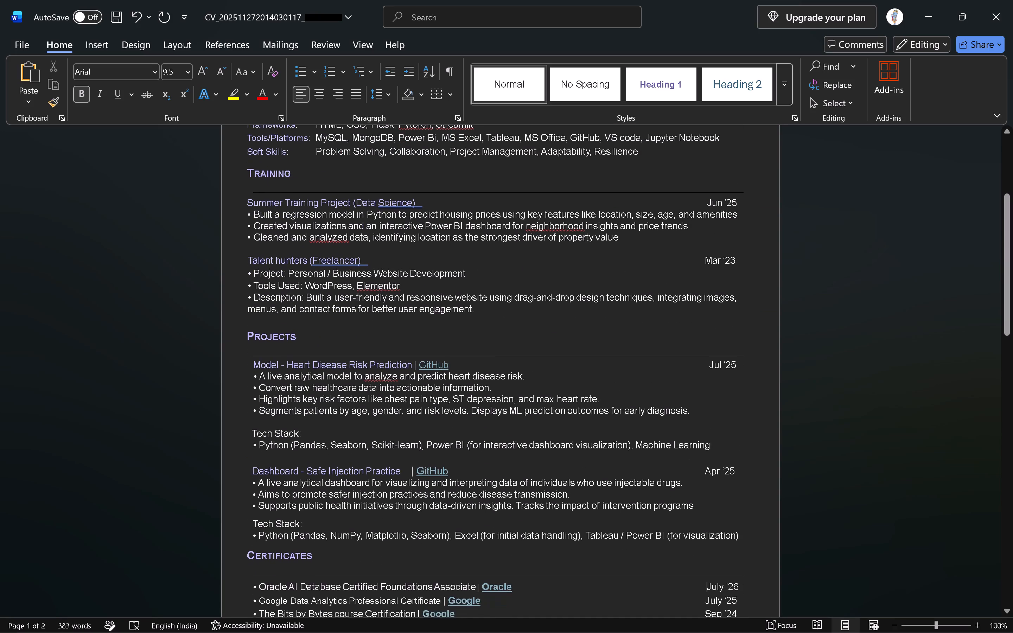
pyautogui.scroll(-2, 405, 385)
pyautogui.scroll(2, 405, 385)
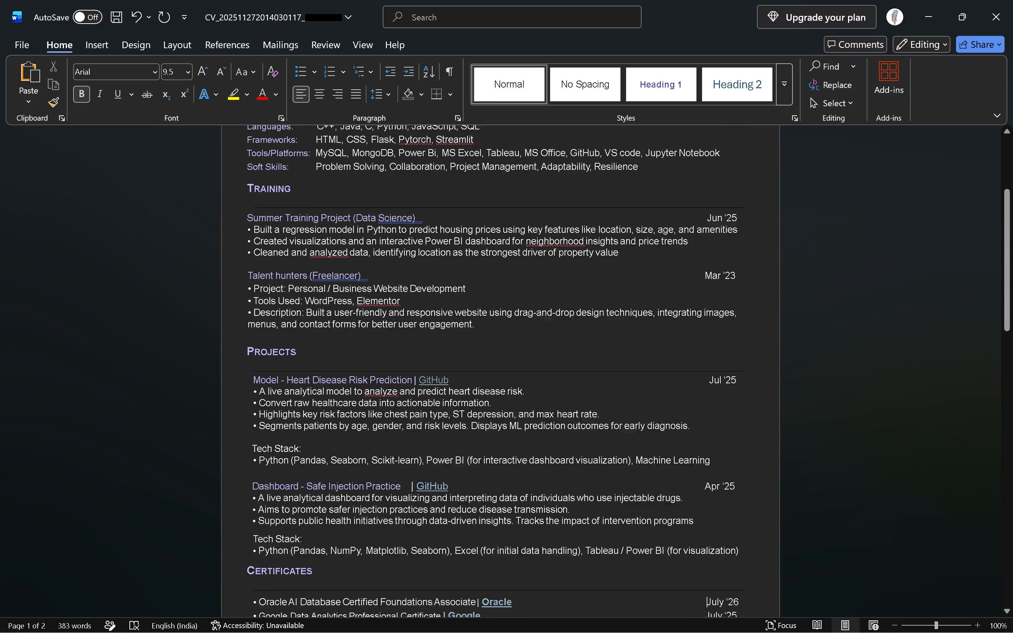
pyautogui.scroll(2, 405, 385)
pyautogui.hscroll(1, 405, 385)
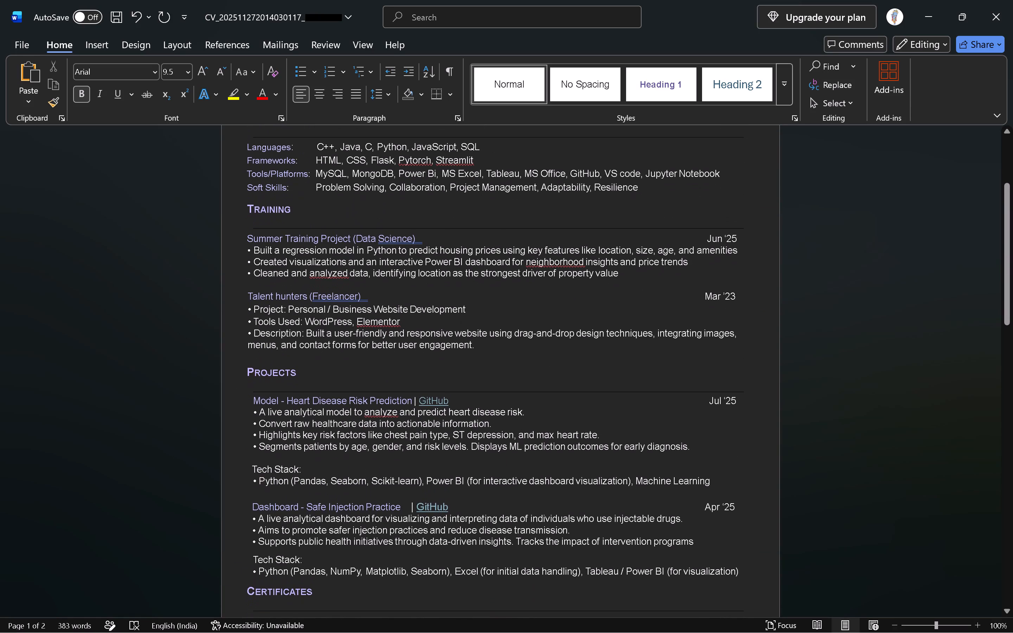
pyautogui.hscroll(1, 405, 385)
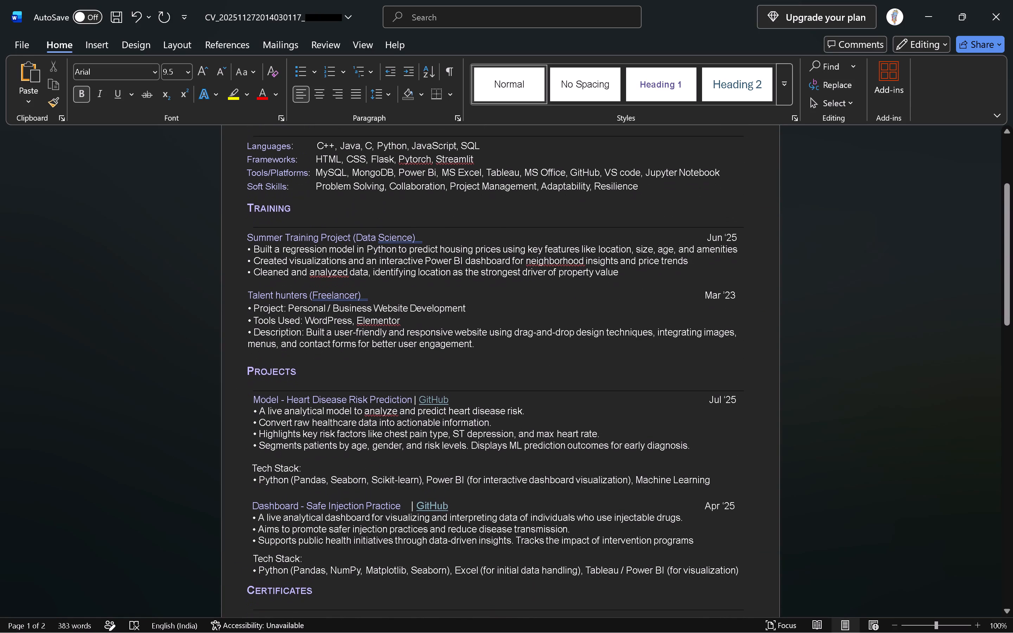
pyautogui.hscroll(2, 405, 385)
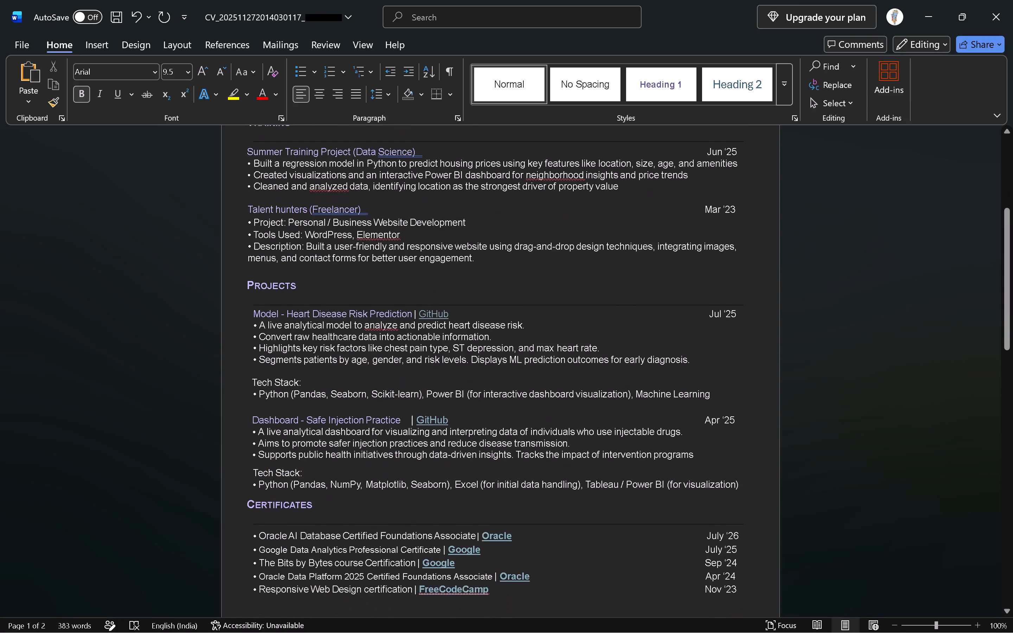
pyautogui.hscroll(1, 405, 385)
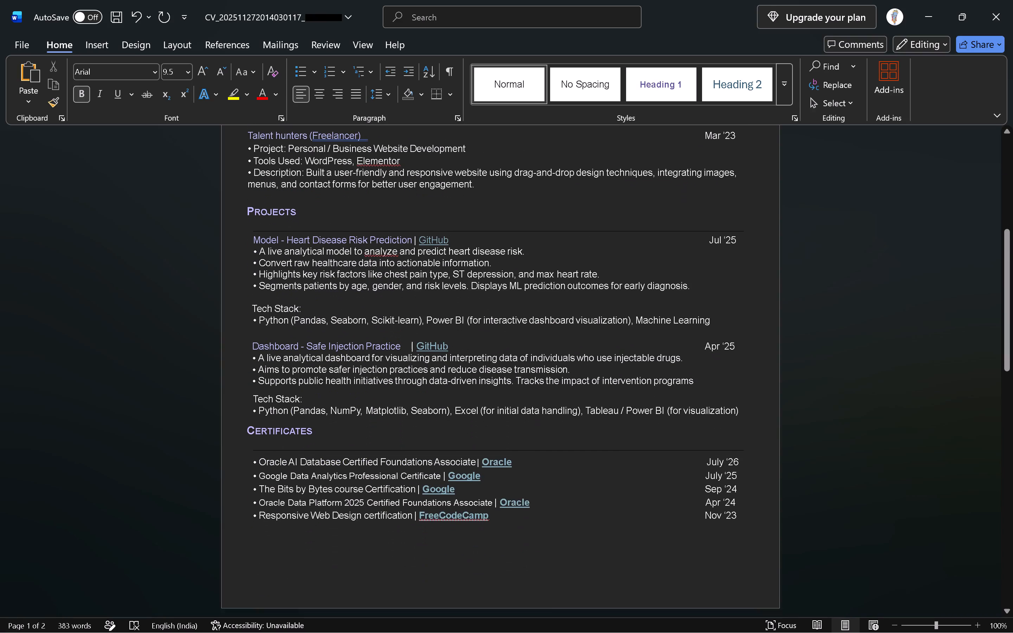
pyautogui.hscroll(2, 405, 385)
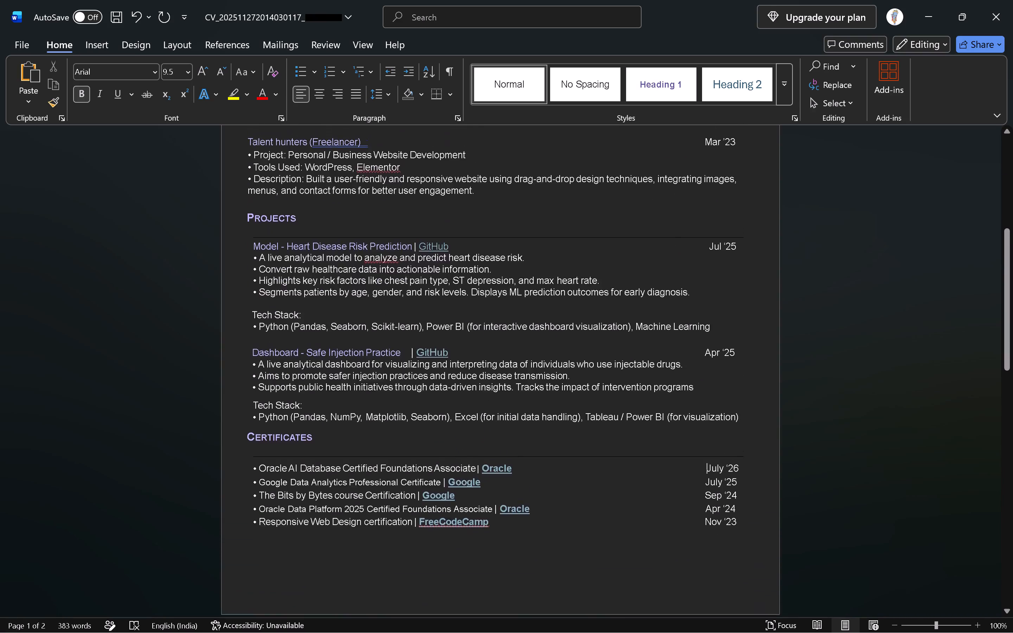
pyautogui.hscroll(1, 405, 385)
pyautogui.scroll(2, 405, 385)
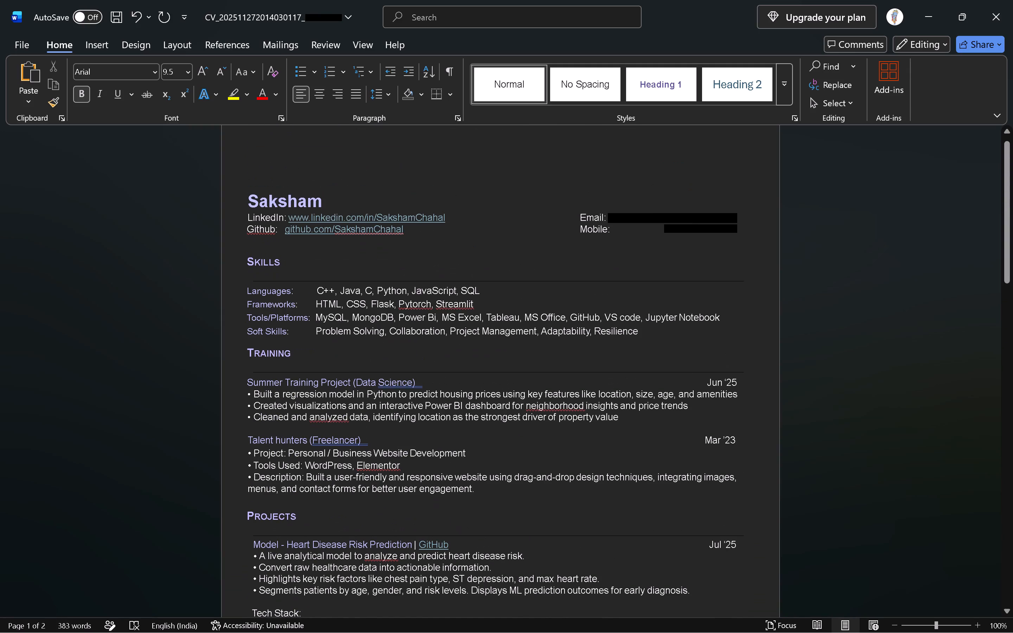
pyautogui.scroll(-8, 405, 385)
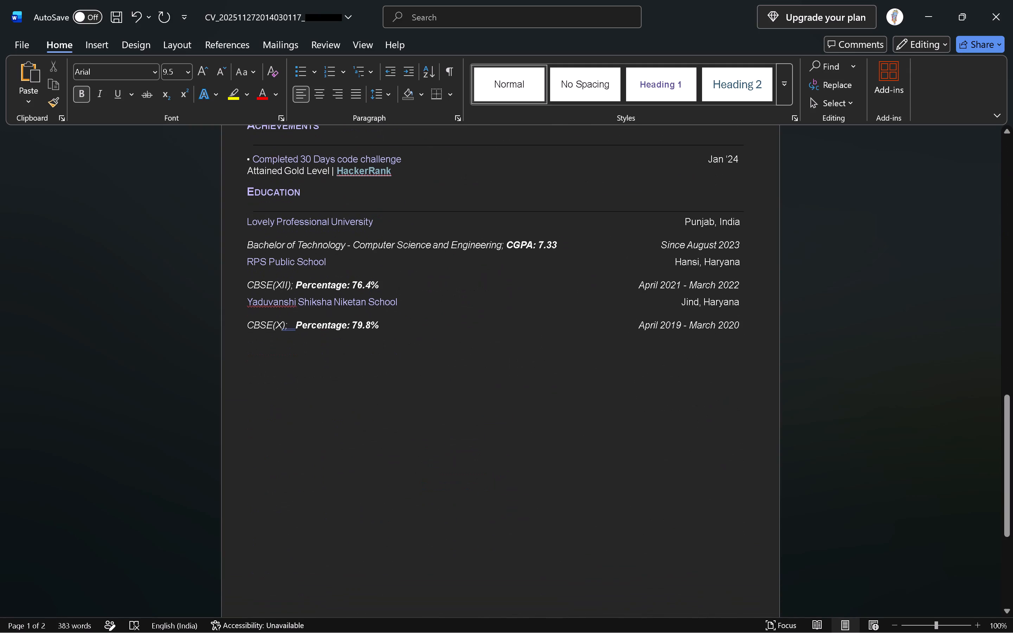
pyautogui.scroll(3, 405, 385)
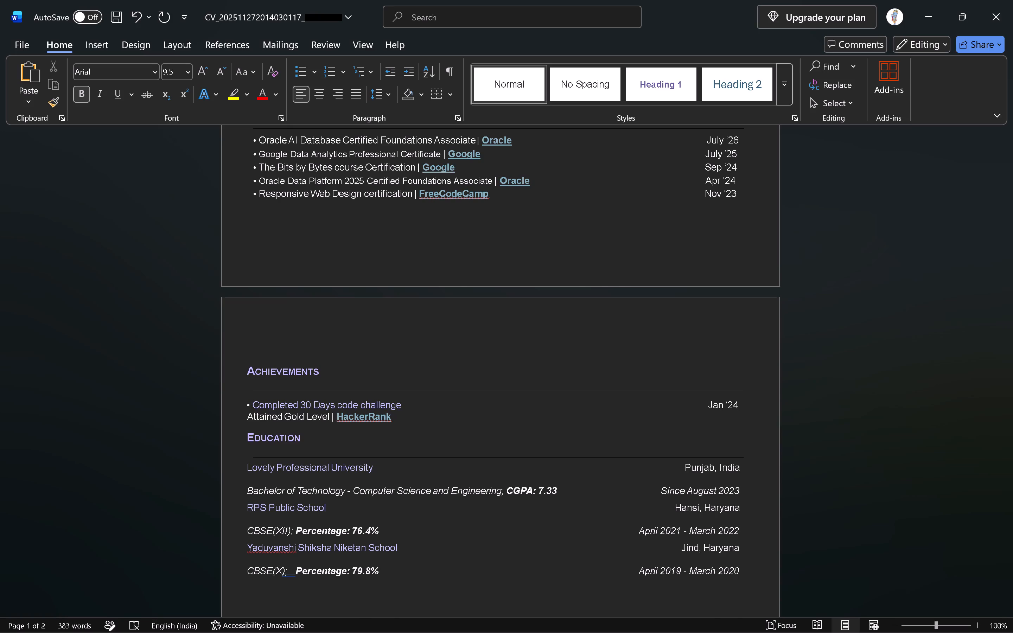
pyautogui.scroll(7, 405, 385)
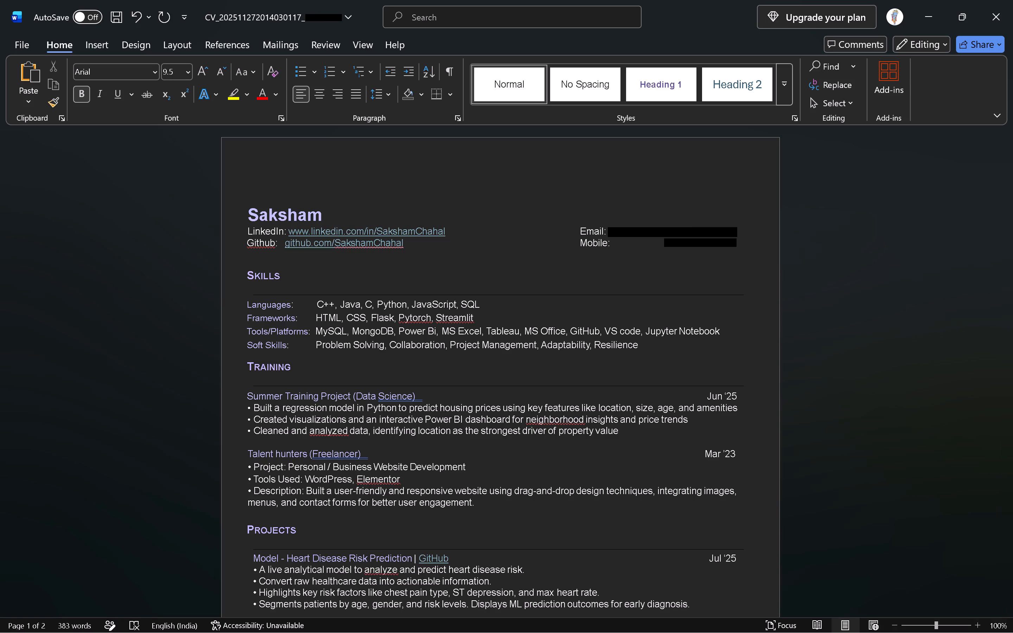
# Save the edited CV as a Word Document in the Downloads folder, keeping the proposed file name.
pyautogui.click(112, 15)
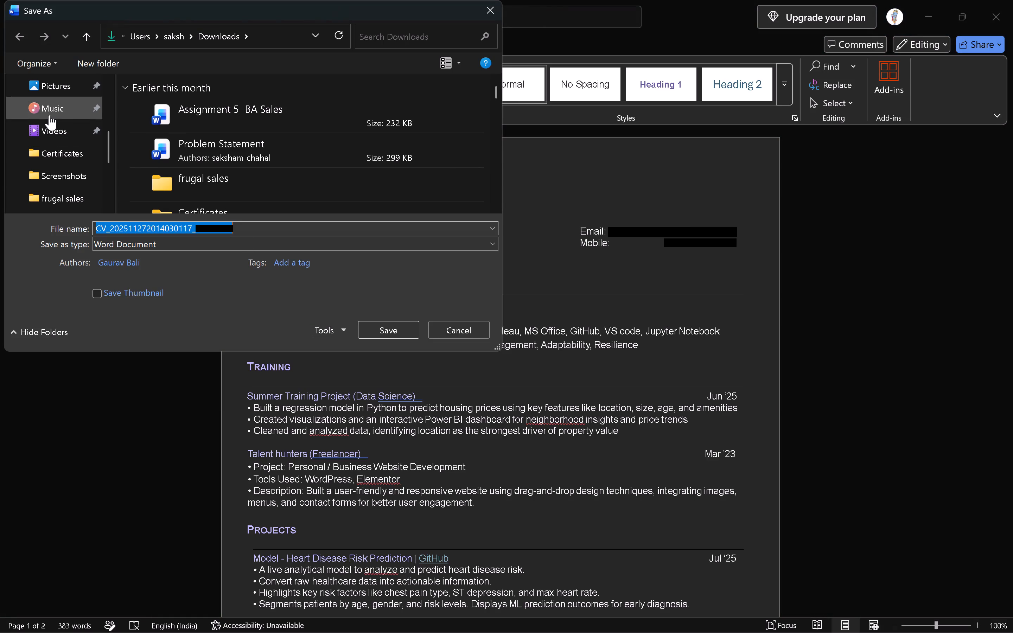
pyautogui.scroll(1, 49, 115)
pyautogui.click(43, 194)
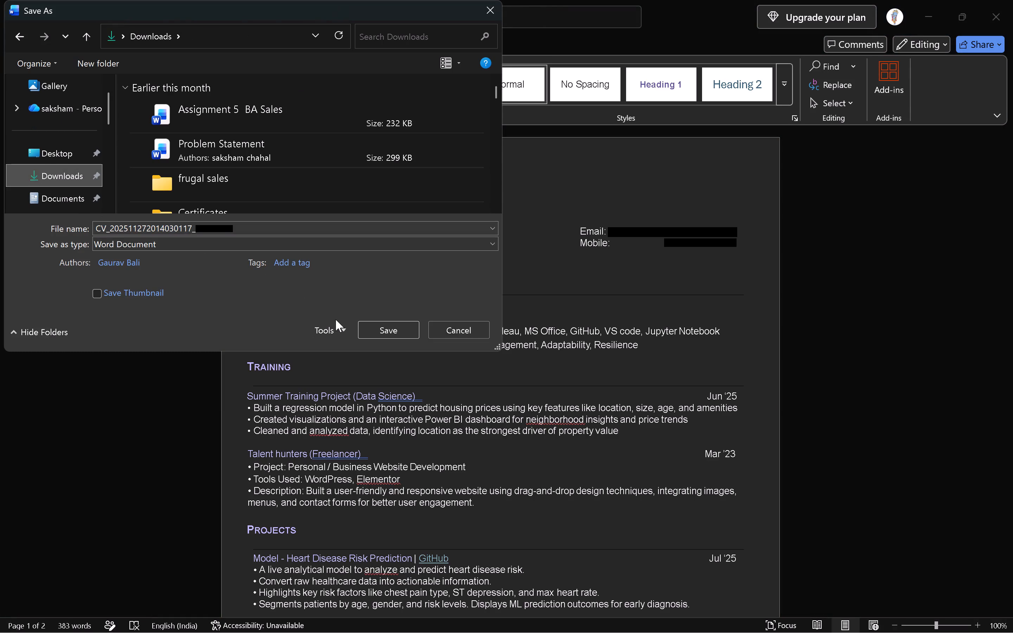
pyautogui.click(395, 333)
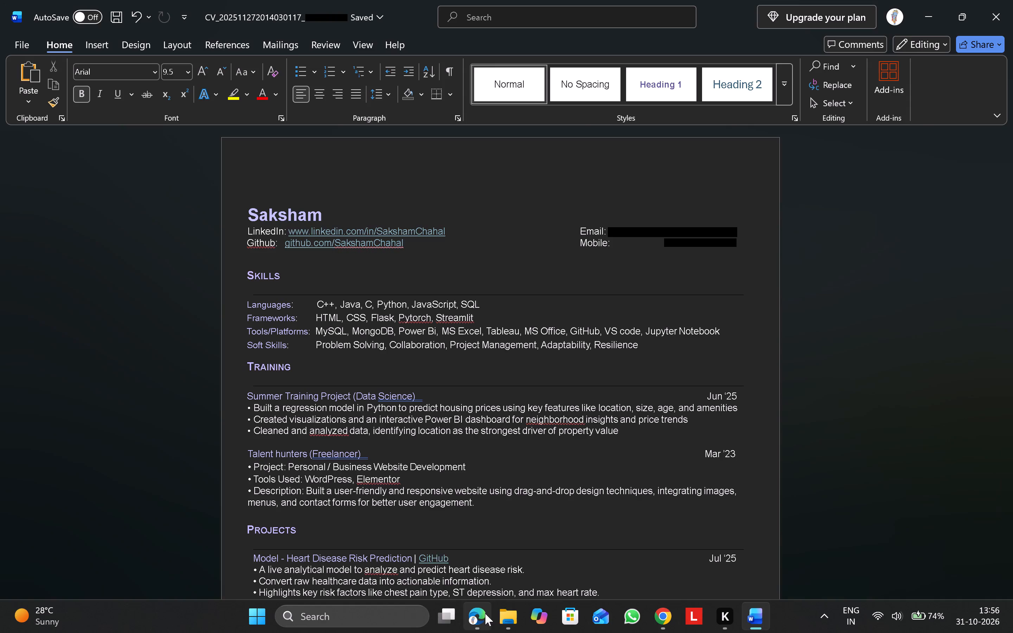
# Switch to File Explorer and open the newly saved CV Word document from the Downloads folder.
pyautogui.click(503, 619)
pyautogui.scroll(7, 462, 305)
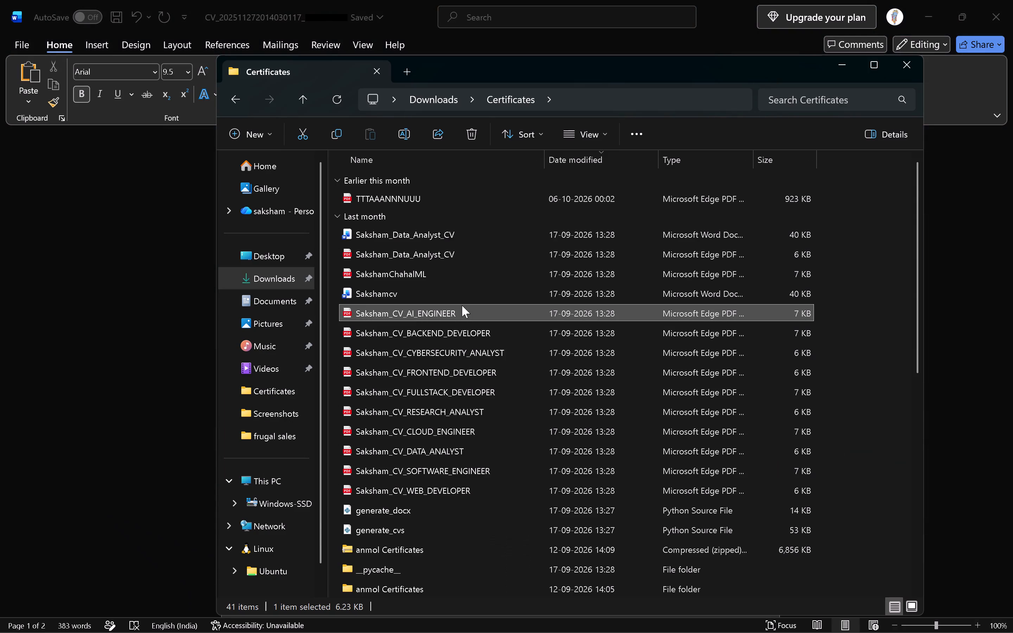
pyautogui.click(275, 277)
pyautogui.scroll(8, 492, 209)
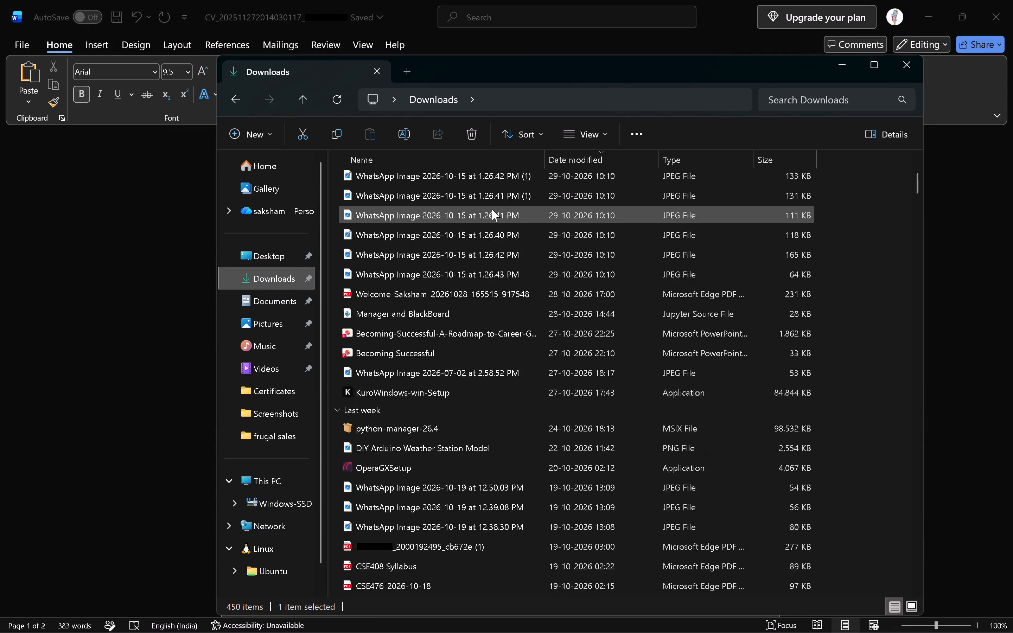
pyautogui.scroll(9, 492, 209)
pyautogui.scroll(7, 466, 195)
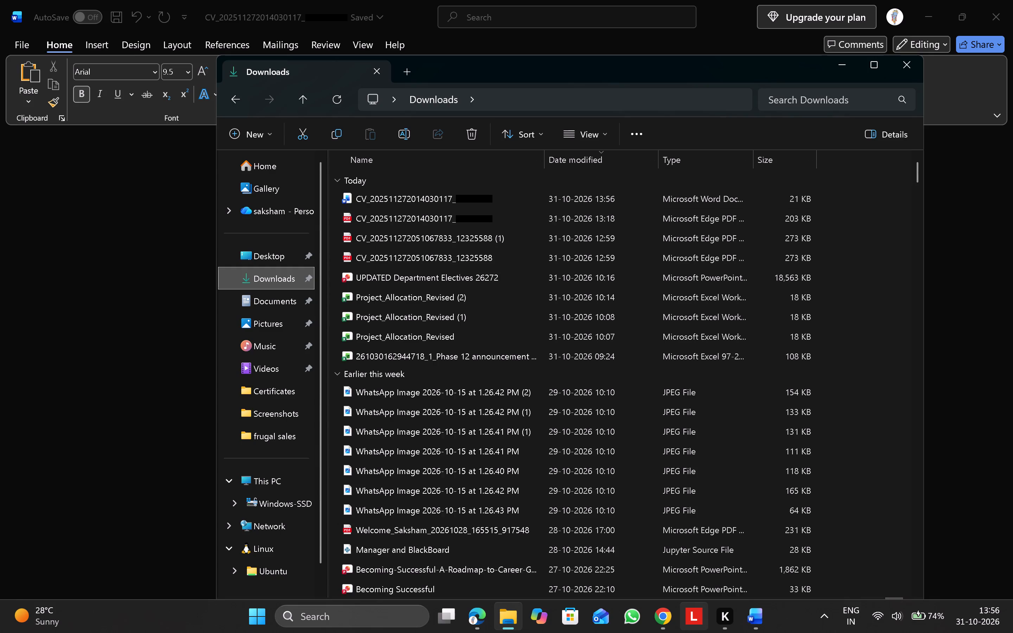
pyautogui.doubleClick(468, 191)
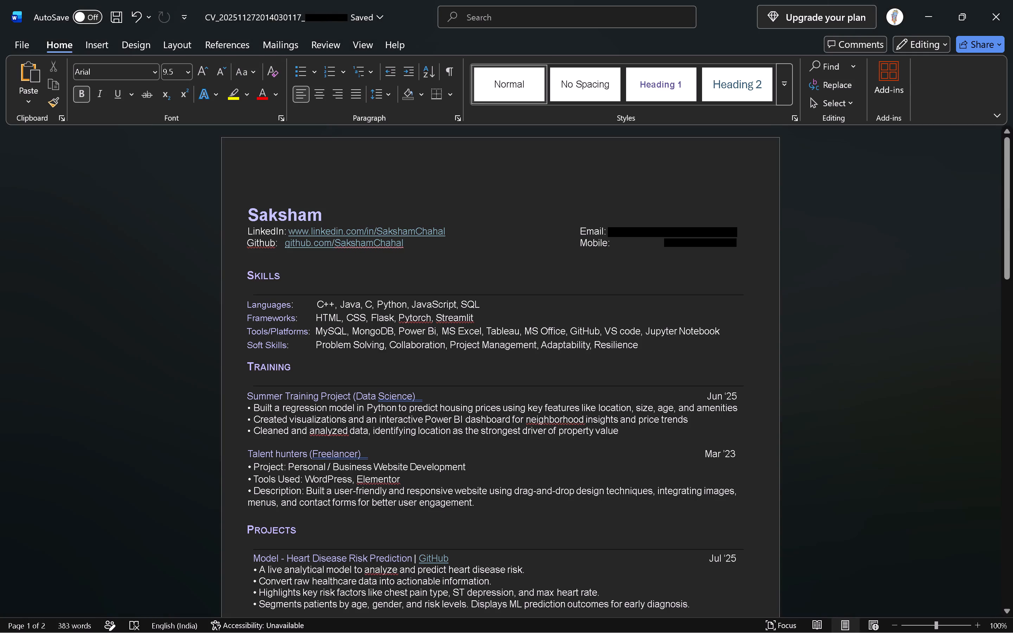
# Save a PDF copy of the CV in the Downloads folder under the file name 66.
pyautogui.click(20, 41)
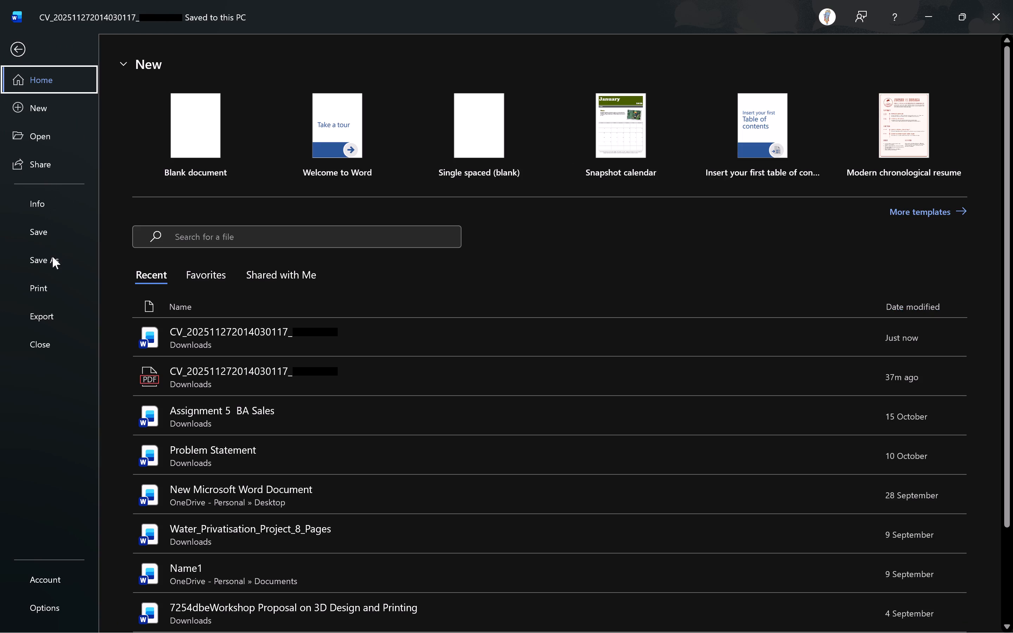
pyautogui.click(52, 259)
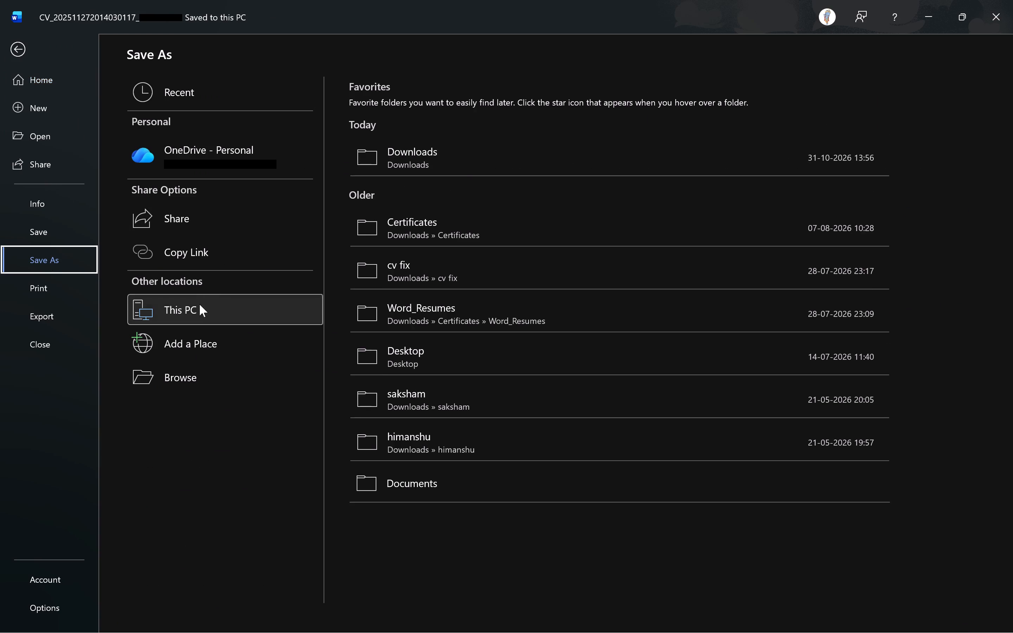
pyautogui.click(199, 305)
pyautogui.click(459, 147)
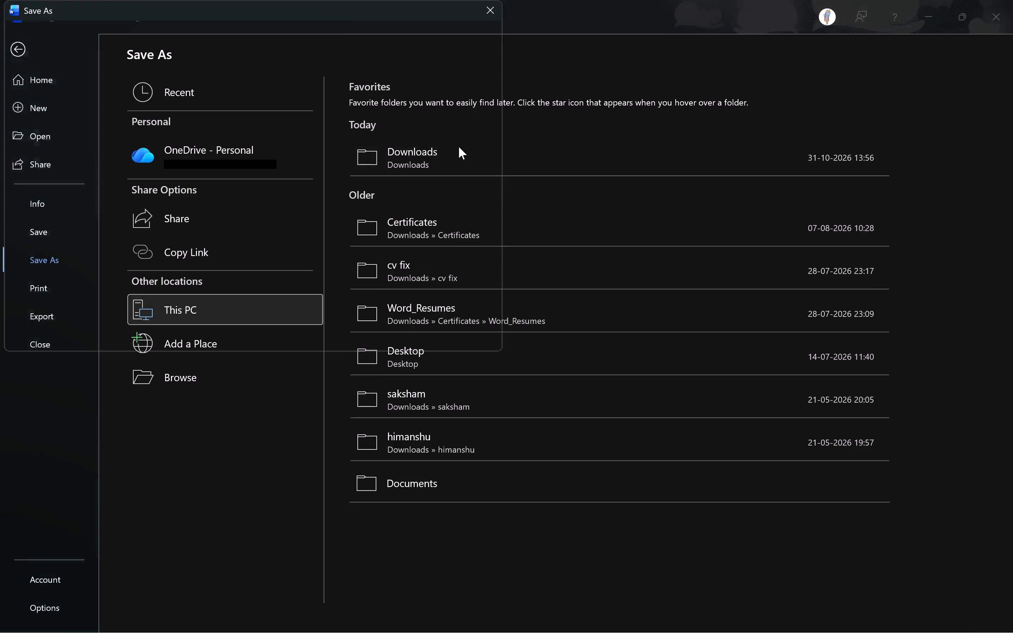
pyautogui.click(281, 247)
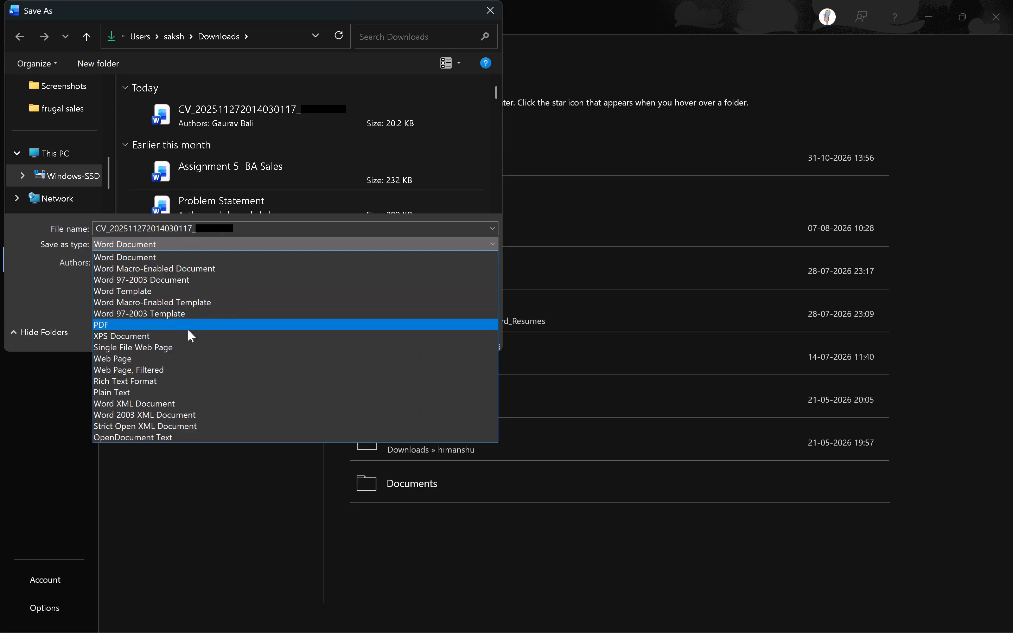
pyautogui.click(180, 323)
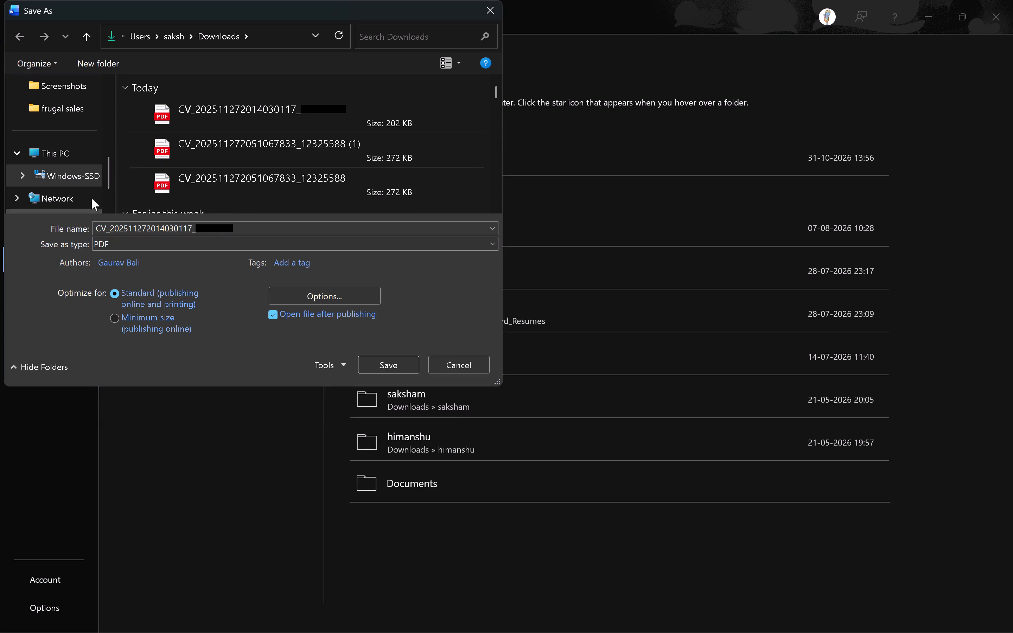
pyautogui.scroll(6, 57, 160)
pyautogui.click(51, 198)
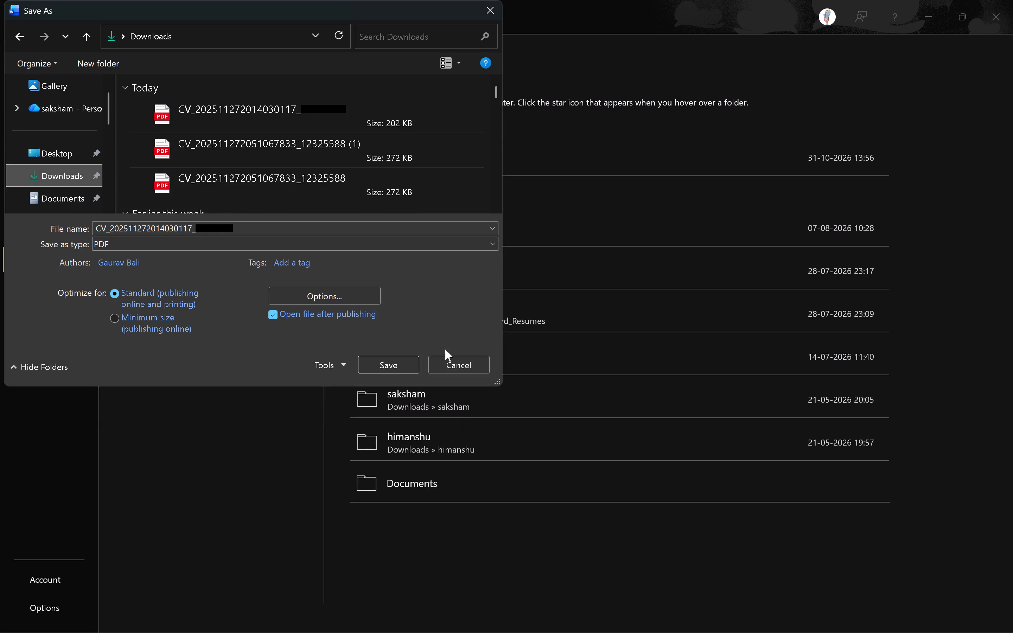
pyautogui.click(404, 361)
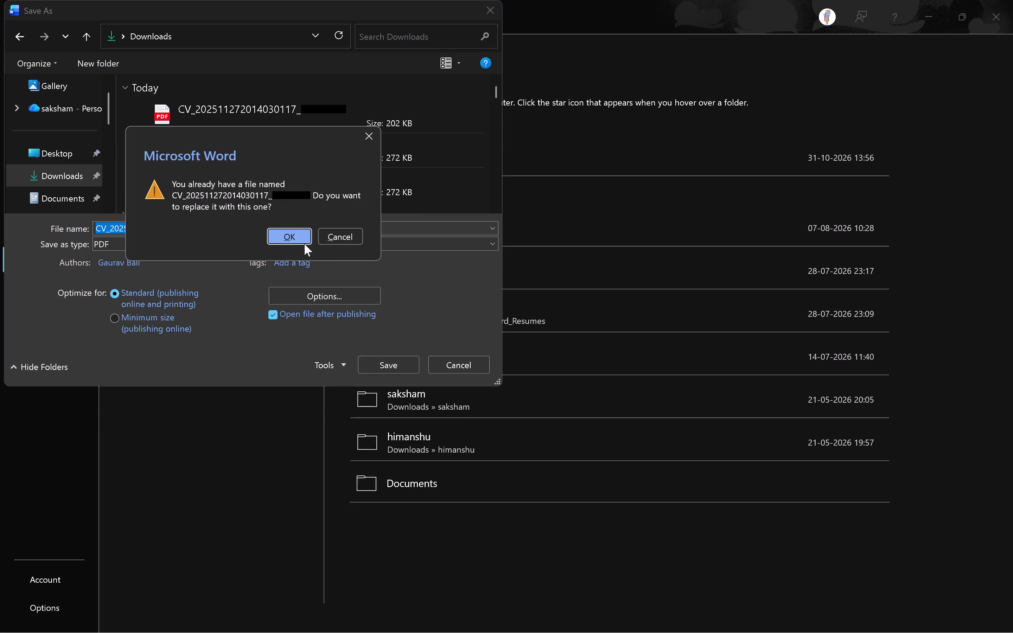
pyautogui.click(370, 132)
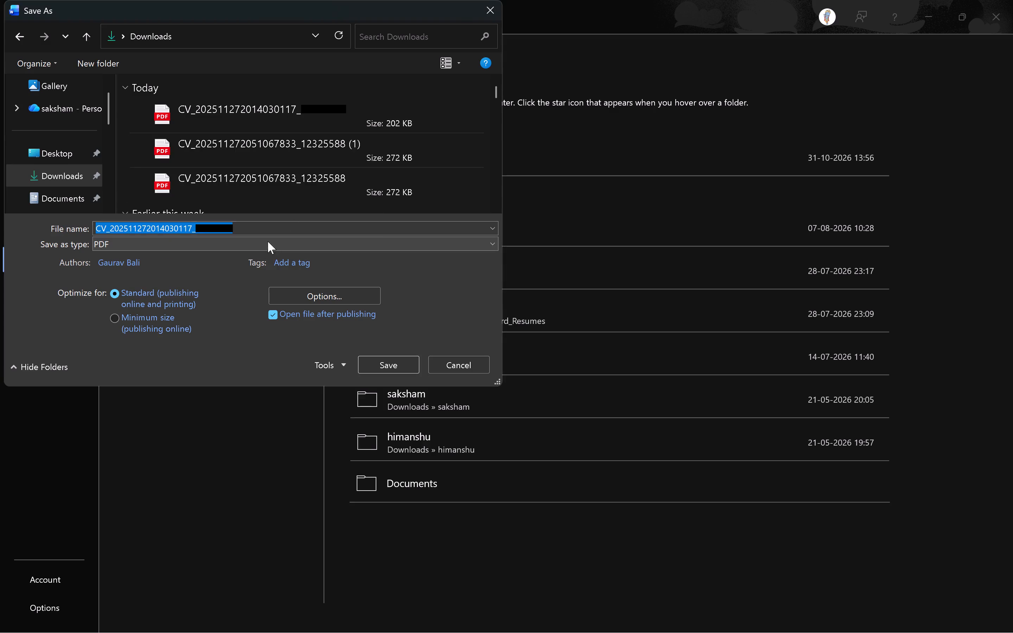
pyautogui.click(255, 223)
pyautogui.write('66')
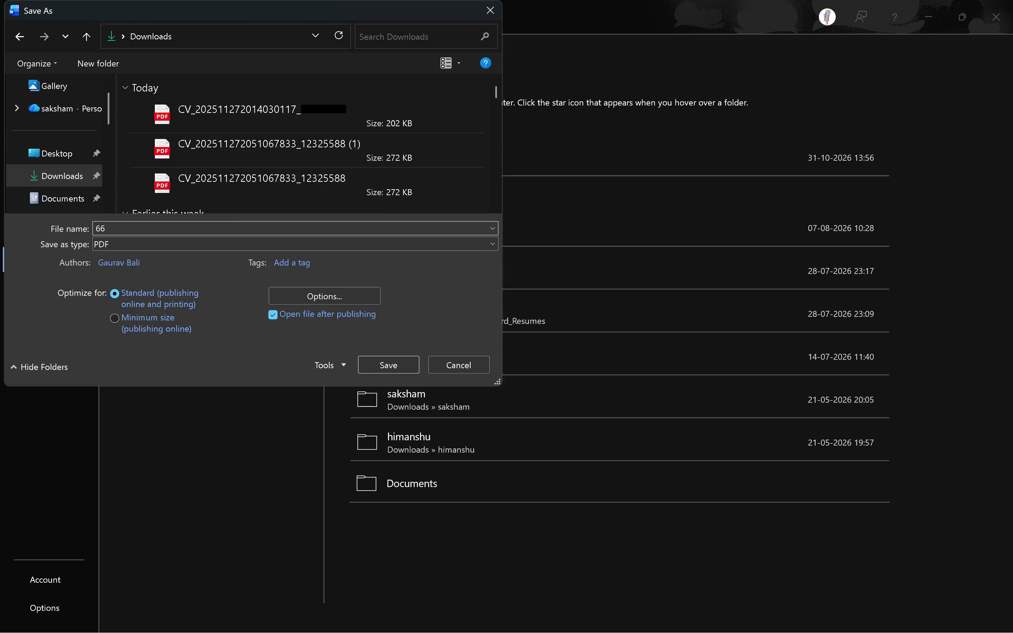
pyautogui.click(388, 364)
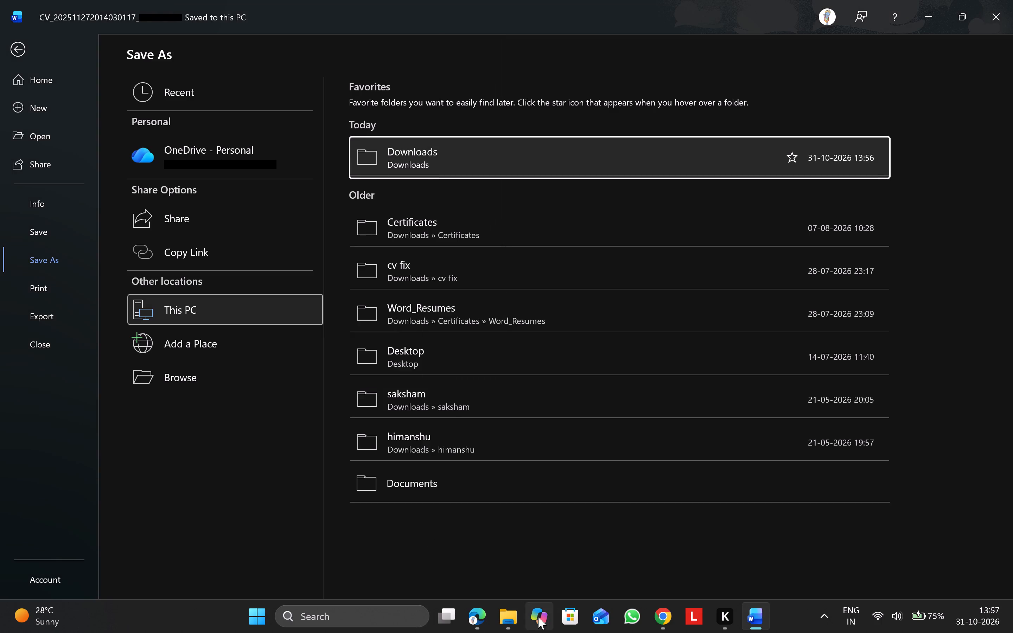
# Switch to File Explorer and open the PDF file named 66 from the Downloads folder.
pyautogui.click(505, 612)
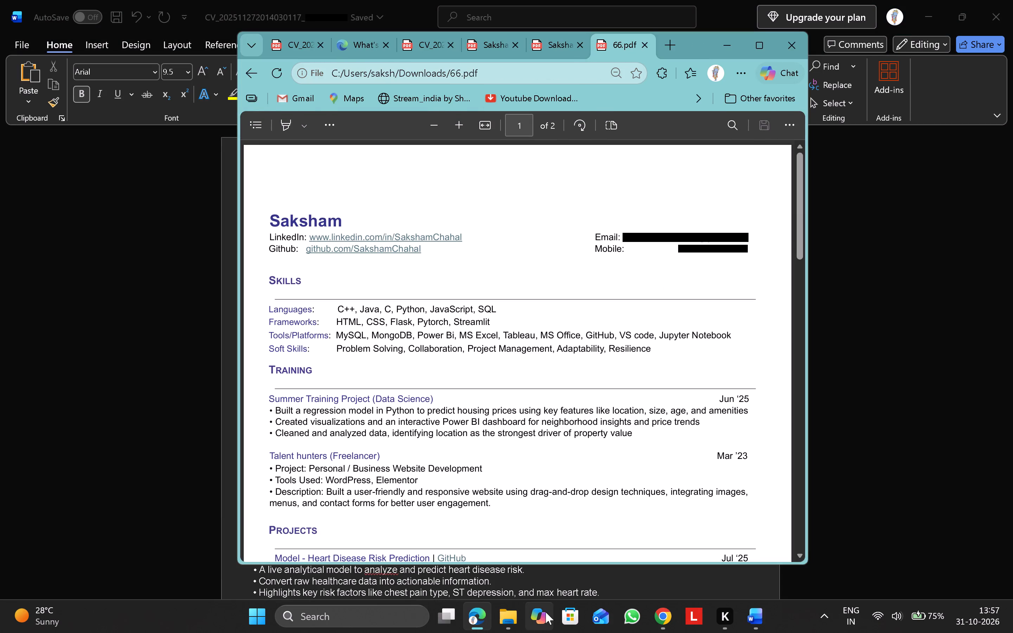
pyautogui.click(506, 617)
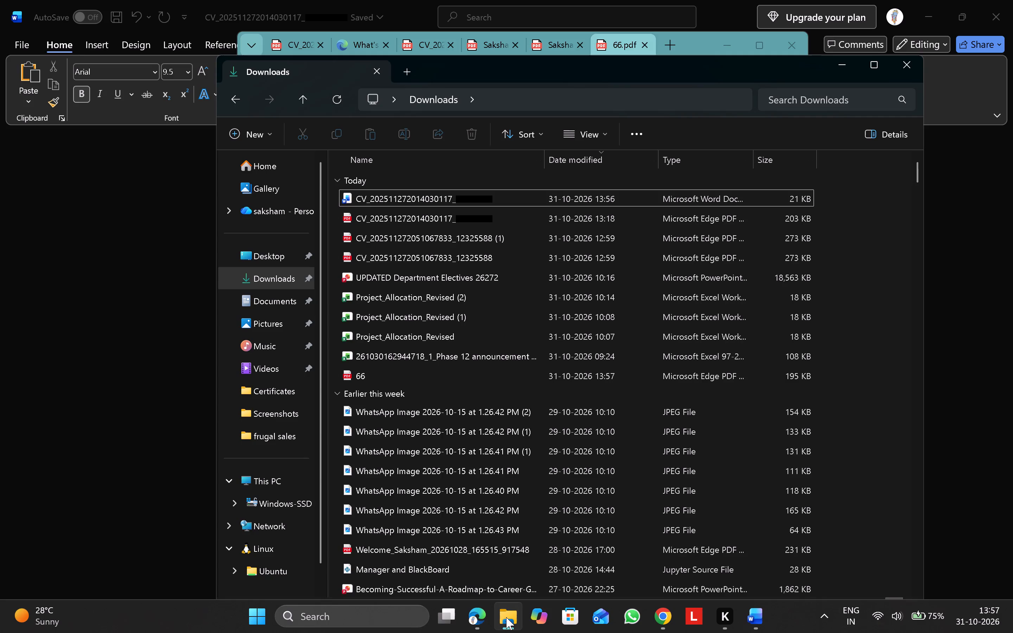
pyautogui.scroll(1, 438, 256)
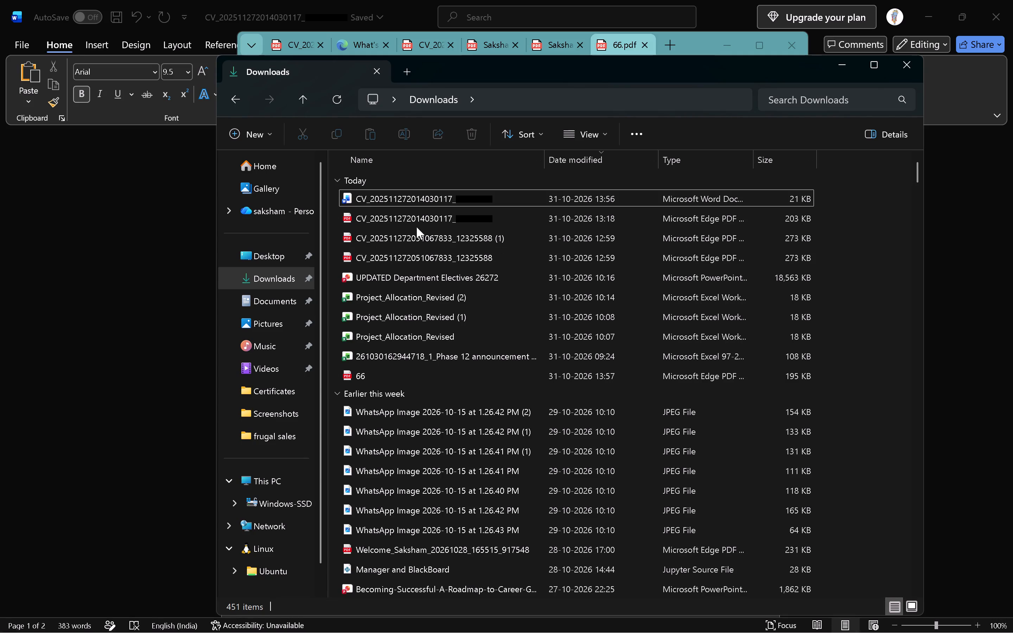
pyautogui.doubleClick(380, 378)
# Review both pages of the exported CV PDF from Training to Education, checking the layout, links and date alignment.
pyautogui.scroll(-5, 380, 378)
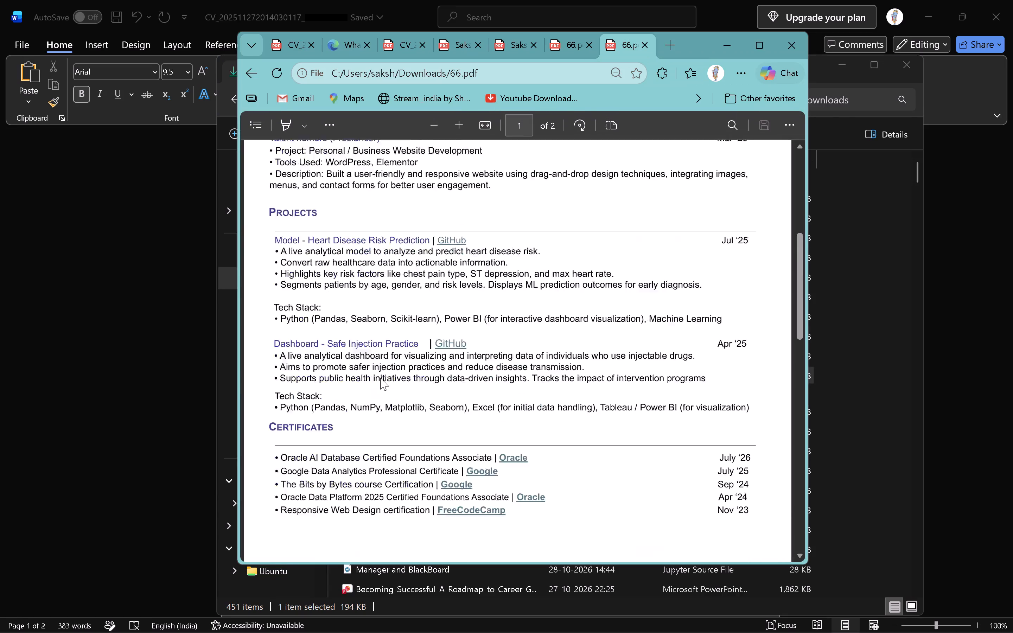
pyautogui.scroll(-2, 380, 378)
pyautogui.scroll(6, 380, 378)
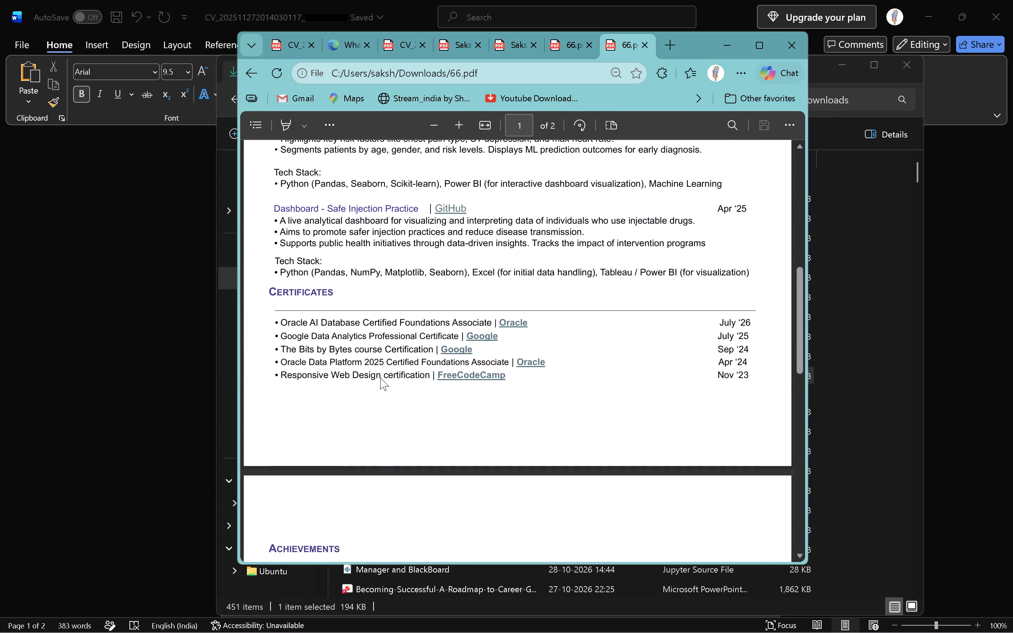
pyautogui.scroll(1, 380, 378)
pyautogui.scroll(-2, 380, 378)
pyautogui.scroll(1, 380, 378)
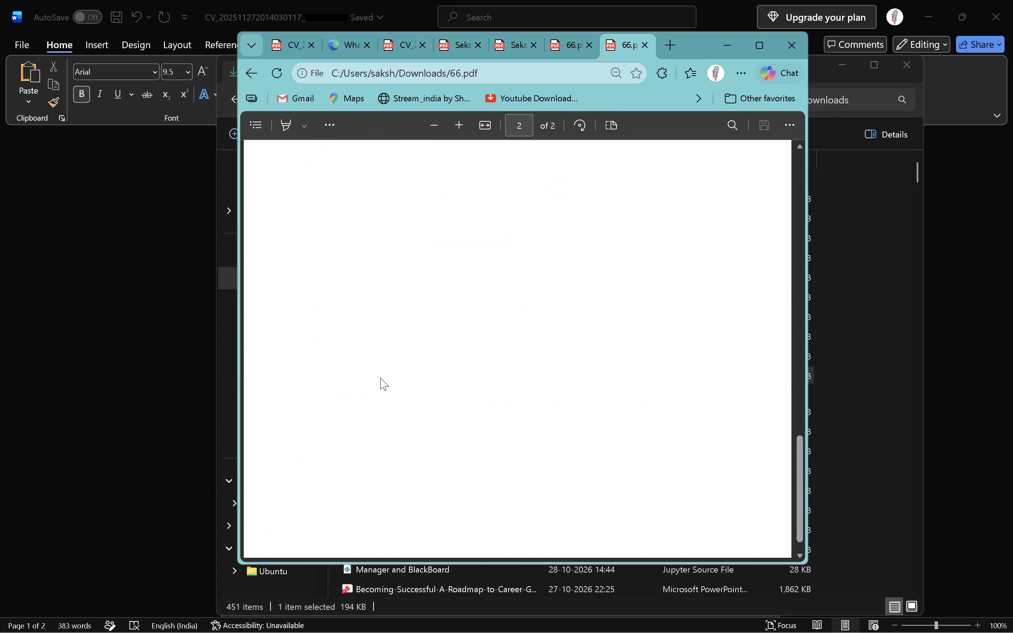
pyautogui.scroll(8, 380, 378)
pyautogui.hscroll(1, 380, 378)
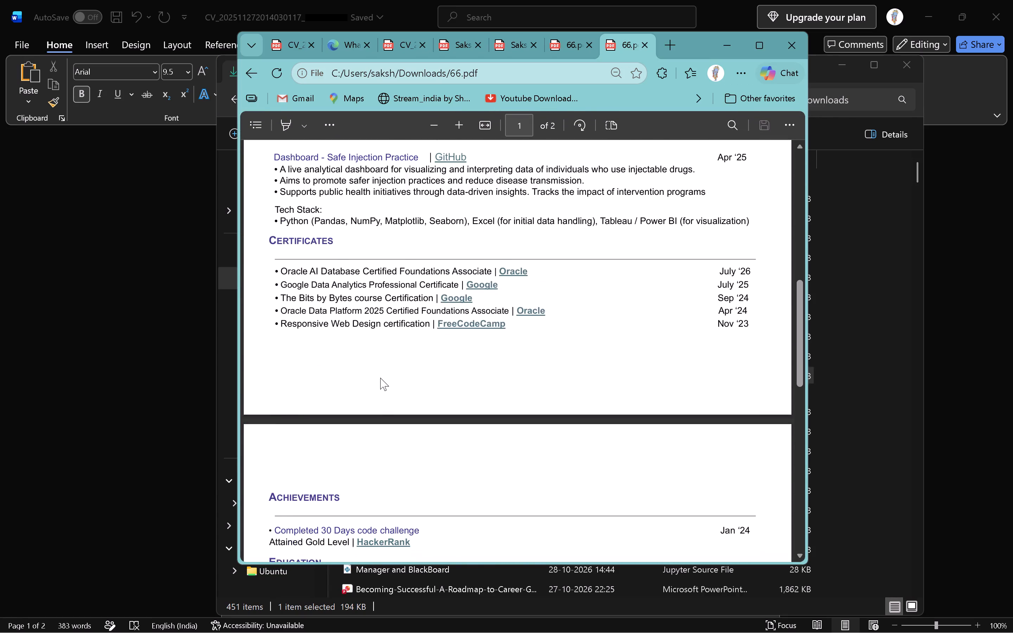
pyautogui.hscroll(2, 380, 378)
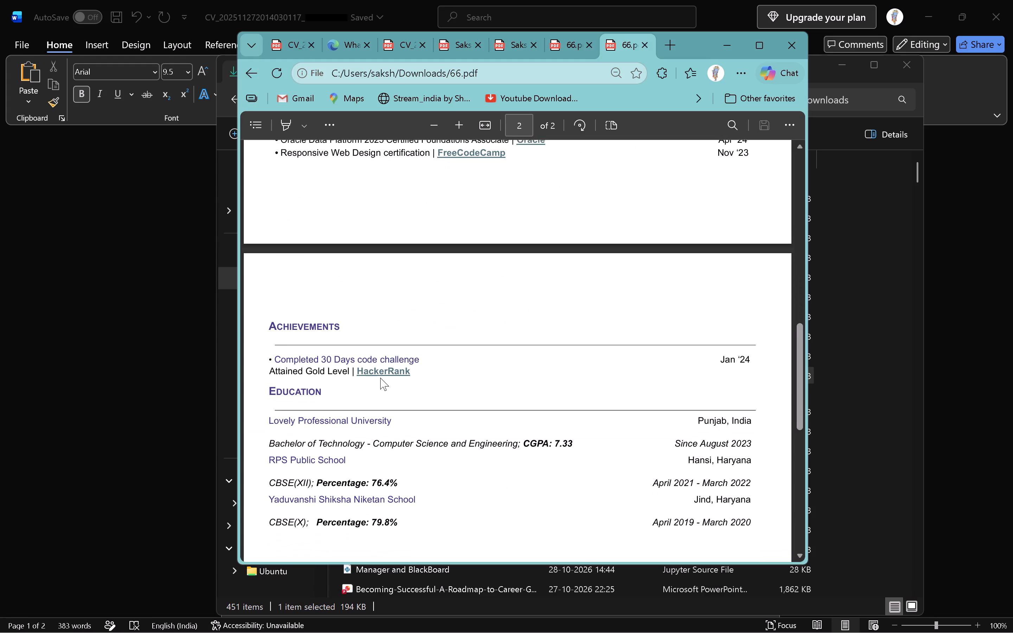
pyautogui.hscroll(1, 380, 378)
pyautogui.scroll(3, 380, 378)
pyautogui.scroll(-1, 380, 378)
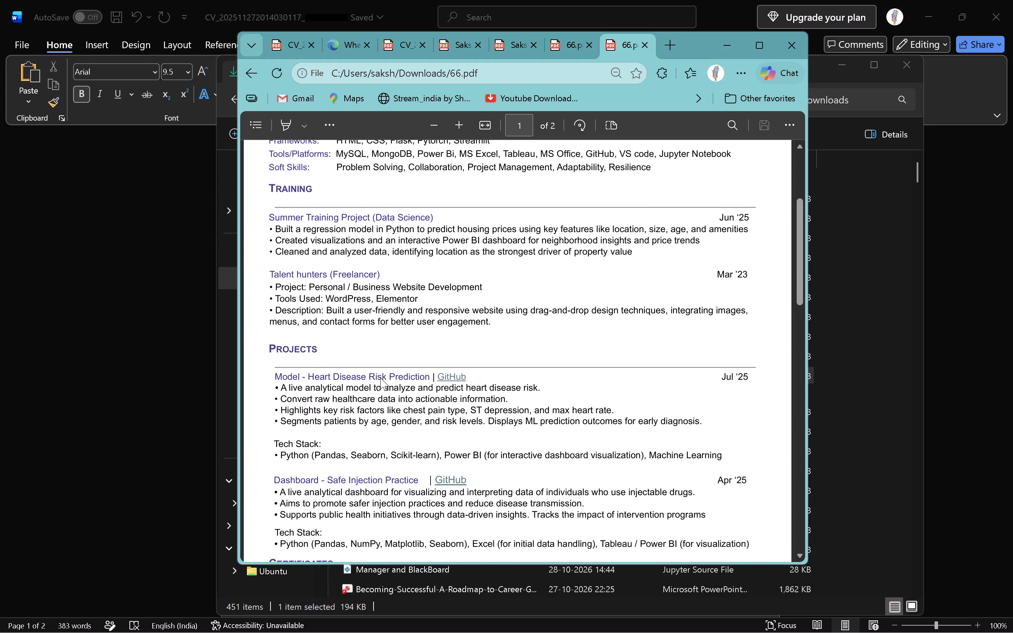
pyautogui.scroll(-4, 380, 378)
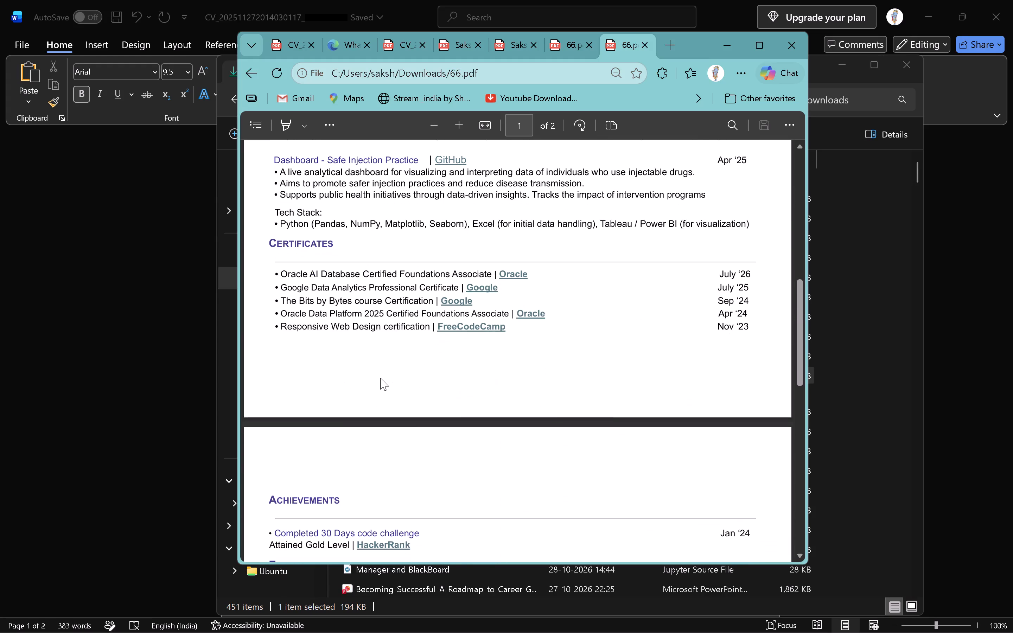
pyautogui.scroll(-2, 380, 378)
pyautogui.scroll(3, 520, 310)
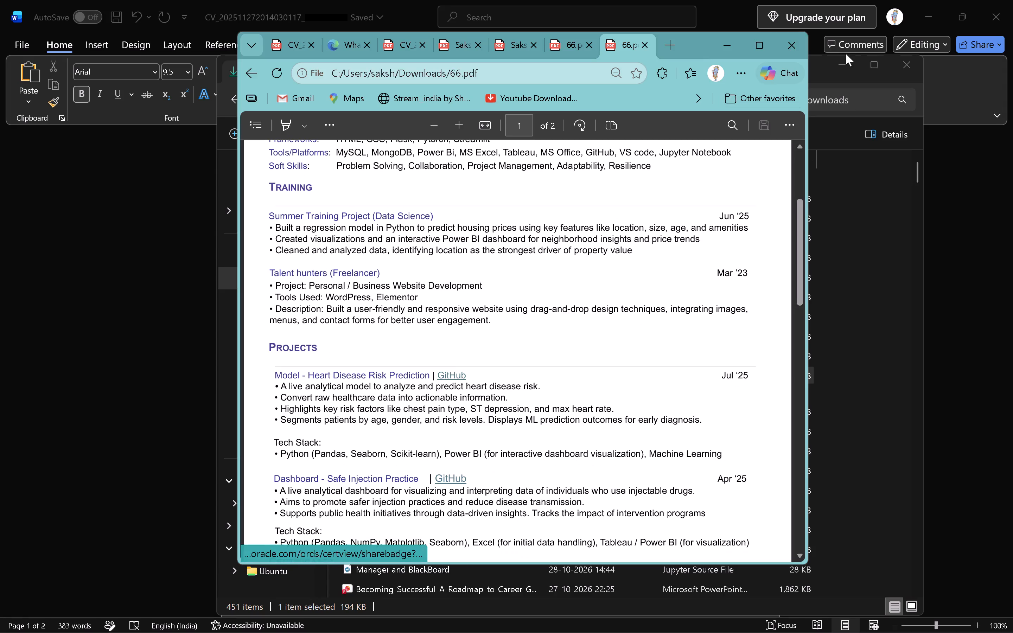
# Minimize the PDF viewer and the Downloads window to return to the CV document in Word.
pyautogui.click(730, 35)
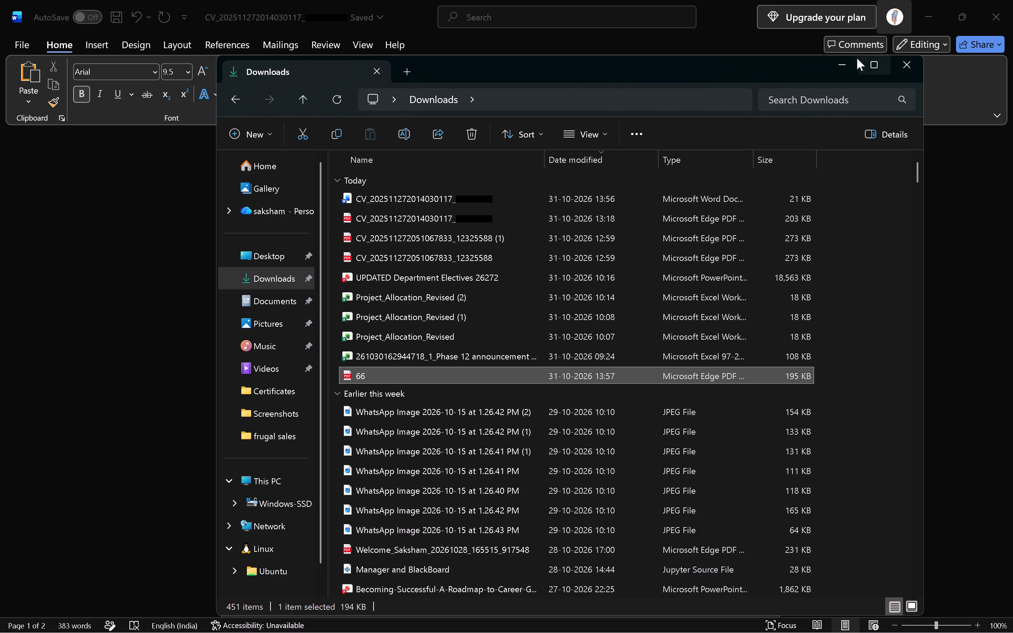
pyautogui.click(845, 64)
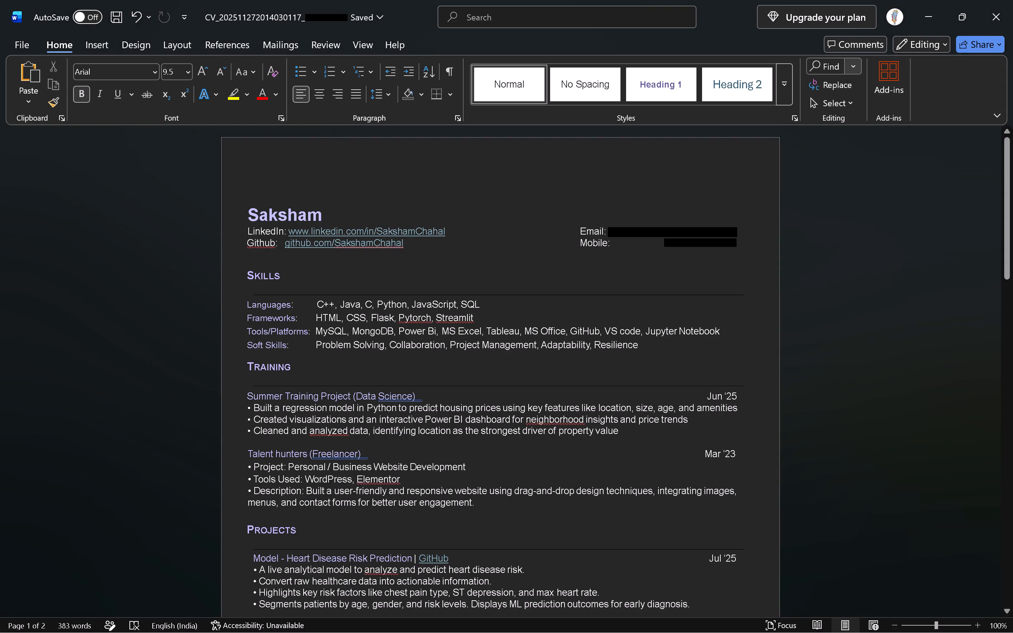
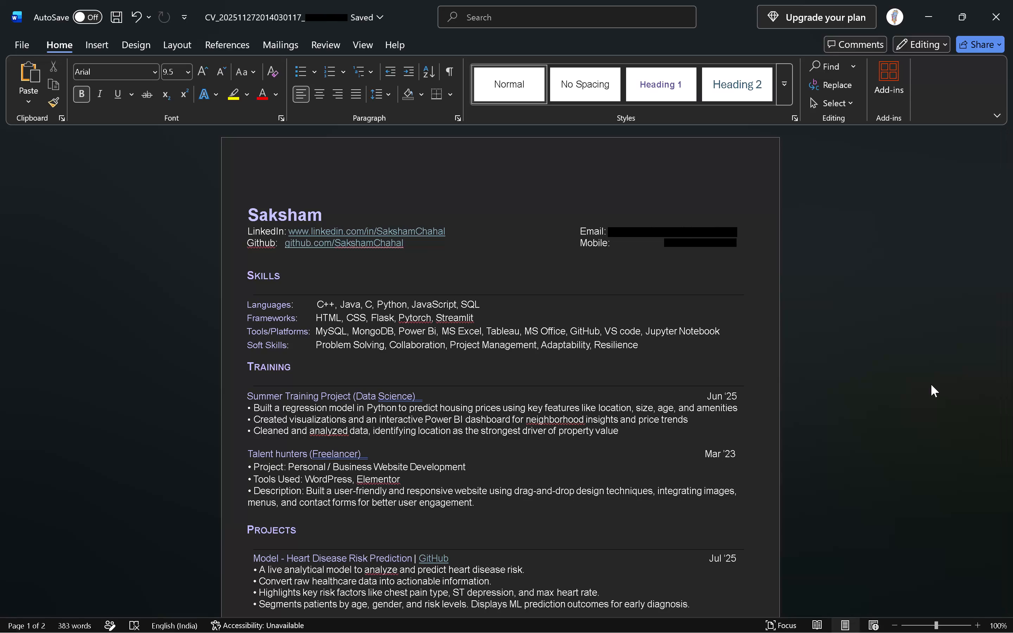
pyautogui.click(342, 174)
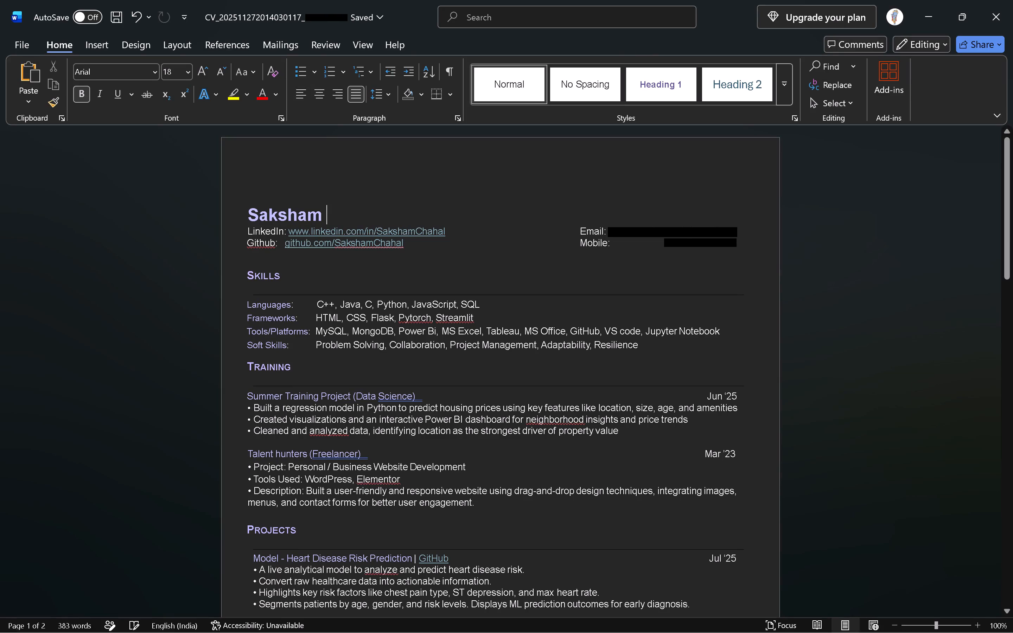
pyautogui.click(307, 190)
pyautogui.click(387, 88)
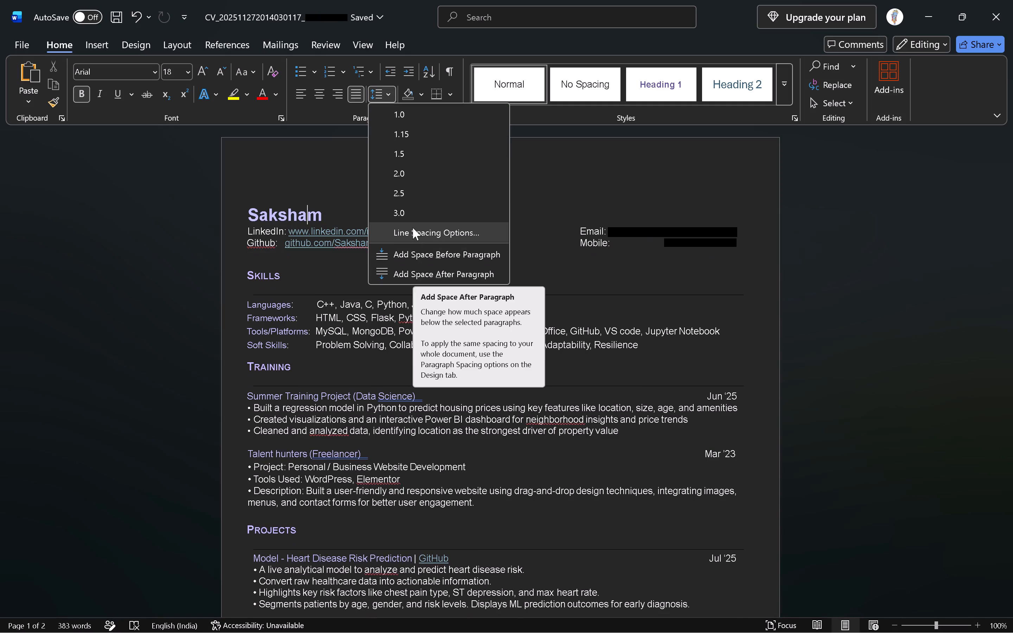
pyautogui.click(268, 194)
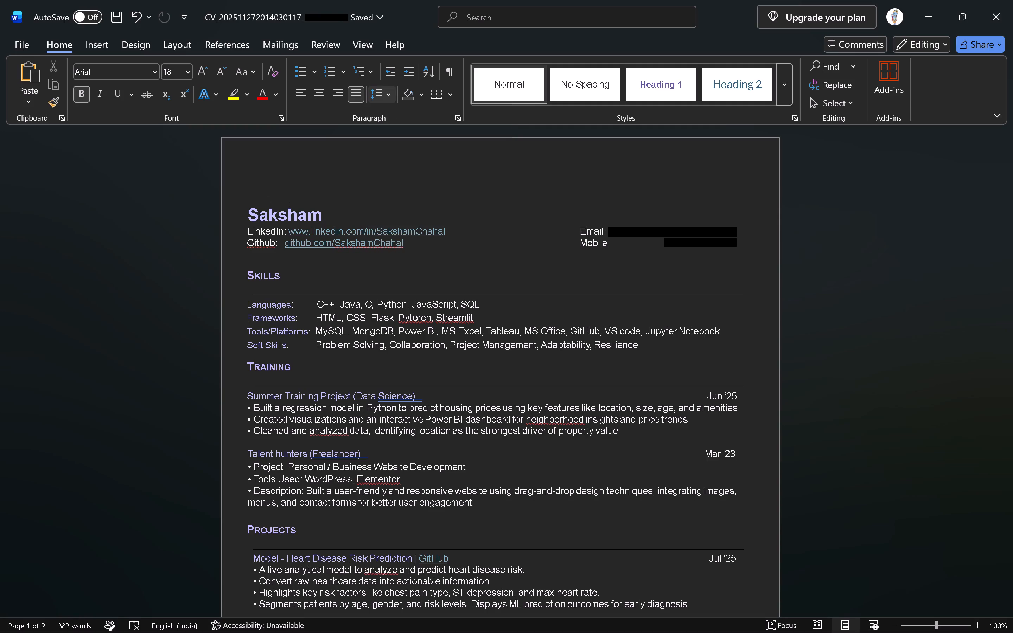
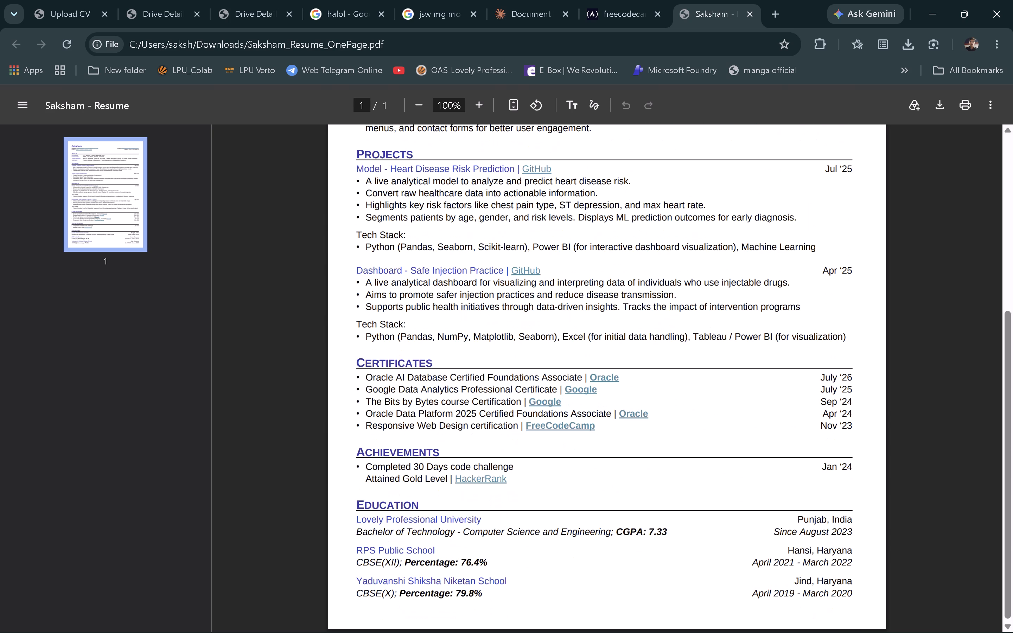
pyautogui.scroll(-1, 510, 532)
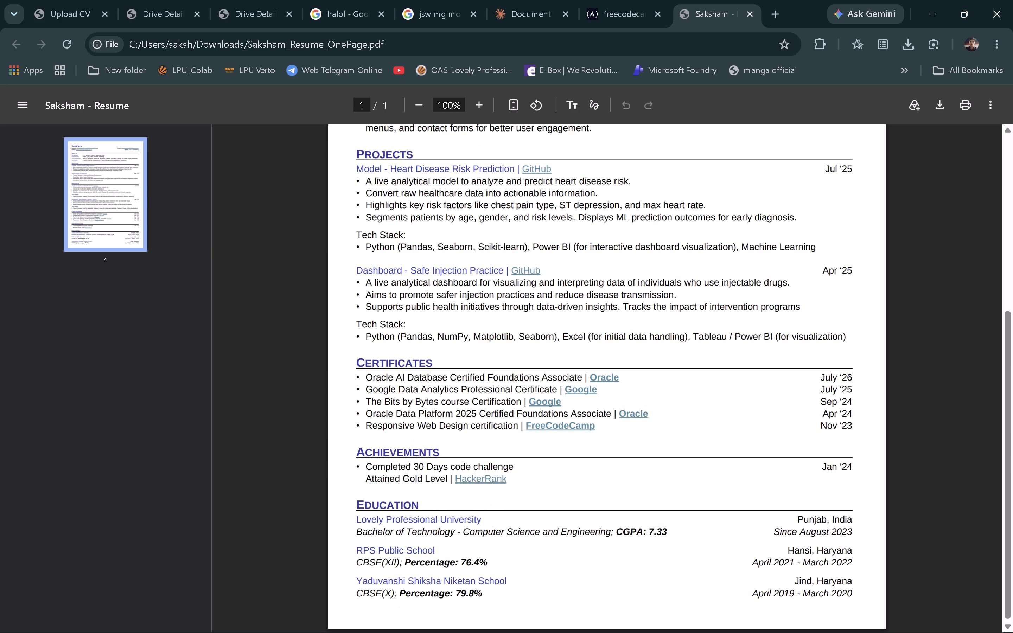
pyautogui.scroll(2, 468, 427)
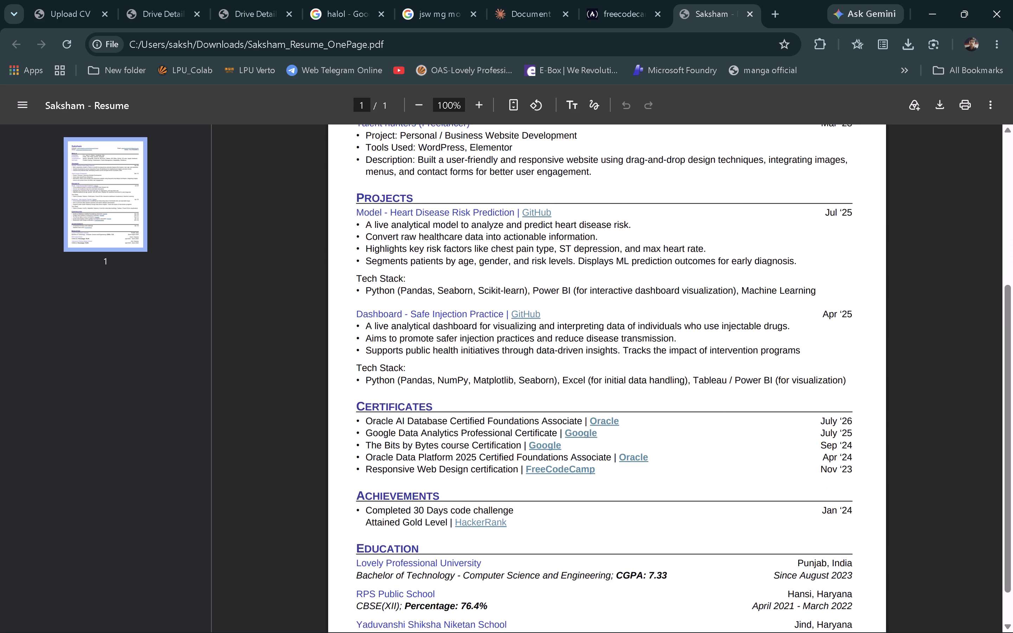
pyautogui.scroll(1, 468, 427)
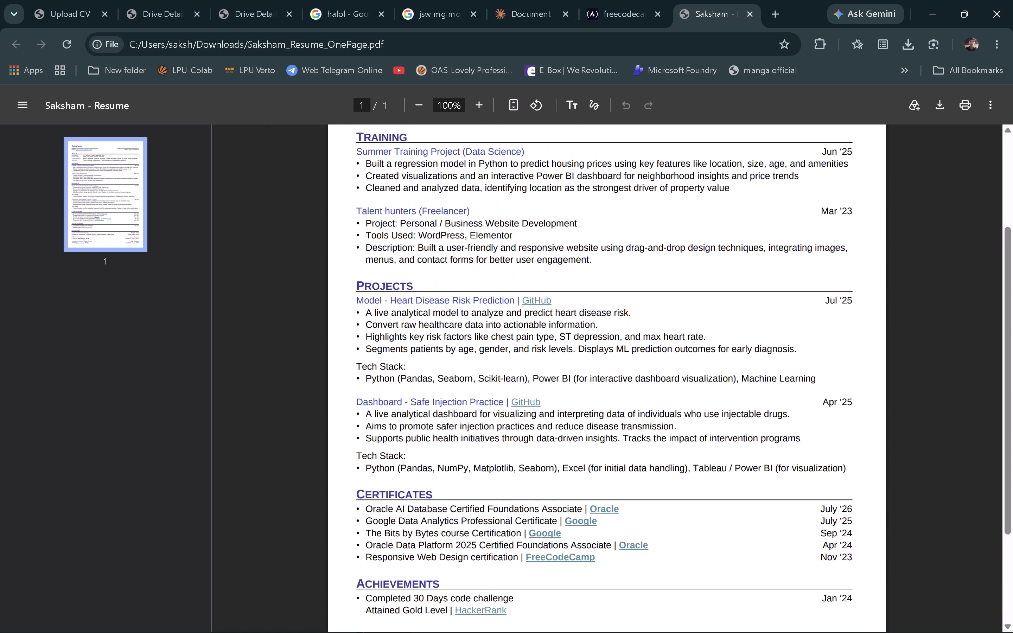
pyautogui.scroll(4, 468, 427)
pyautogui.scroll(-5, 468, 427)
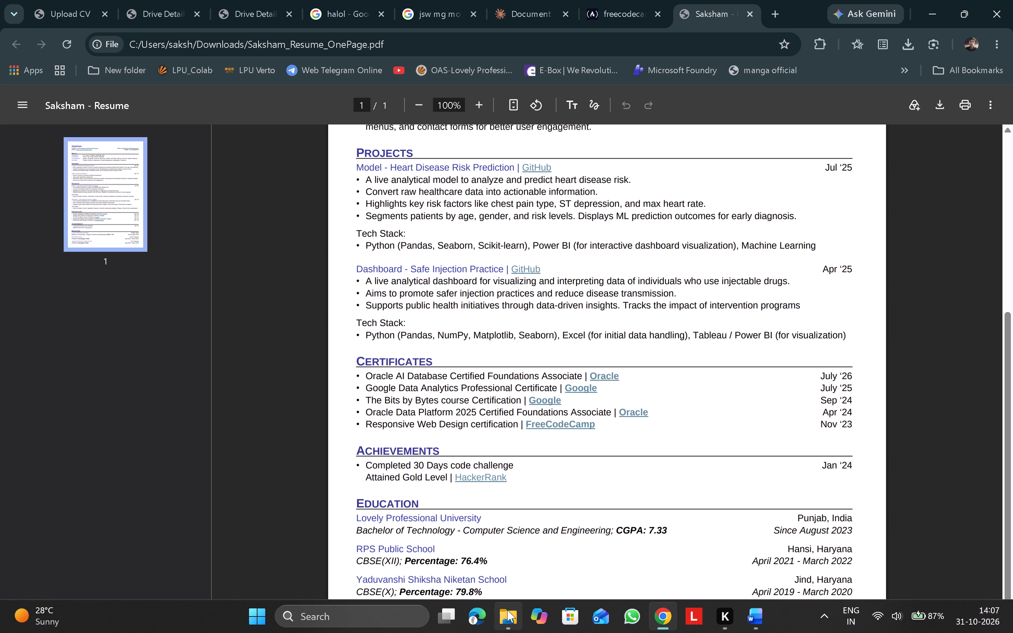
# Switch to the Downloads folder in File Explorer and open its Certificates subfolder.
pyautogui.click(756, 623)
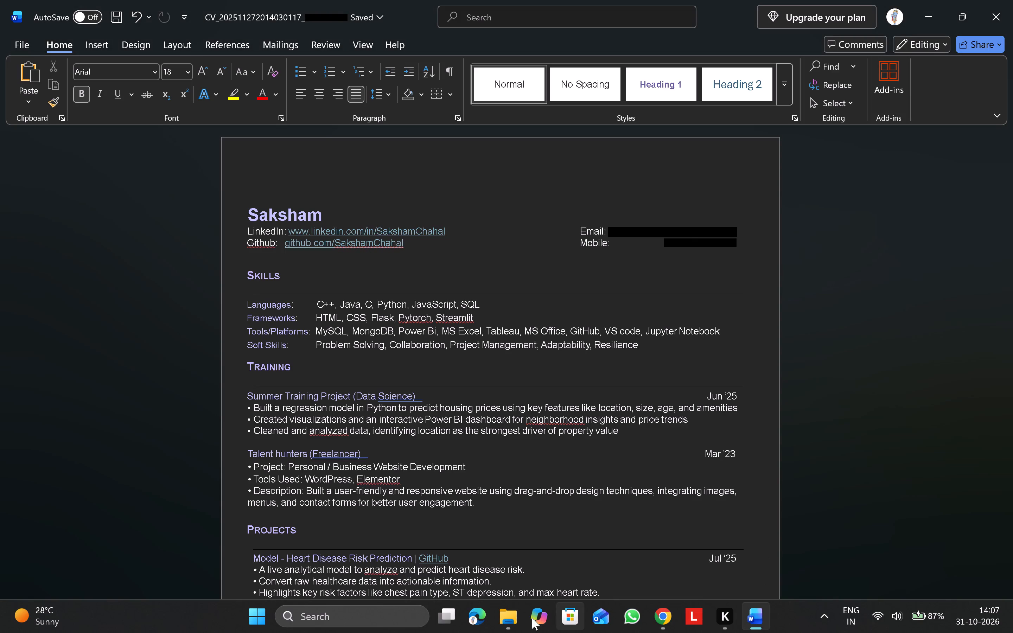
pyautogui.click(508, 622)
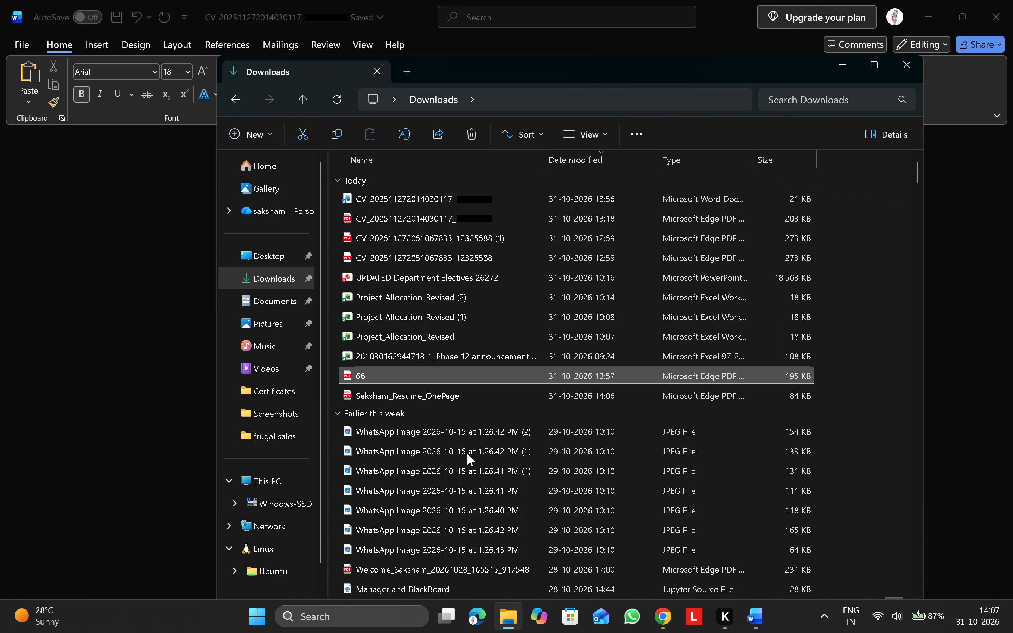
pyautogui.scroll(8, 470, 446)
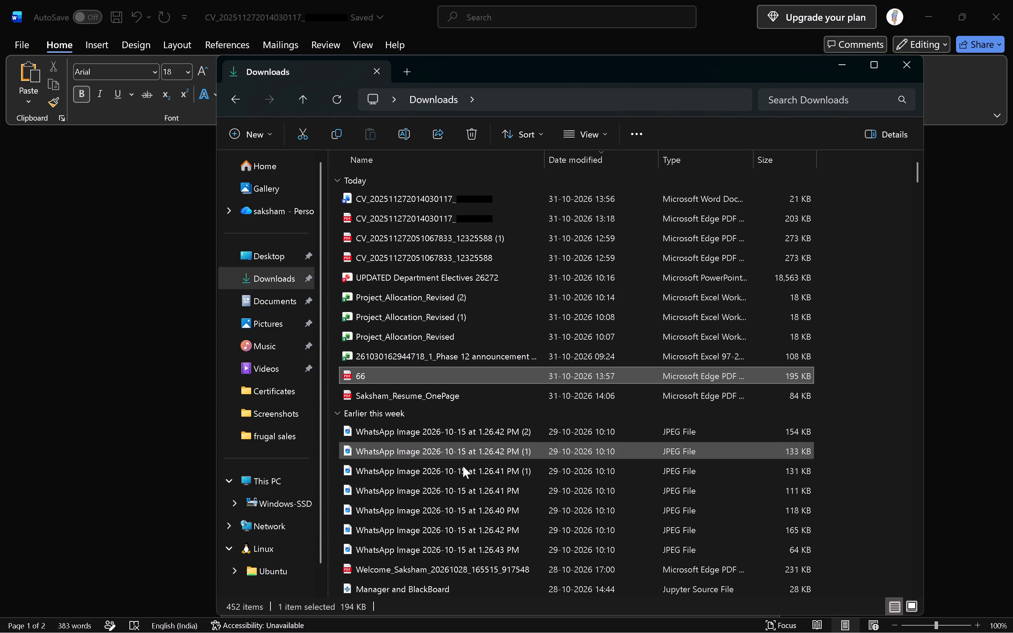
pyautogui.click(466, 618)
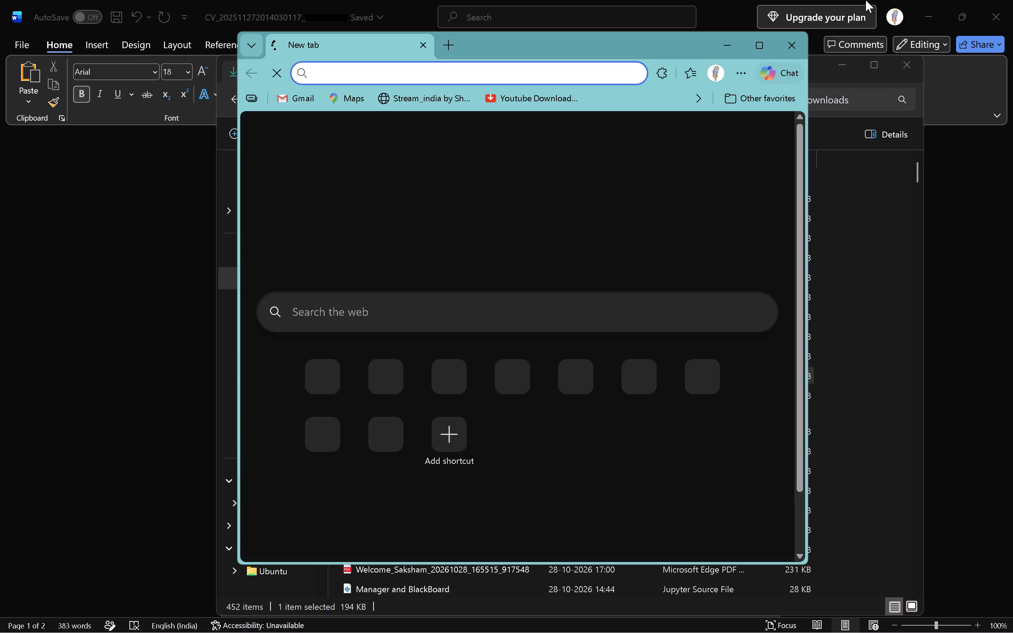
pyautogui.click(791, 39)
pyautogui.scroll(-4, 566, 452)
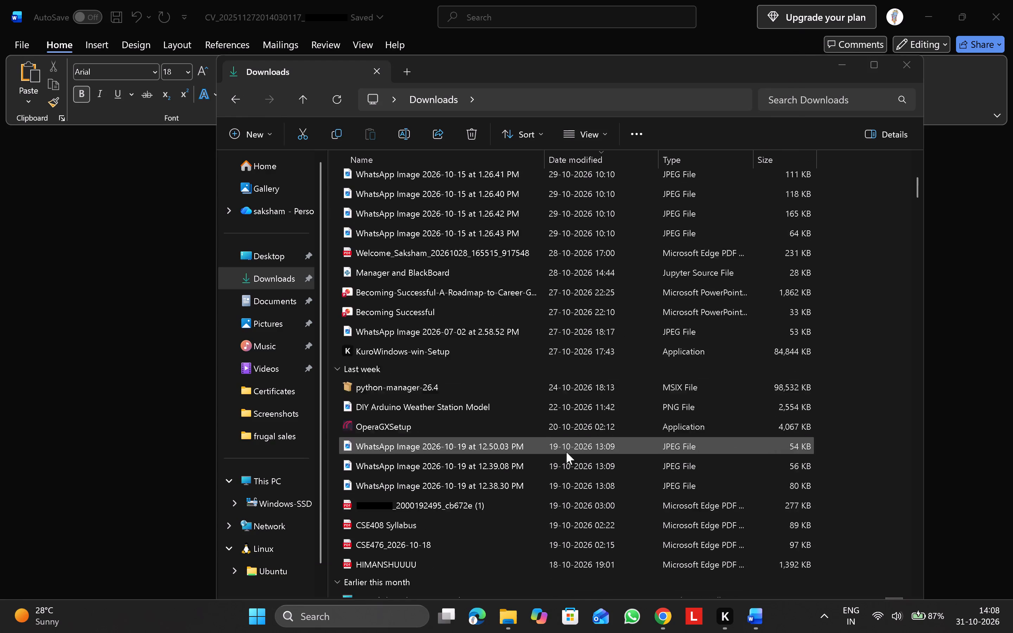
pyautogui.scroll(-6, 566, 452)
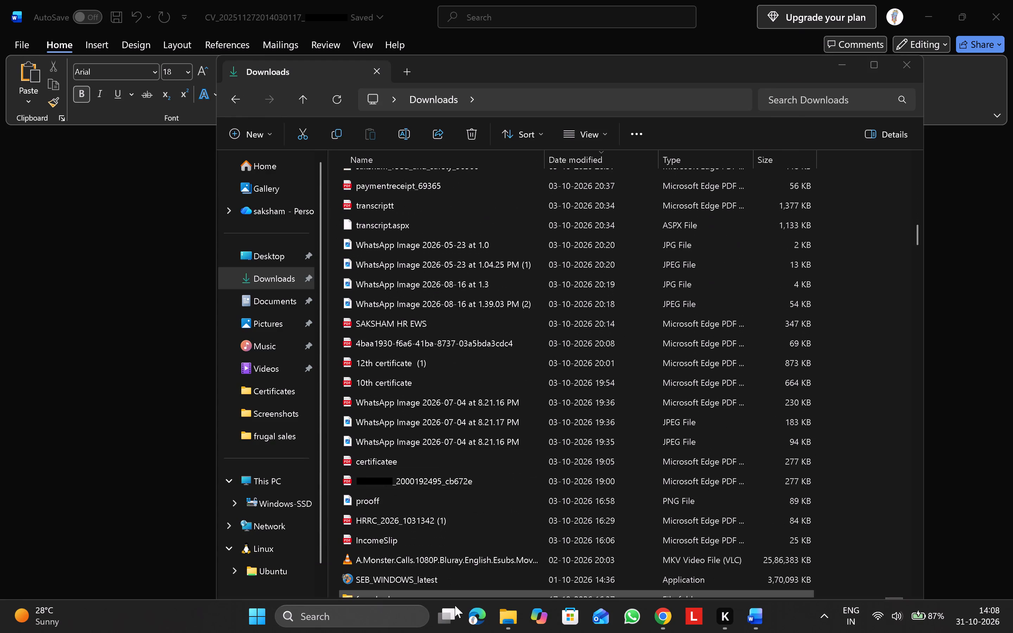
pyautogui.scroll(-2, 455, 605)
pyautogui.scroll(-4, 542, 427)
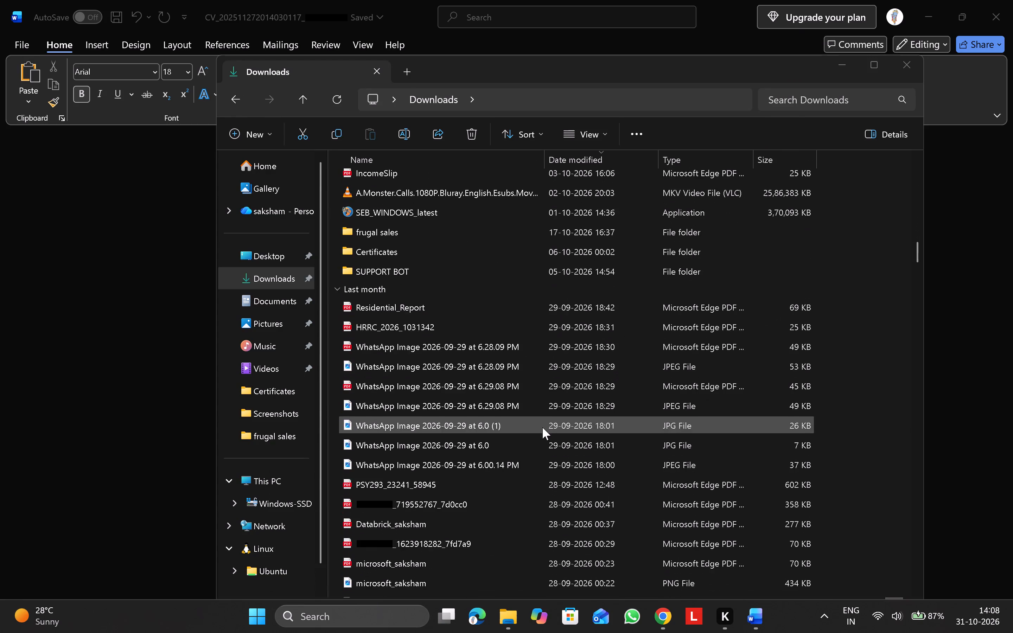
pyautogui.scroll(-1, 542, 427)
pyautogui.doubleClick(385, 249)
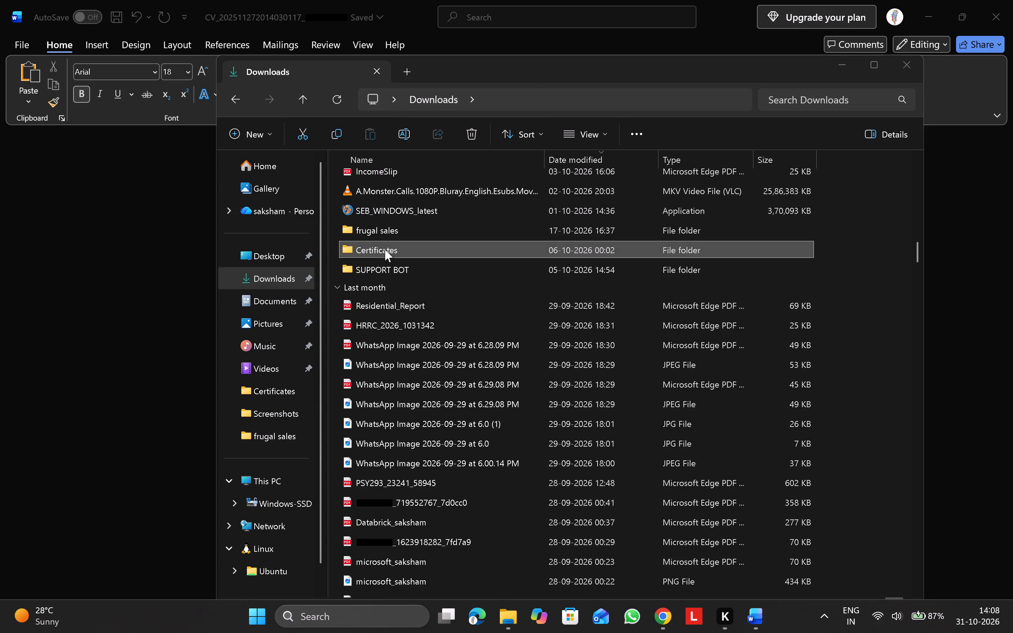
# Look through the CV and certificate files in the Certificates folder and open the Saksham_CV_AI_ENGINEER PDF.
pyautogui.scroll(-4, 495, 438)
pyautogui.scroll(5, 495, 438)
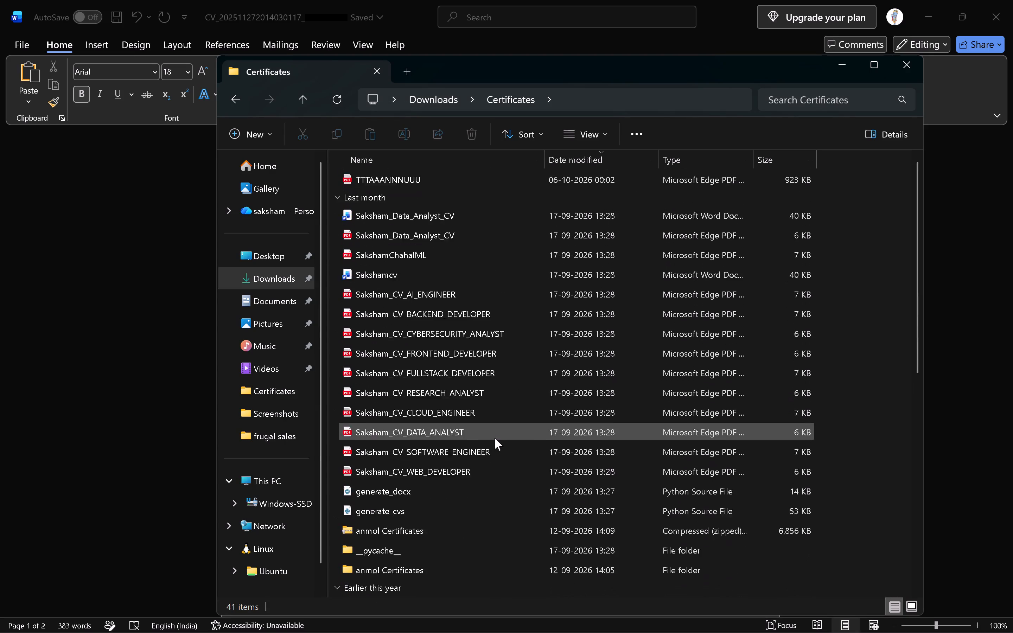
pyautogui.scroll(-1, 498, 521)
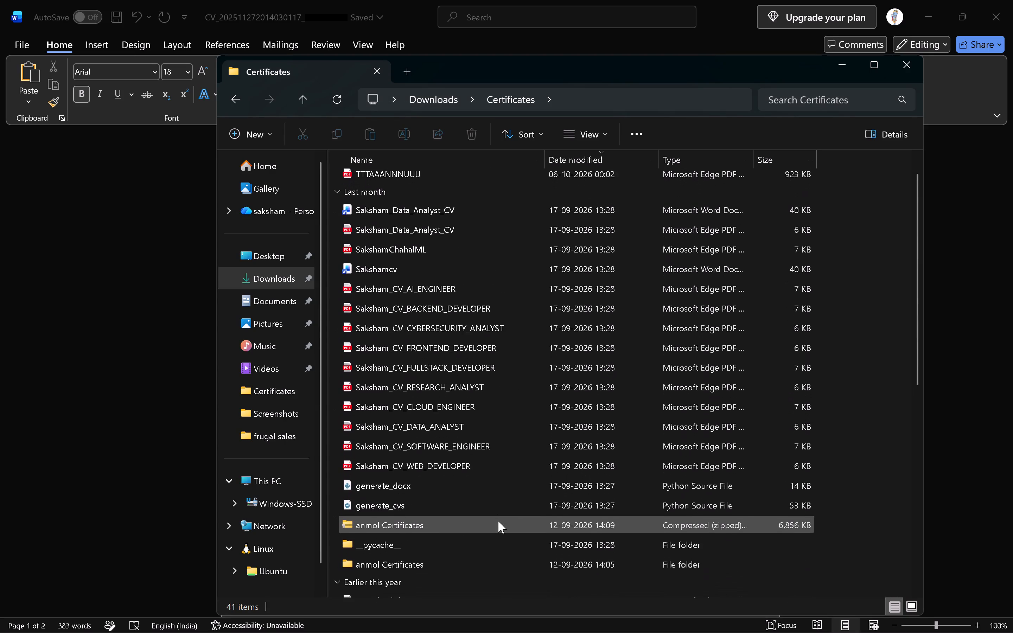
pyautogui.scroll(-9, 498, 521)
pyautogui.scroll(2, 498, 521)
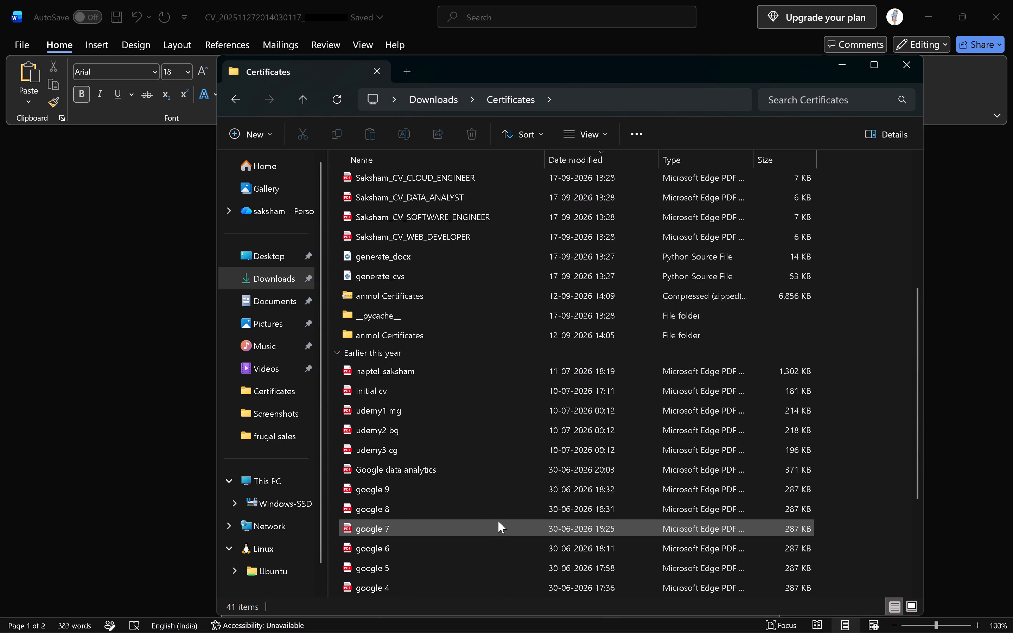
pyautogui.scroll(2, 498, 521)
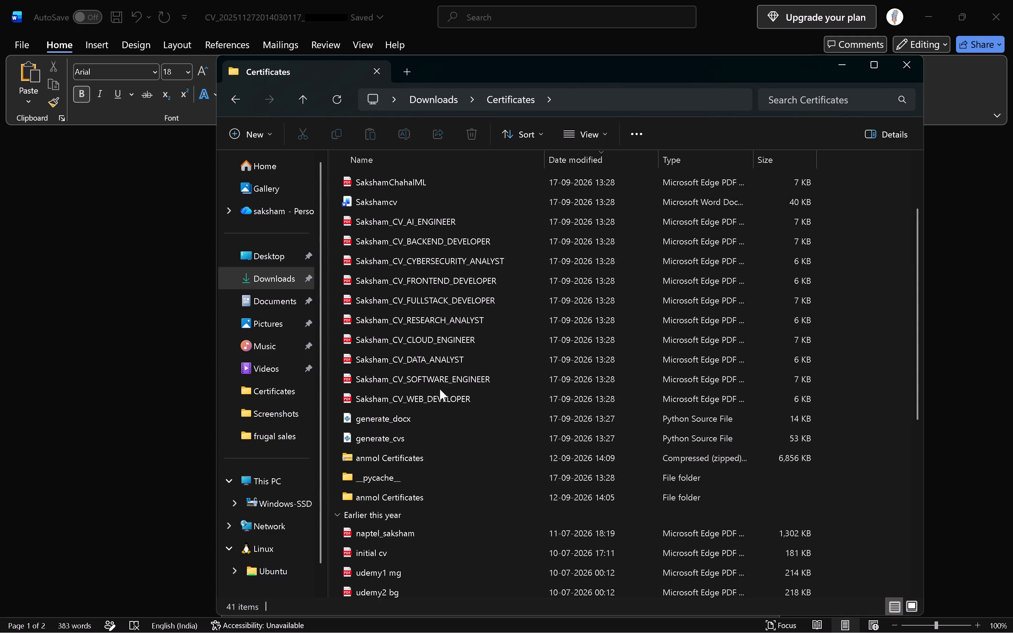
pyautogui.scroll(-1, 440, 408)
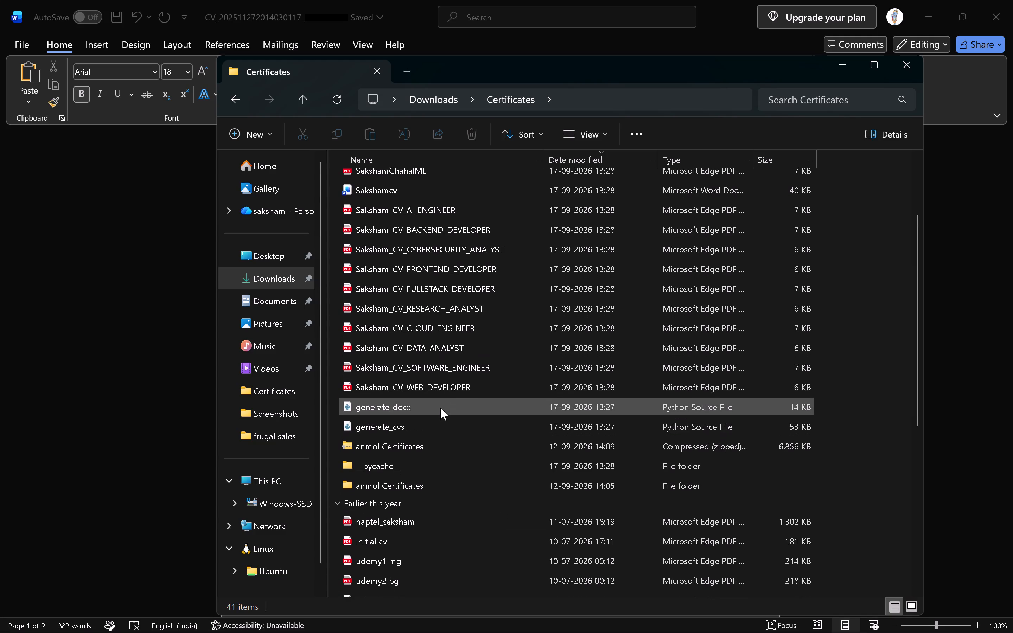
pyautogui.scroll(-1, 440, 408)
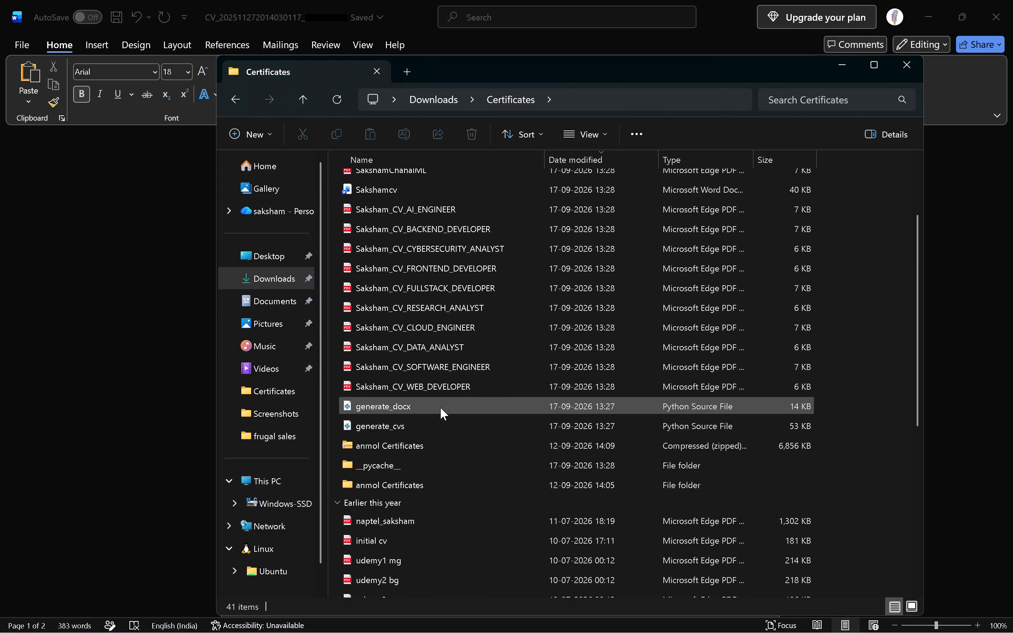
pyautogui.scroll(-1, 440, 408)
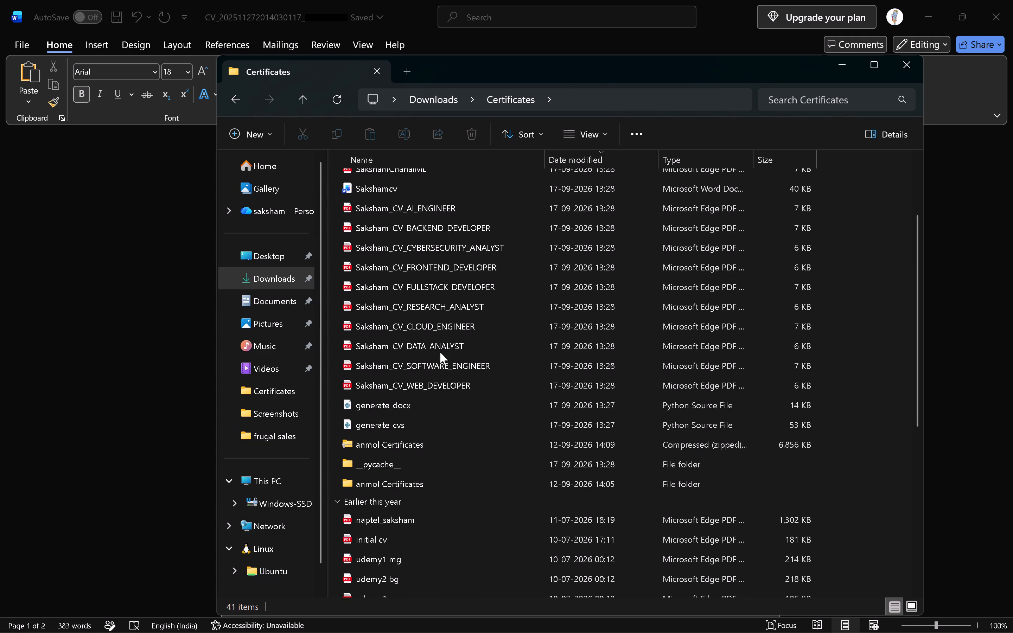
pyautogui.doubleClick(437, 211)
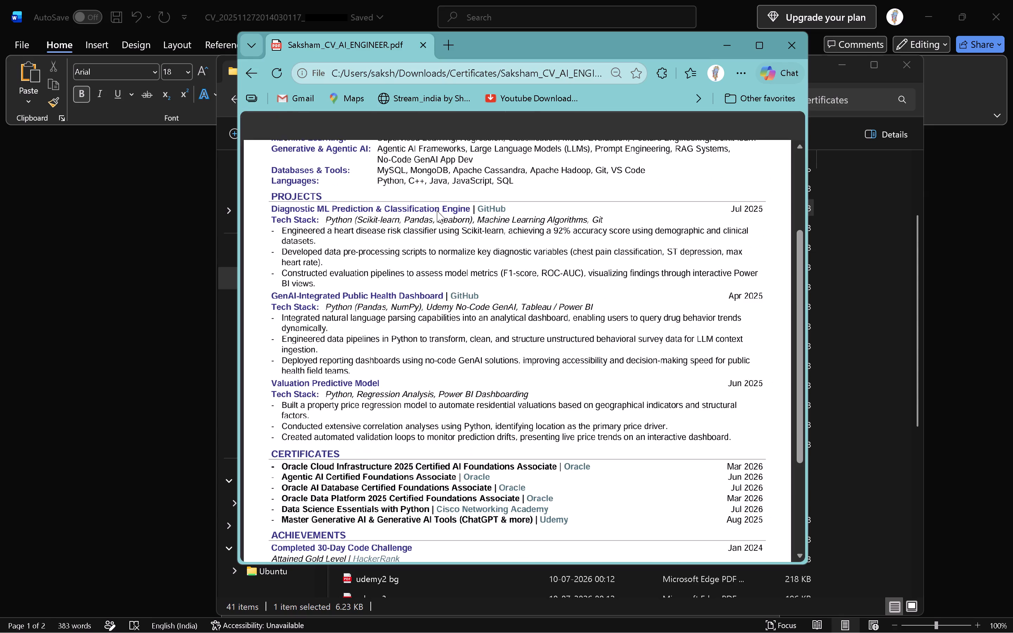
# Examine the AI engineer CV from Projects down through Certificates, Achievements and Education.
pyautogui.scroll(-2, 482, 429)
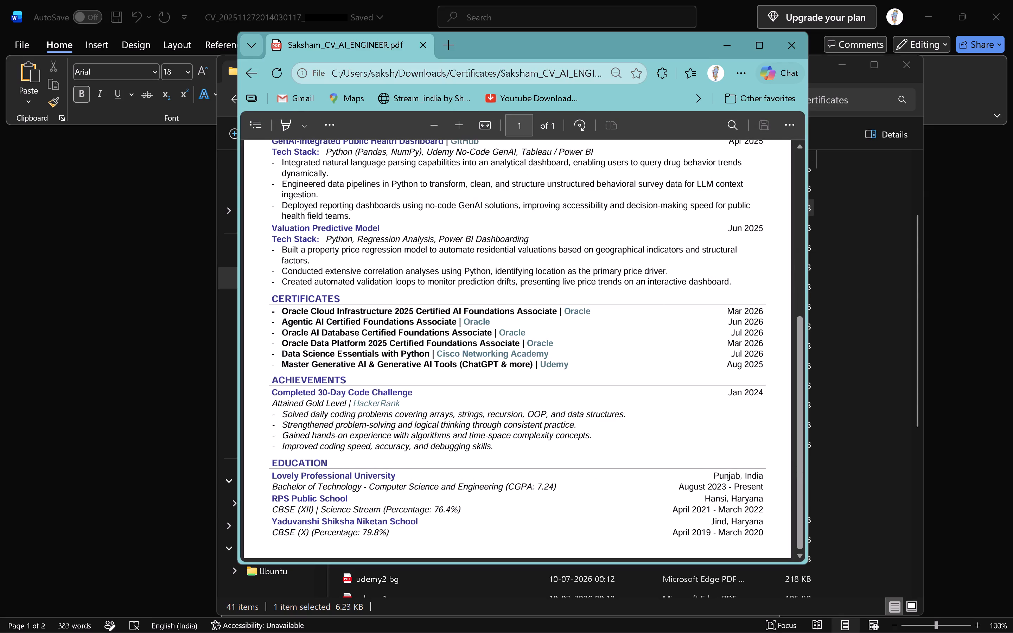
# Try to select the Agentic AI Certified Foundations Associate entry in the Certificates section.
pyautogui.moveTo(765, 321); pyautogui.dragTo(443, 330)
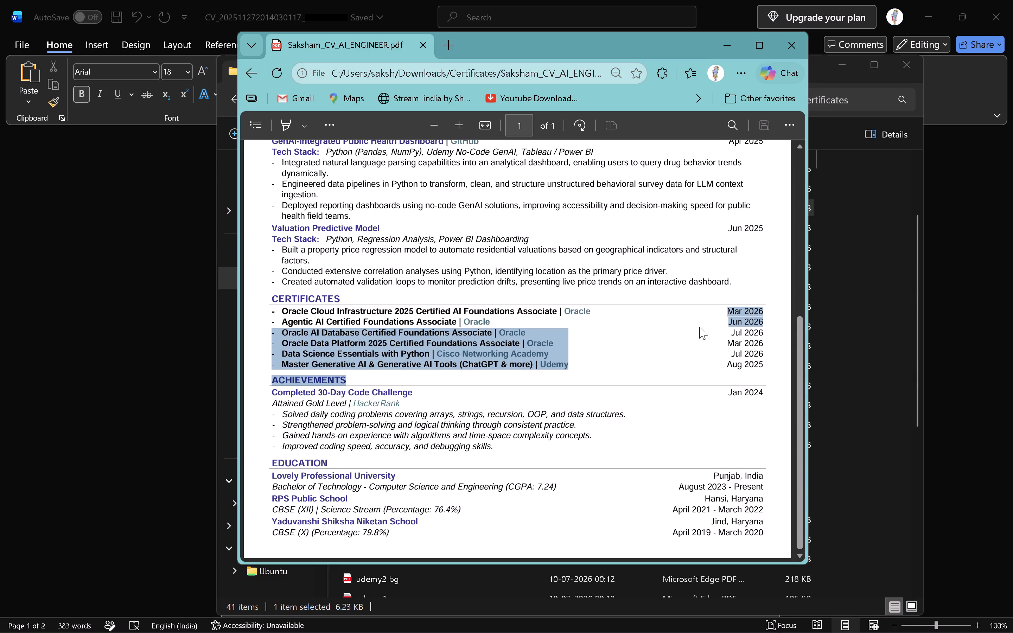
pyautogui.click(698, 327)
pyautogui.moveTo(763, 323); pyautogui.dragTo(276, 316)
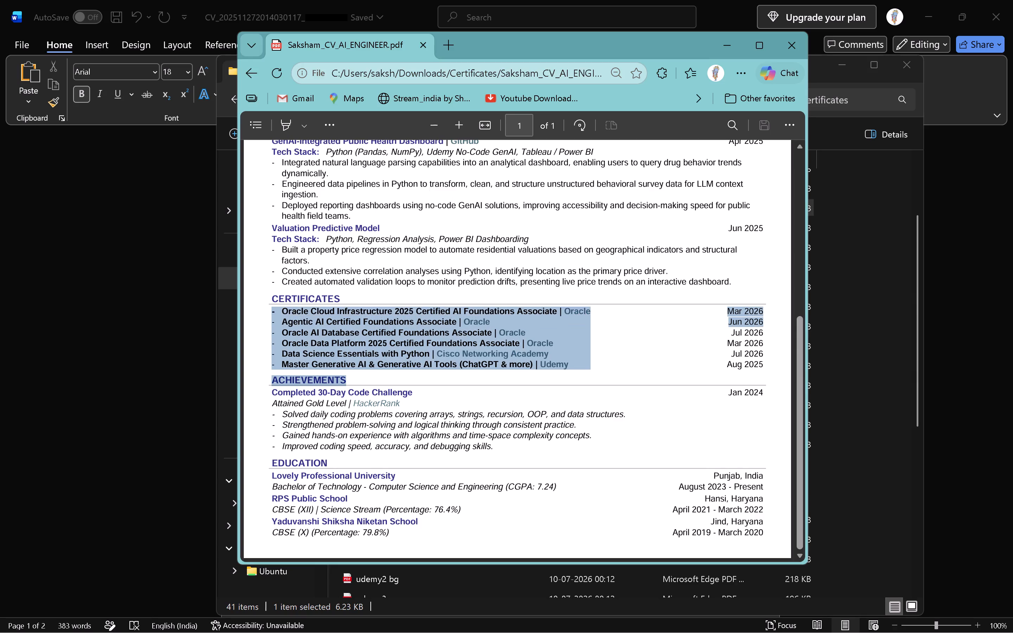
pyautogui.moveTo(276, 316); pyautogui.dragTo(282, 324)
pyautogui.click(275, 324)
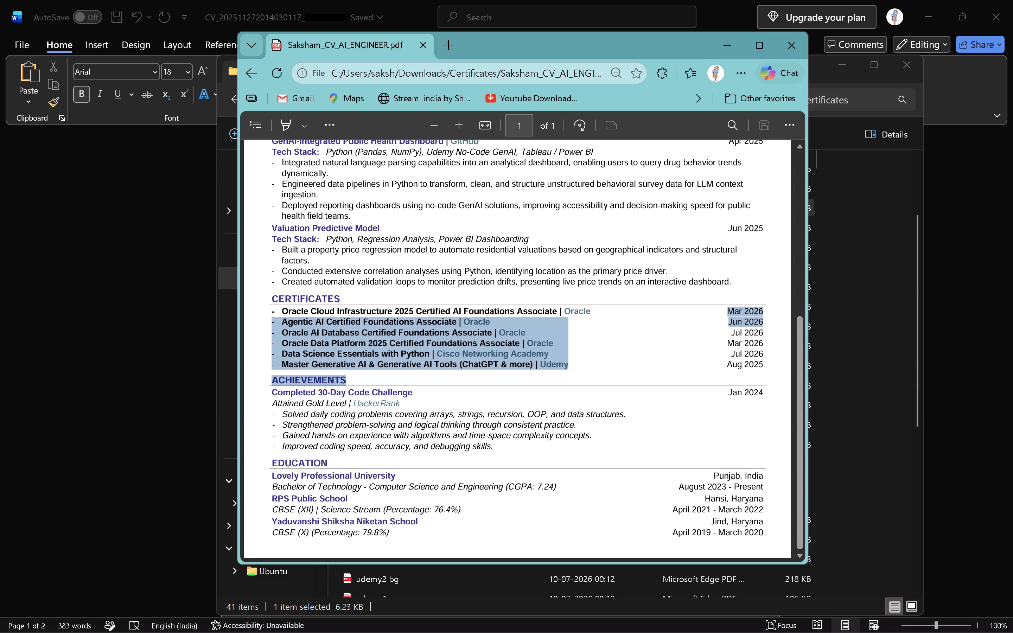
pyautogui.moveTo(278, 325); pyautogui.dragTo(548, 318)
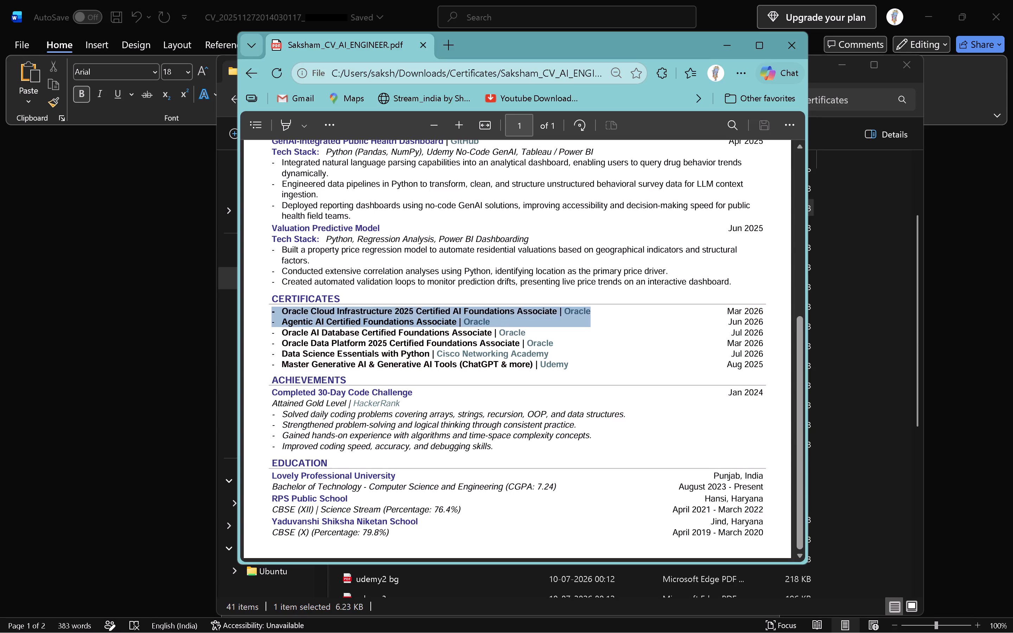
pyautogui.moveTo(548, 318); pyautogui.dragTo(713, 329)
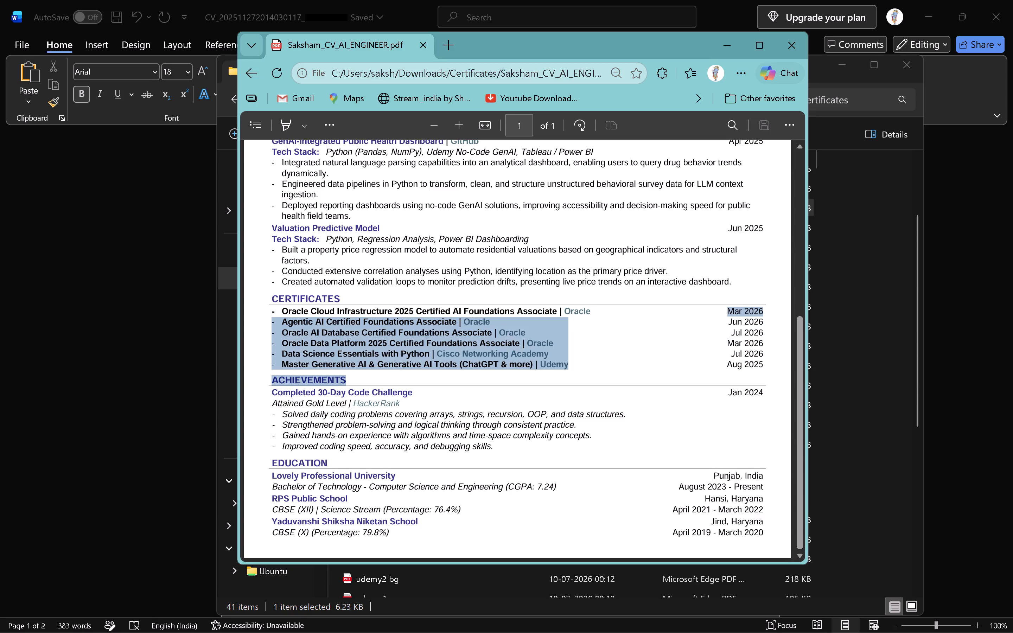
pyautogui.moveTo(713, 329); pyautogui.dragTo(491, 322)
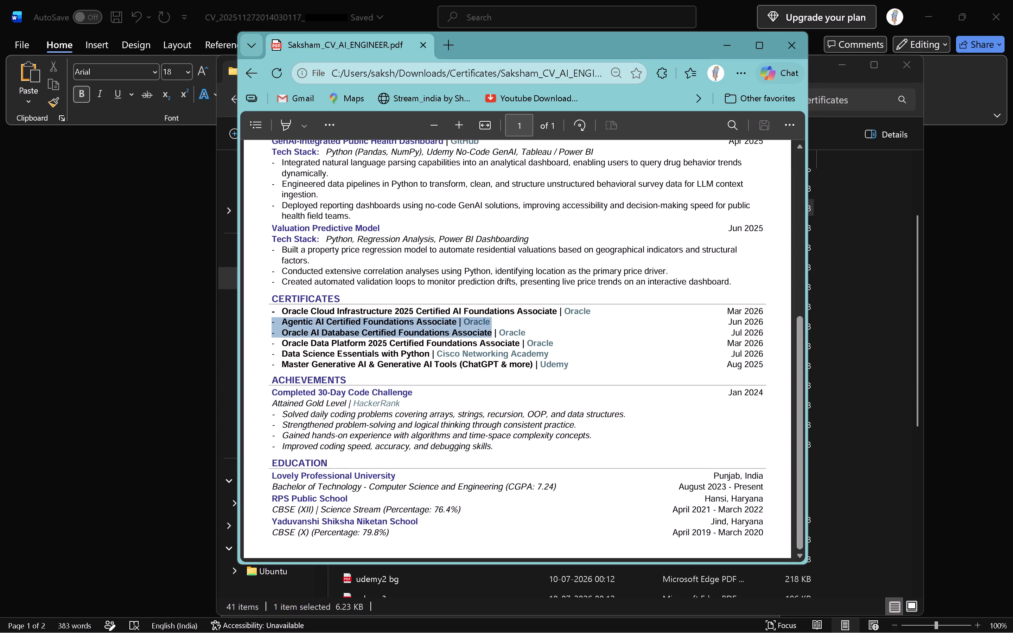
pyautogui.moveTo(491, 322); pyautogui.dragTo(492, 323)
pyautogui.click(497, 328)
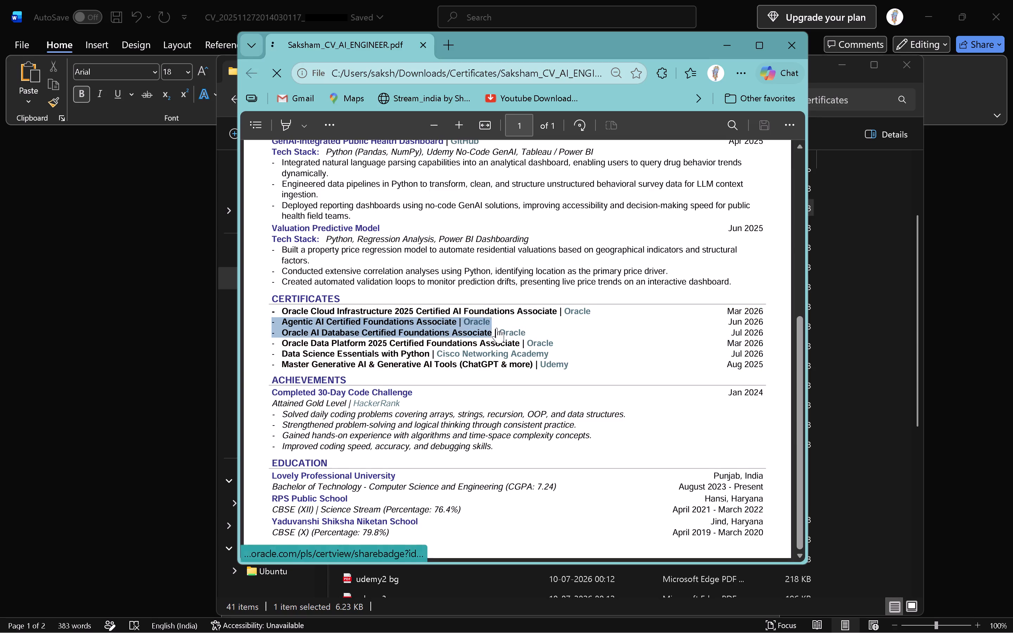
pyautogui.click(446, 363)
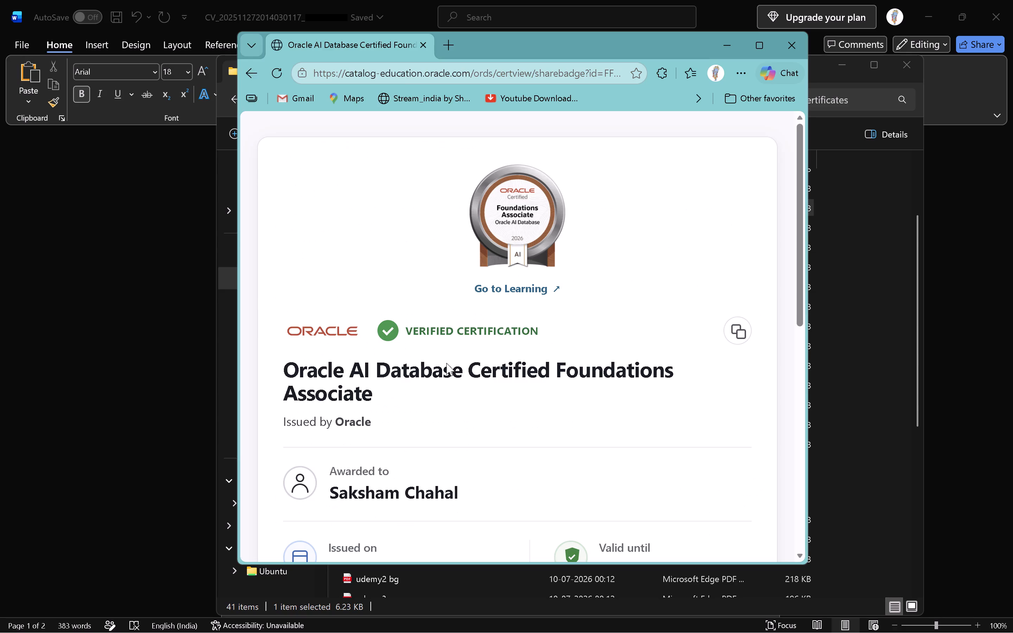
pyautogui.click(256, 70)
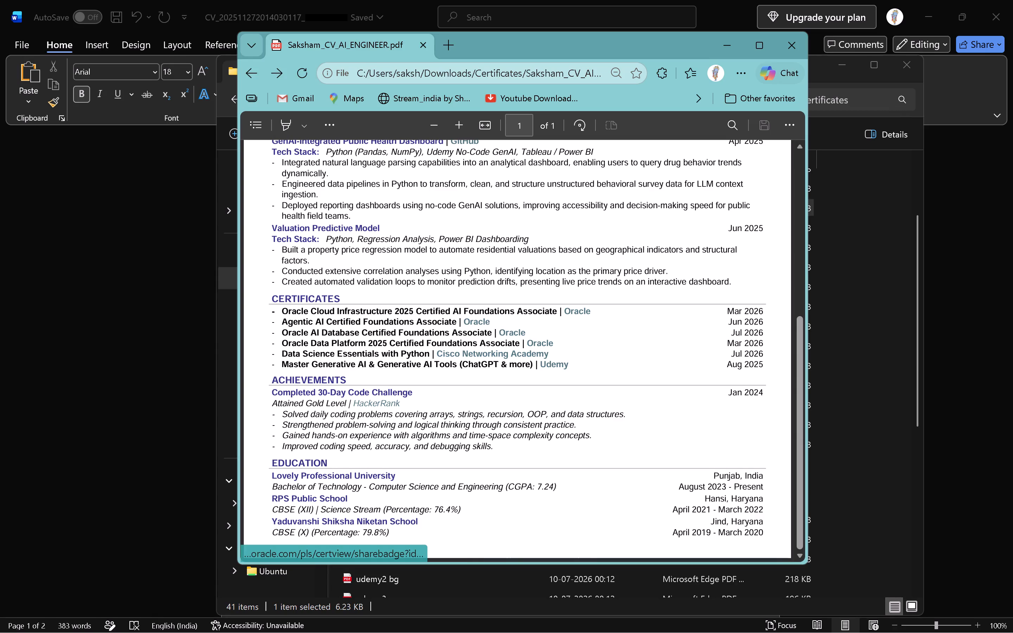
# Copy the certificate title "Agentic AI Certified Foundations Associate" from the AI engineer CV.
pyautogui.moveTo(494, 323); pyautogui.dragTo(440, 322)
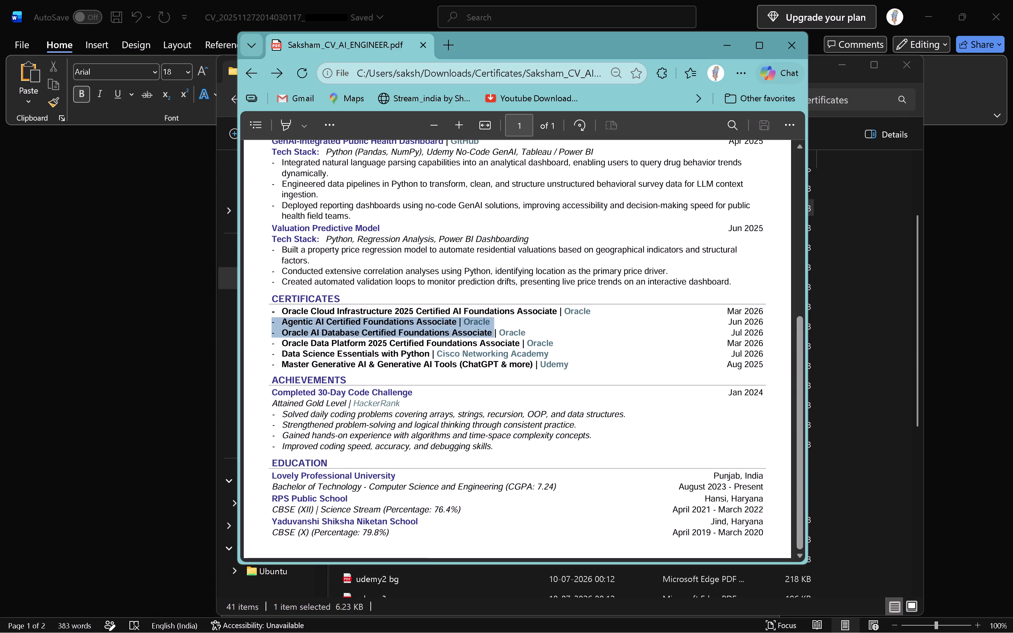
pyautogui.moveTo(440, 322); pyautogui.dragTo(288, 316)
pyautogui.click(281, 318)
pyautogui.moveTo(281, 318); pyautogui.dragTo(291, 318)
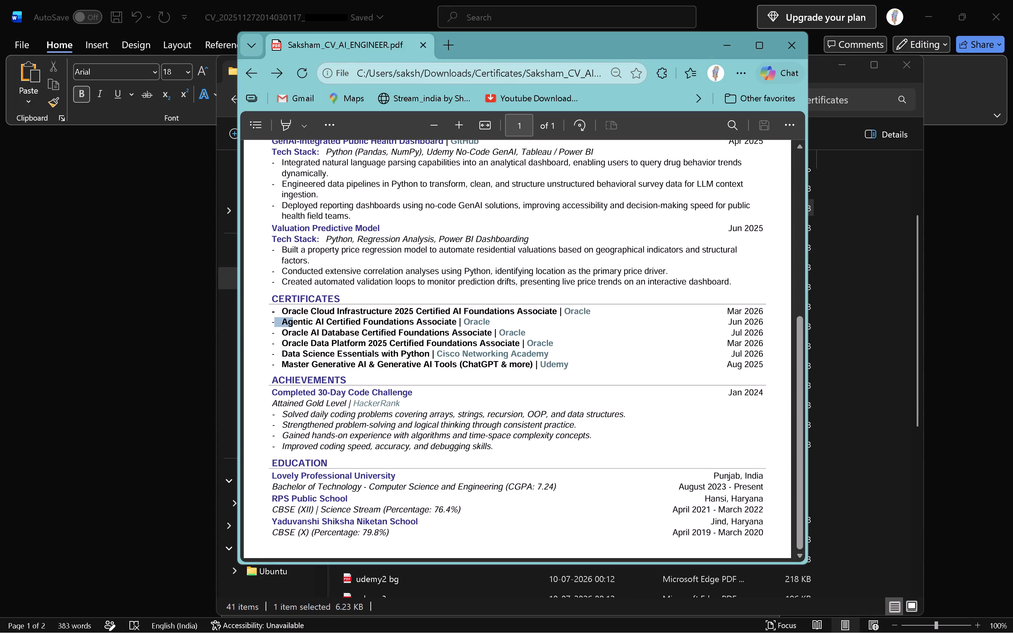
pyautogui.moveTo(291, 318); pyautogui.dragTo(445, 321)
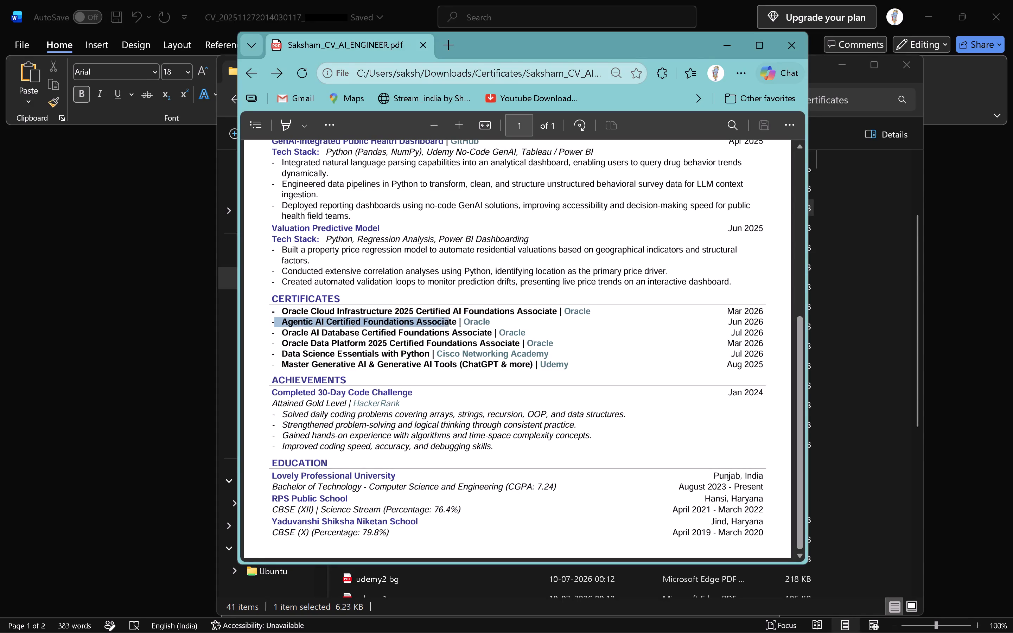
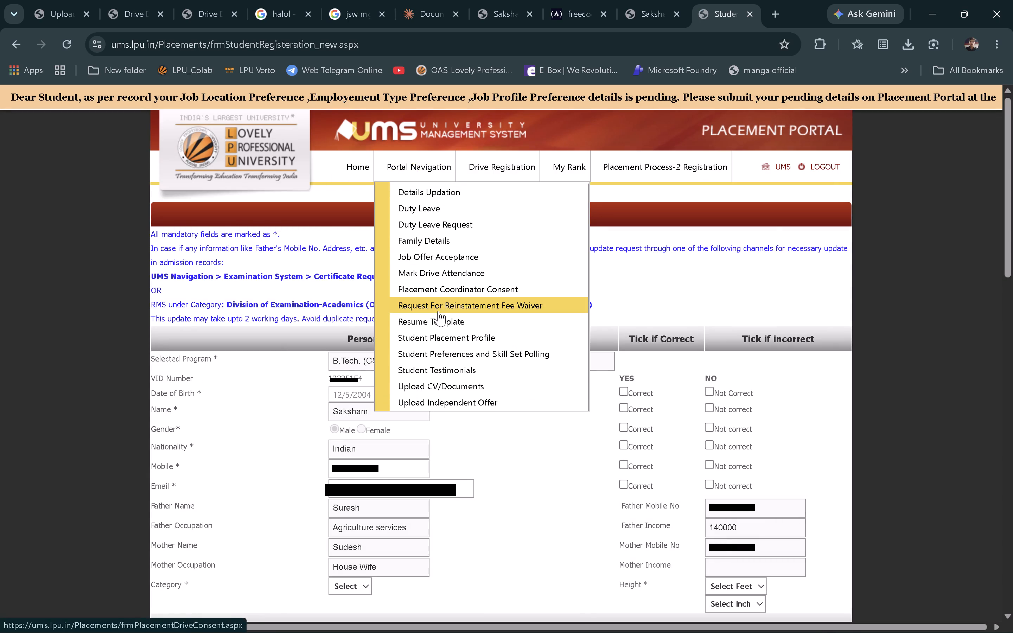
# Open the placement portal's Upload CV/Documents page and set the document type to CV/Resume:CV with General CV as the CV type.
pyautogui.click(436, 382)
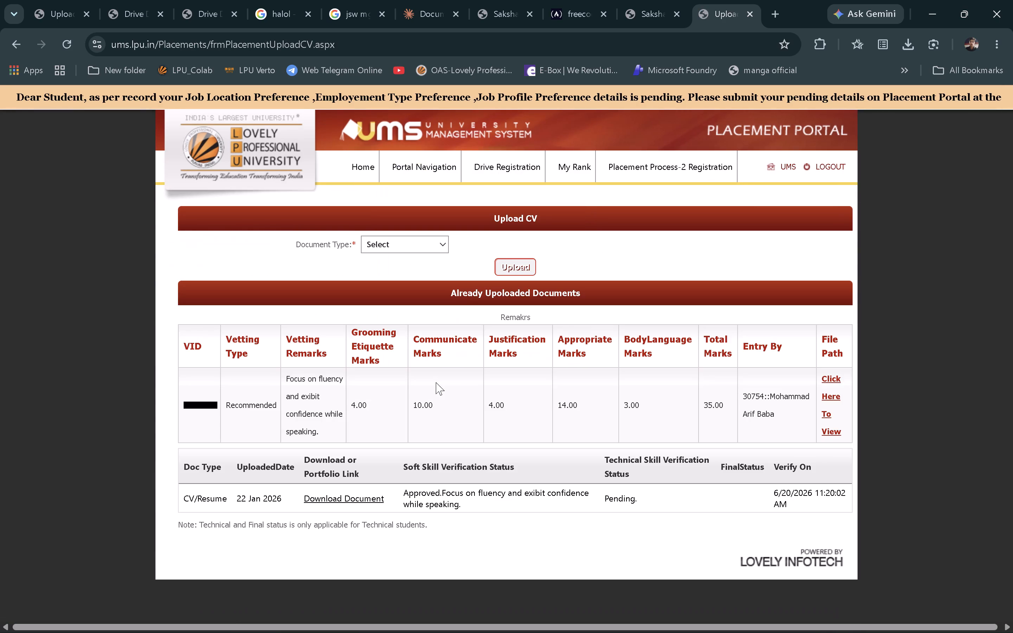
pyautogui.click(256, 448)
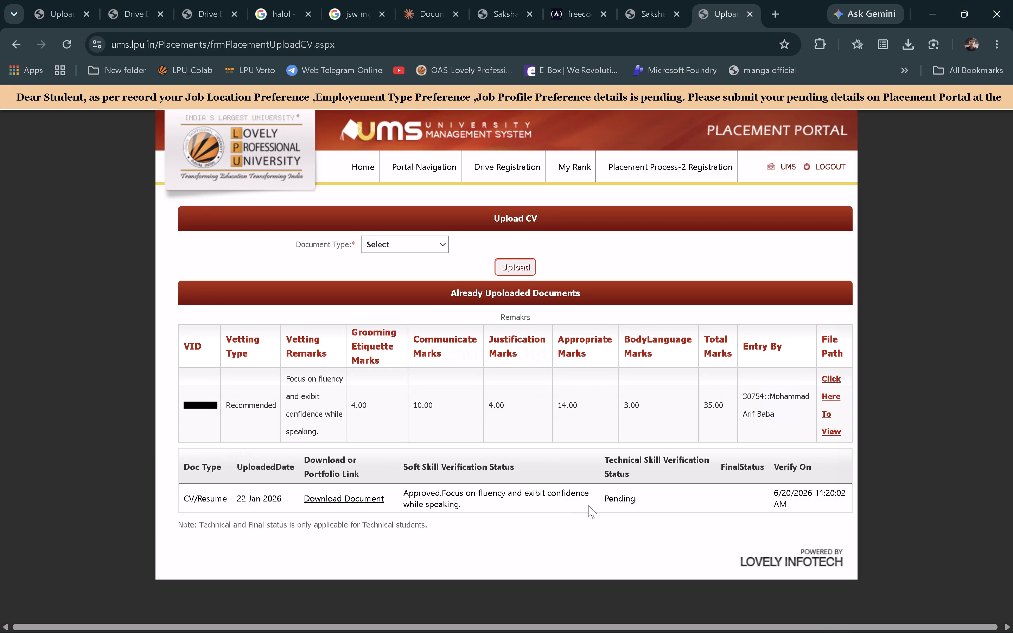
pyautogui.scroll(-1, 588, 505)
pyautogui.click(413, 246)
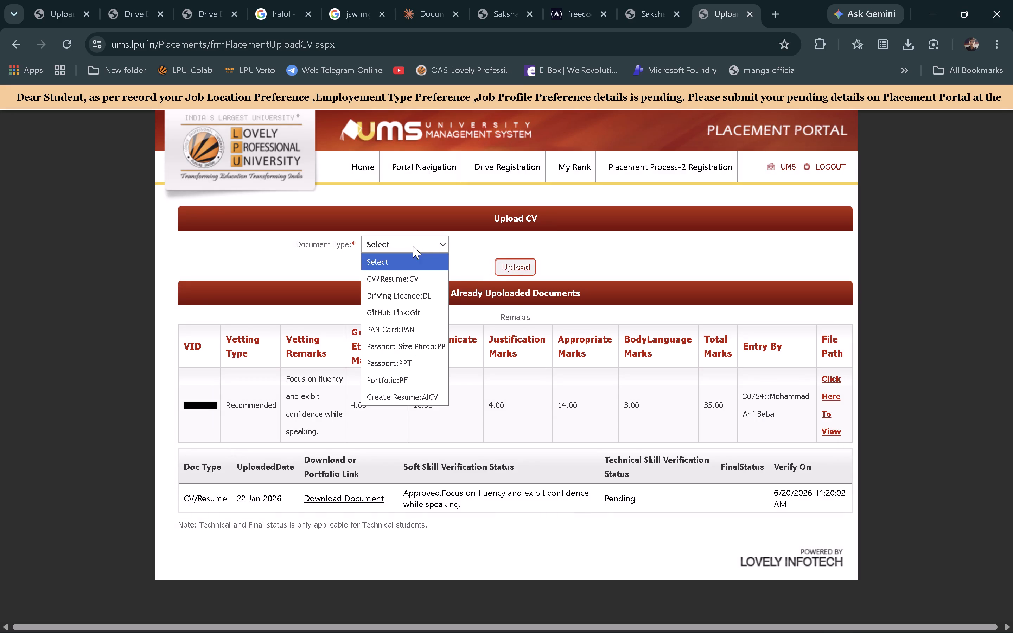
pyautogui.click(391, 271)
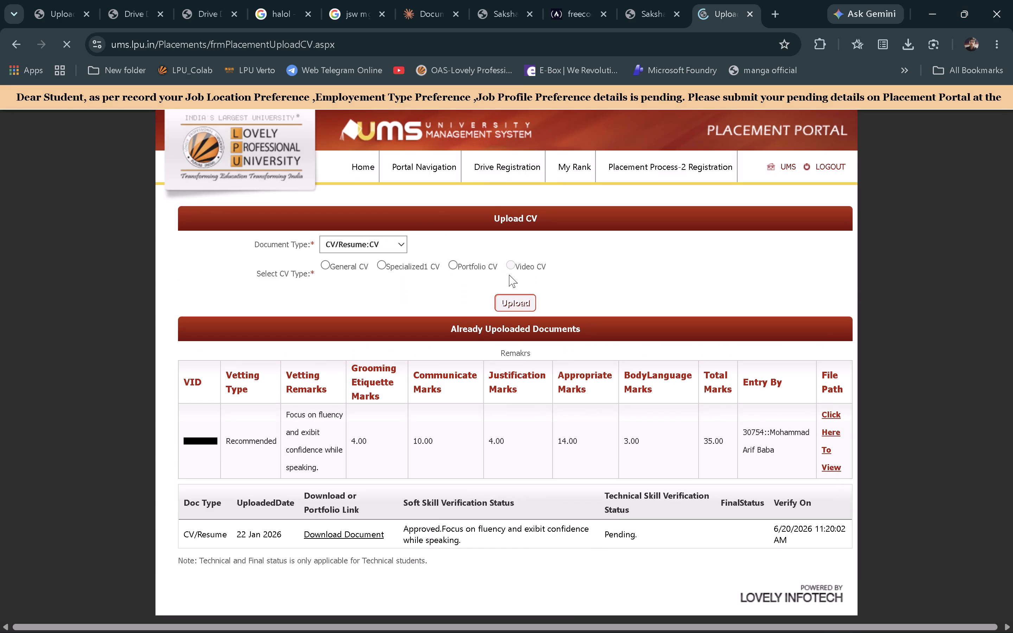
pyautogui.click(326, 264)
pyautogui.click(255, 454)
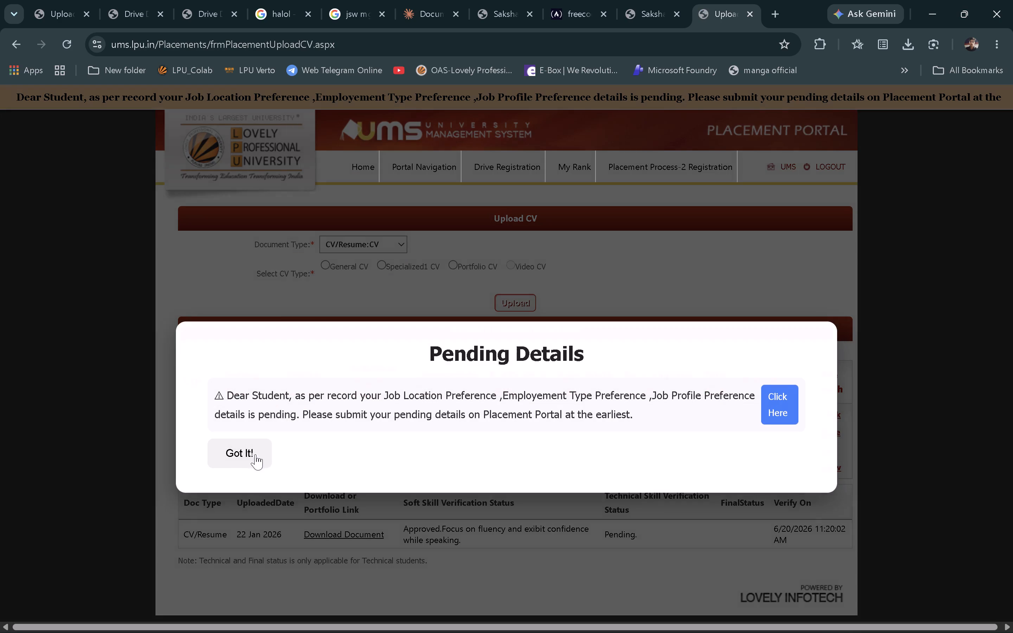
pyautogui.click(325, 263)
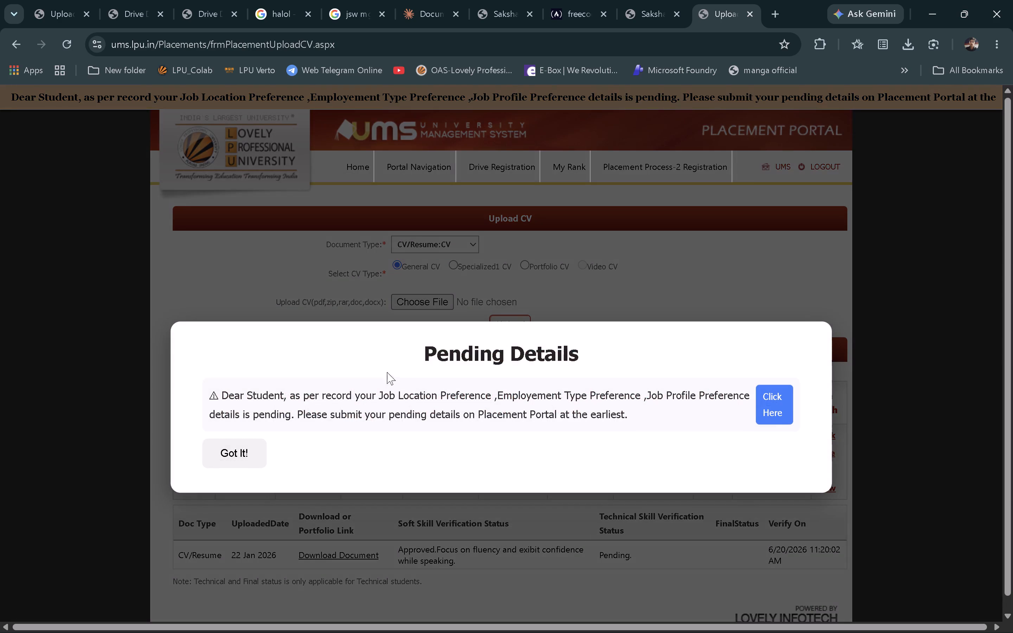
pyautogui.click(226, 458)
# Choose Saksham_Resume_OnePage (1) from Downloads as the CV file, upload it, and dismiss the pending-details notice.
pyautogui.click(438, 301)
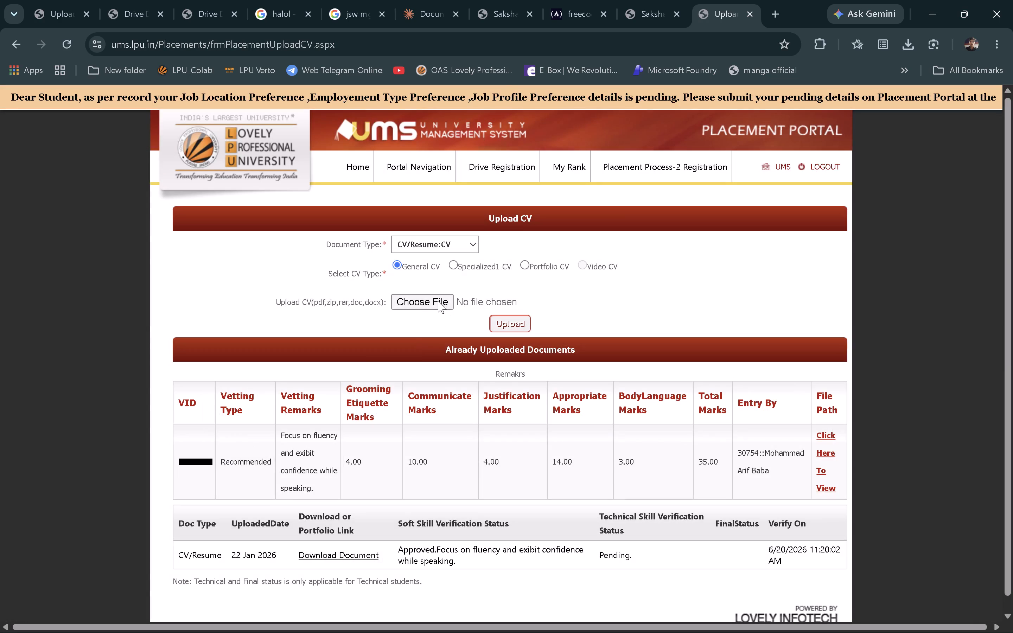
pyautogui.scroll(1, 215, 125)
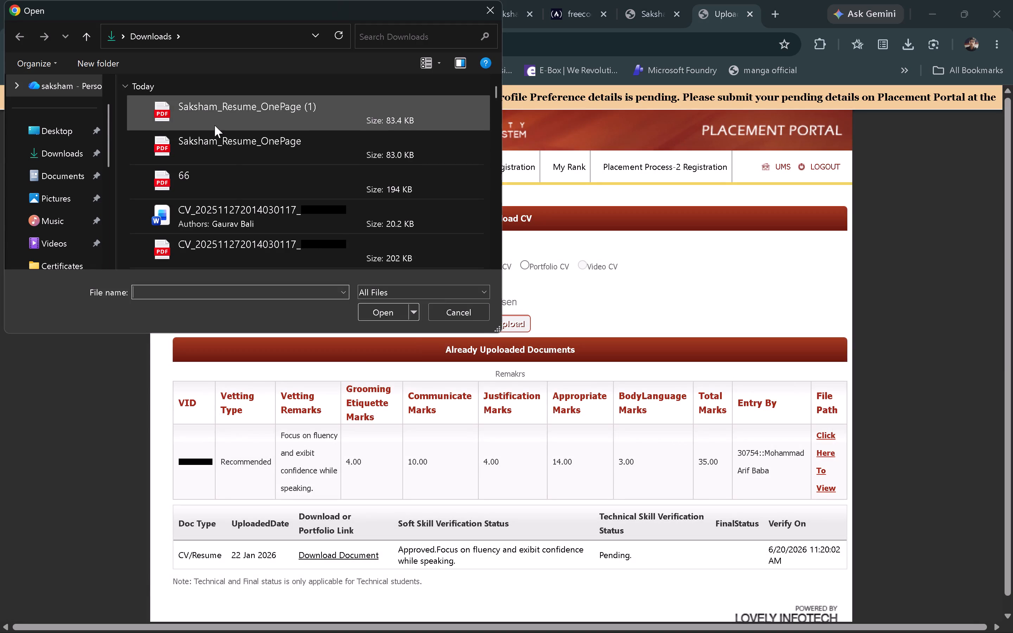
pyautogui.scroll(1, 215, 125)
pyautogui.click(251, 109)
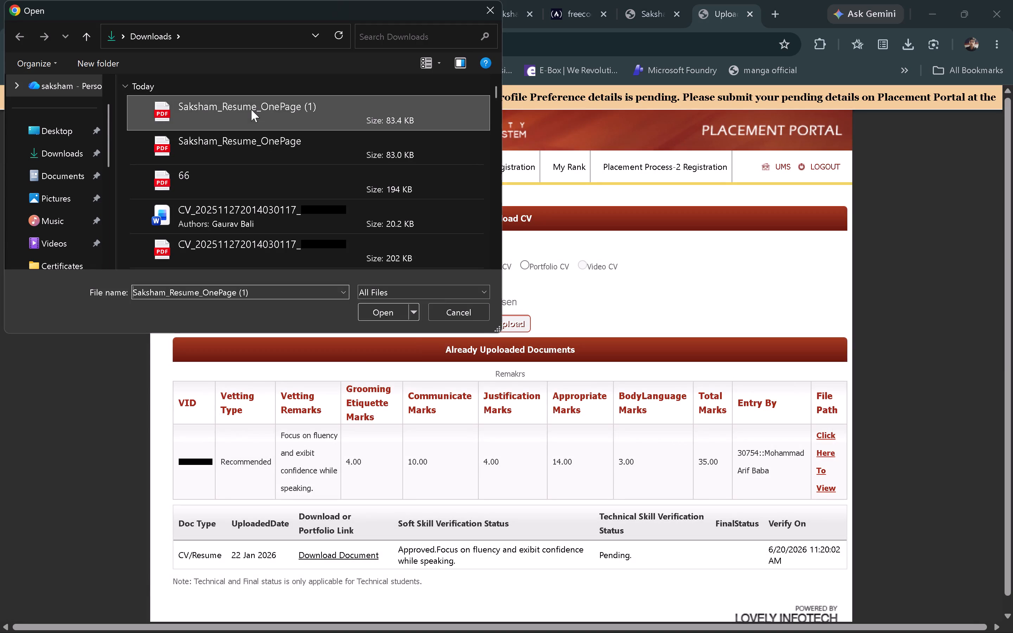
pyautogui.click(379, 310)
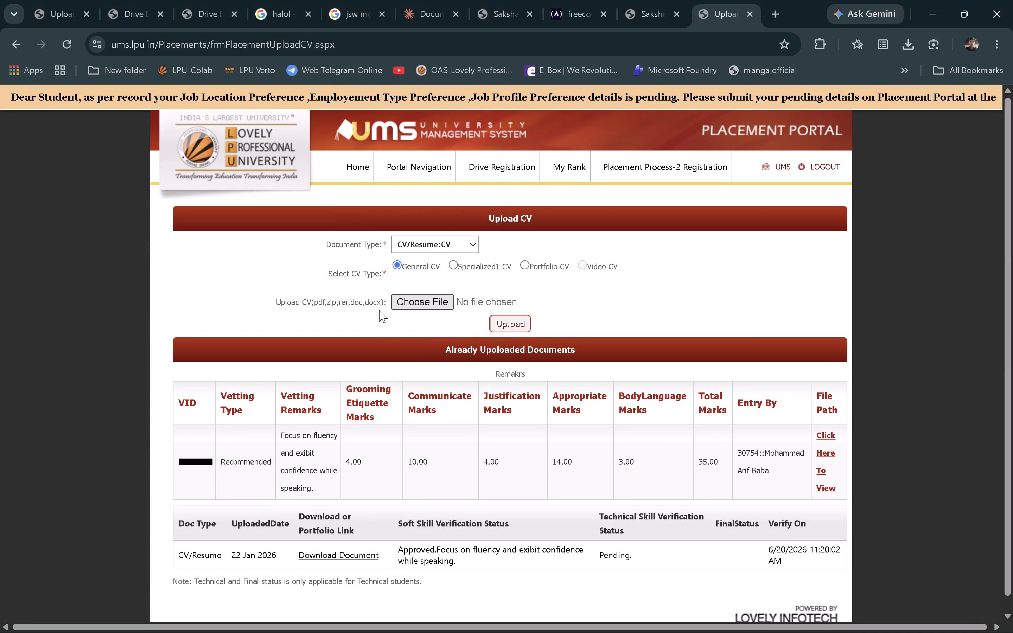
pyautogui.click(517, 322)
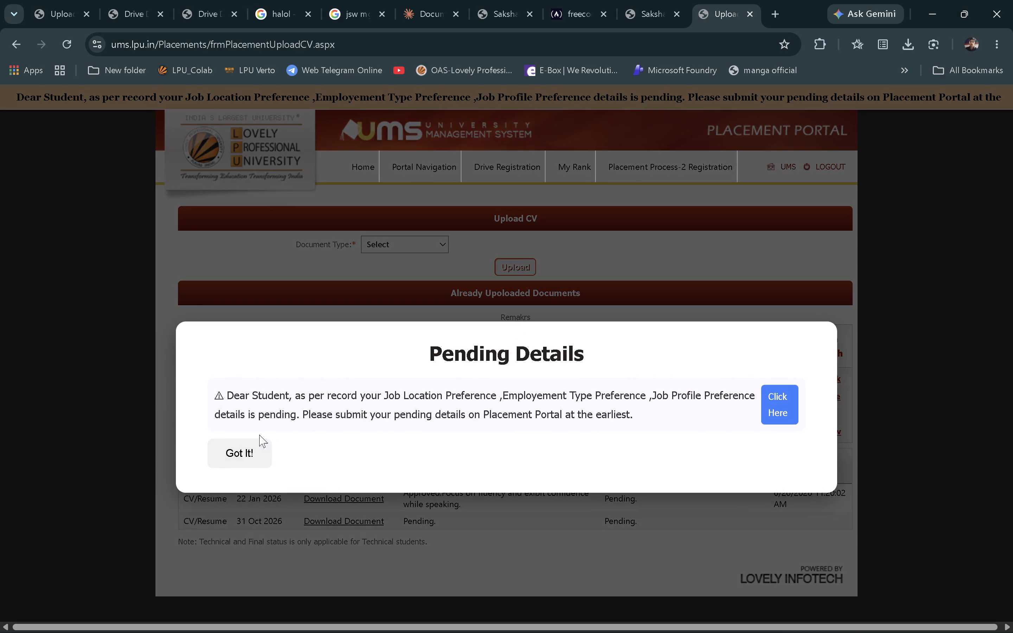
pyautogui.click(241, 448)
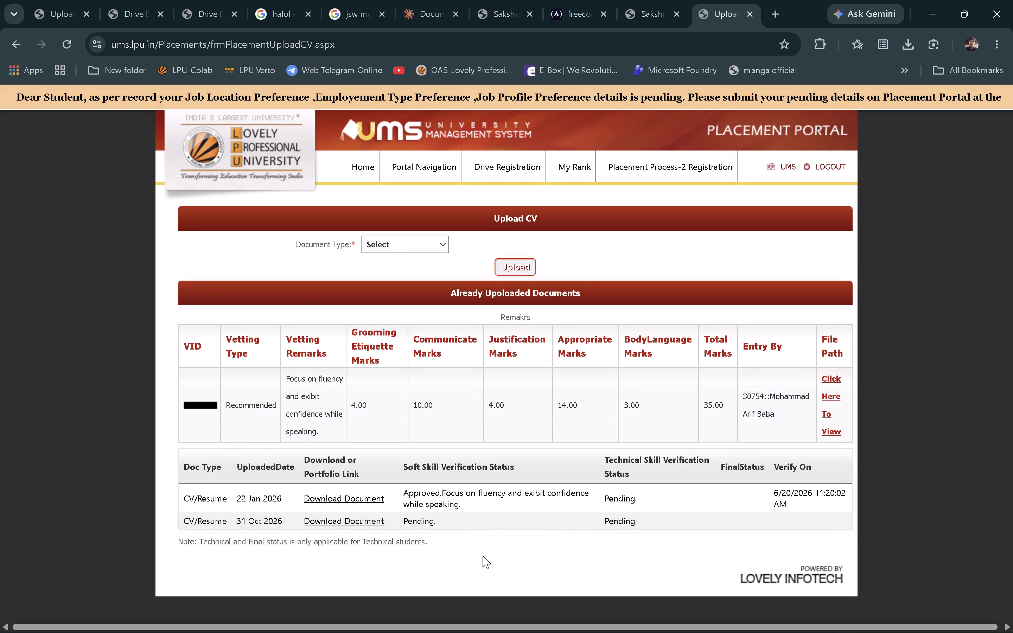
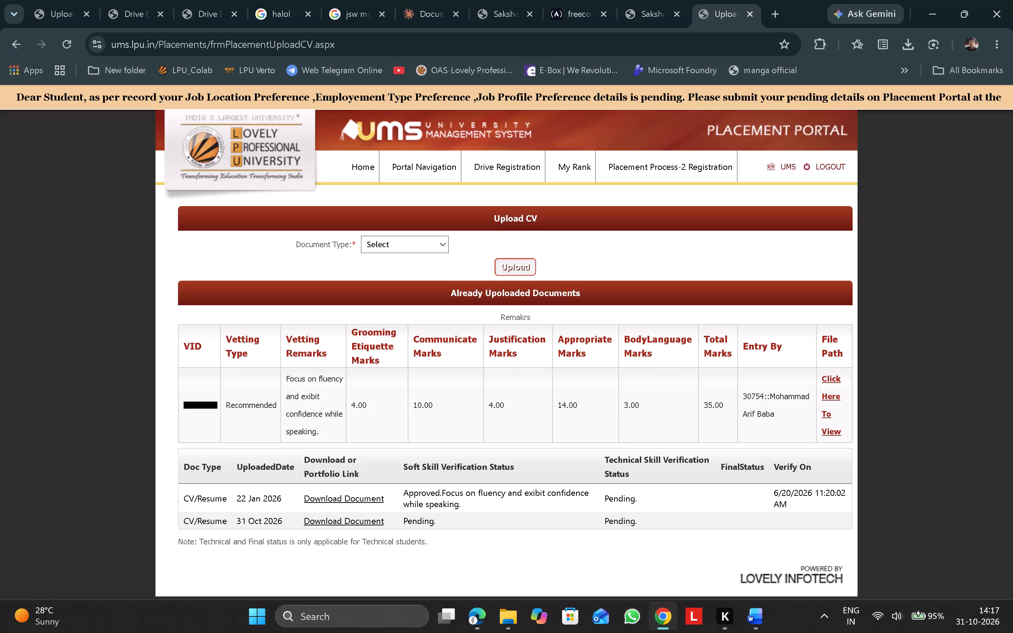
# Bring up the Edge window with the Oracle Agentic AI certification page and close it.
pyautogui.click(478, 622)
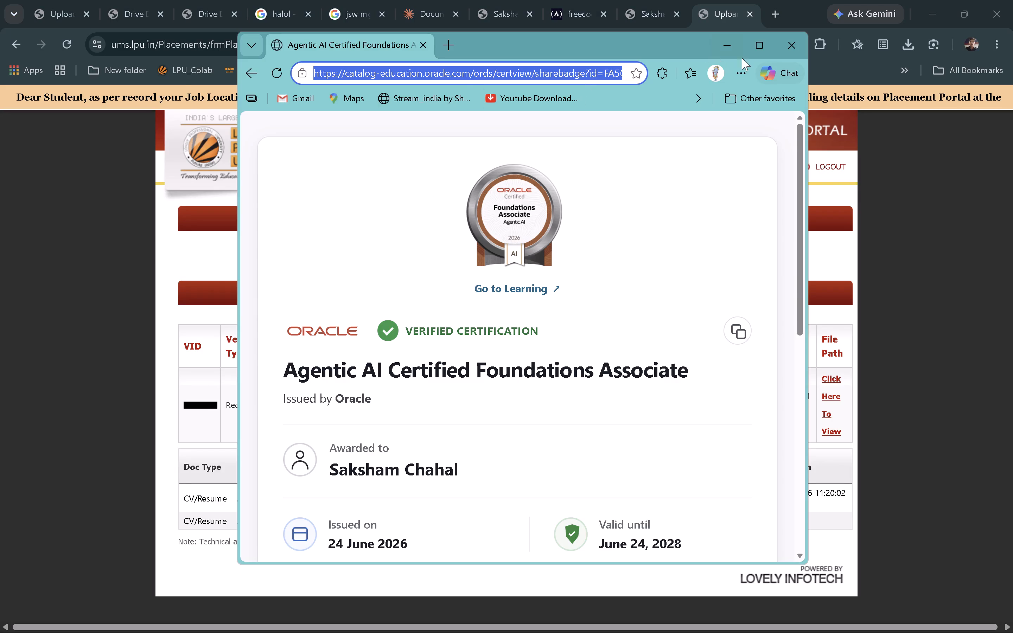
pyautogui.click(791, 43)
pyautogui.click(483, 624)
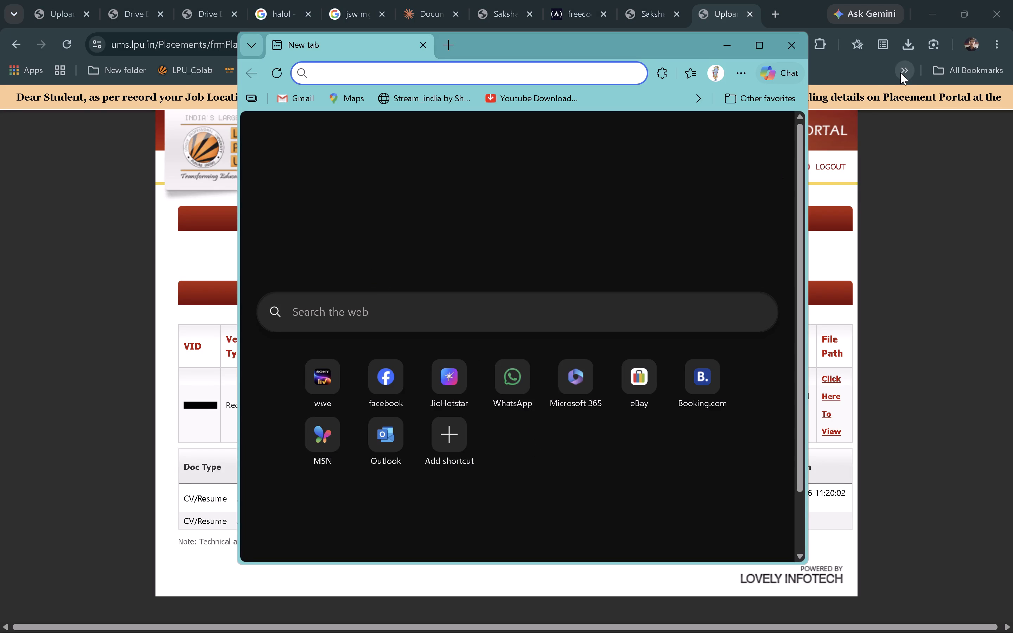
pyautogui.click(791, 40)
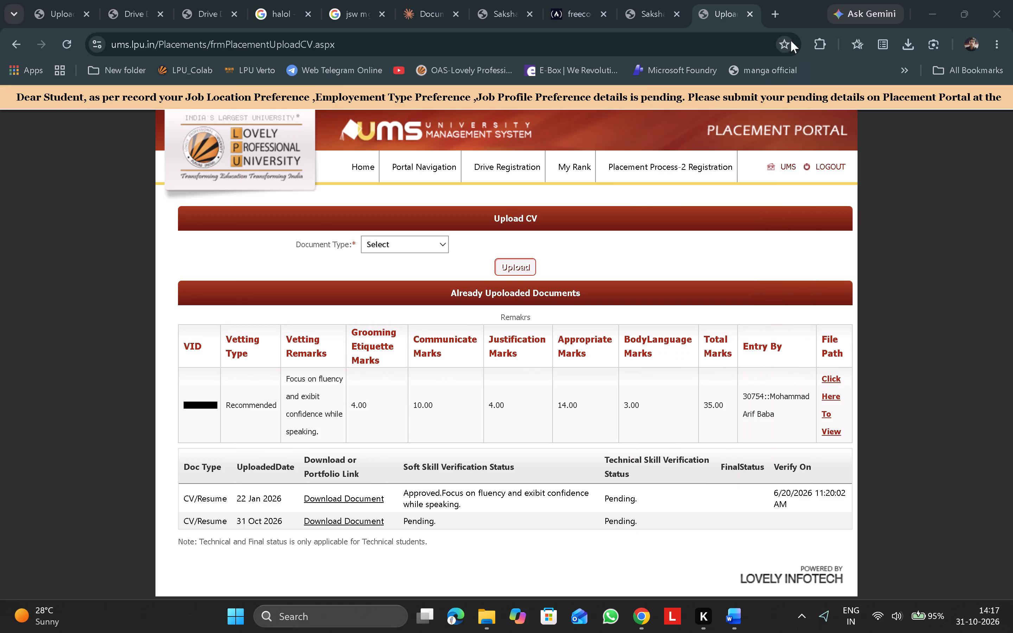
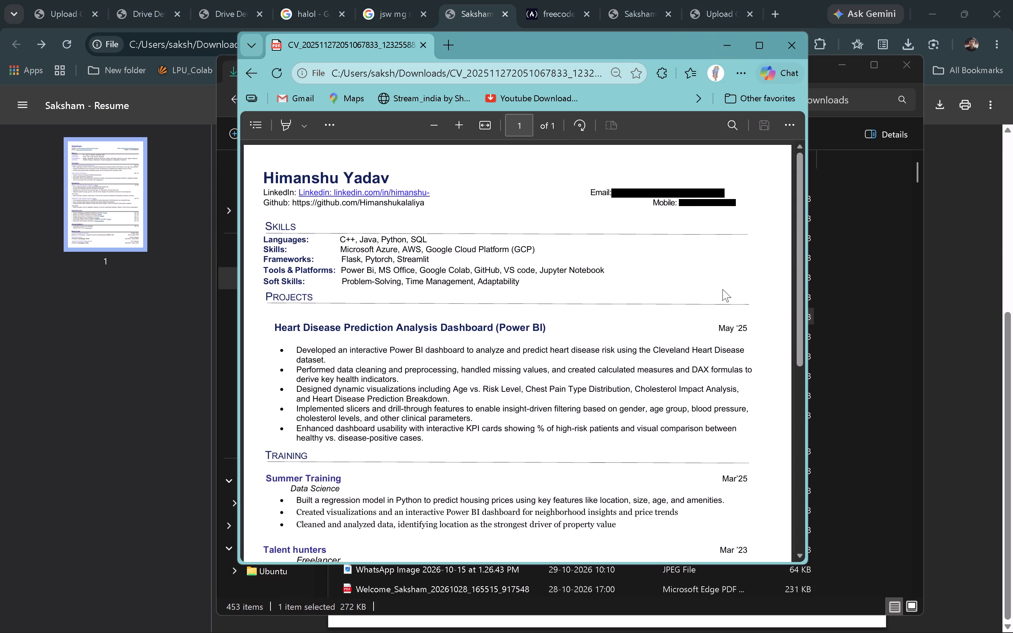
# Close the CV PDF and the Downloads folder window.
pyautogui.click(784, 41)
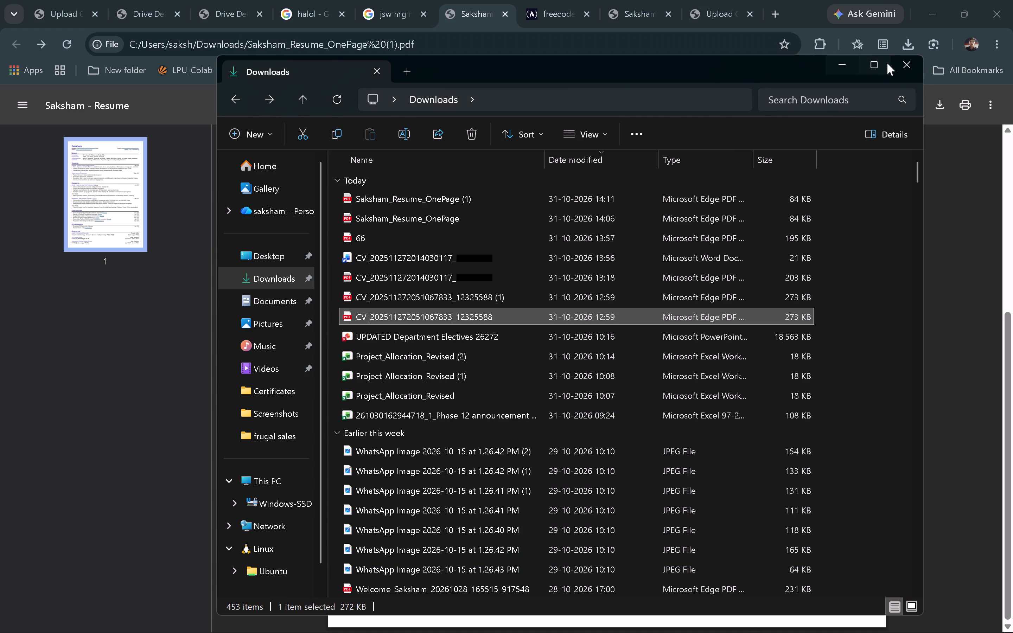
pyautogui.click(905, 68)
# Close all open Chrome tabs, including the resume PDFs, Google searches, Drive Details pages and Upload CV page.
pyautogui.click(504, 12)
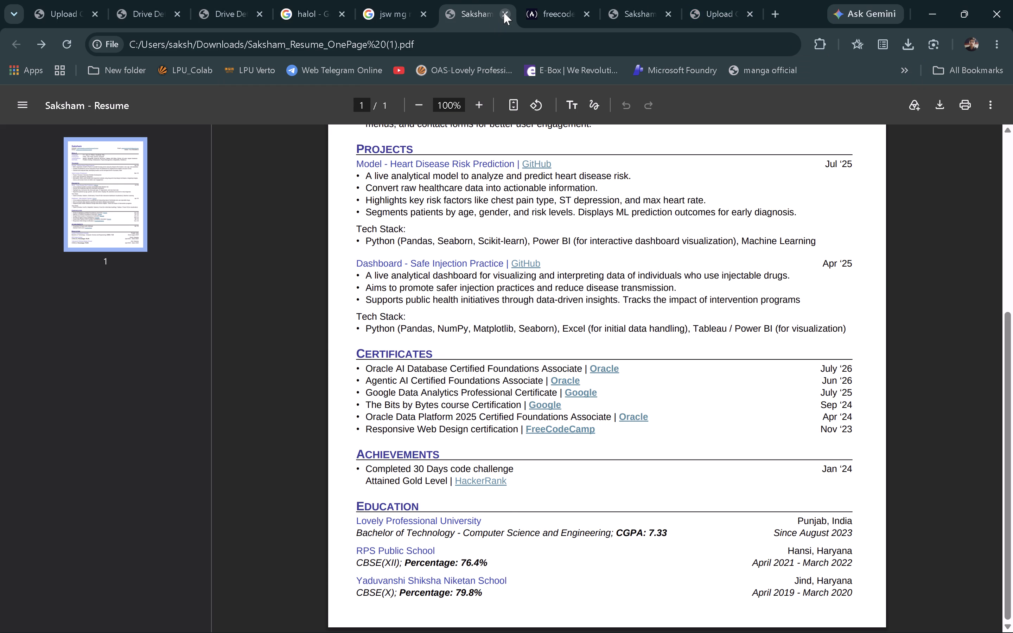
pyautogui.click(504, 12)
pyautogui.click(504, 12)
pyautogui.click(504, 12)
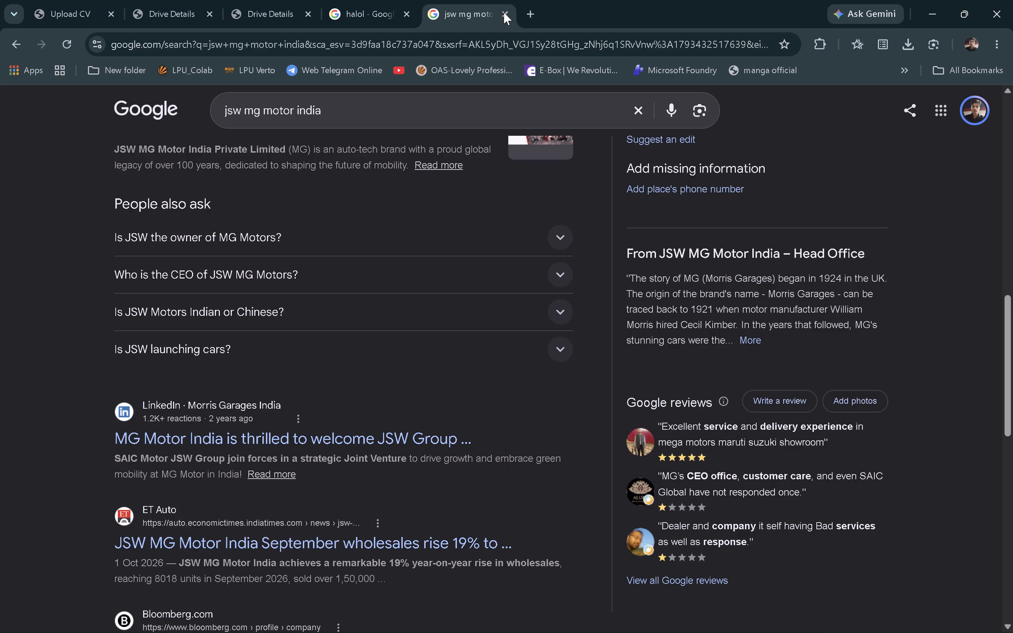
pyautogui.click(504, 12)
pyautogui.click(503, 12)
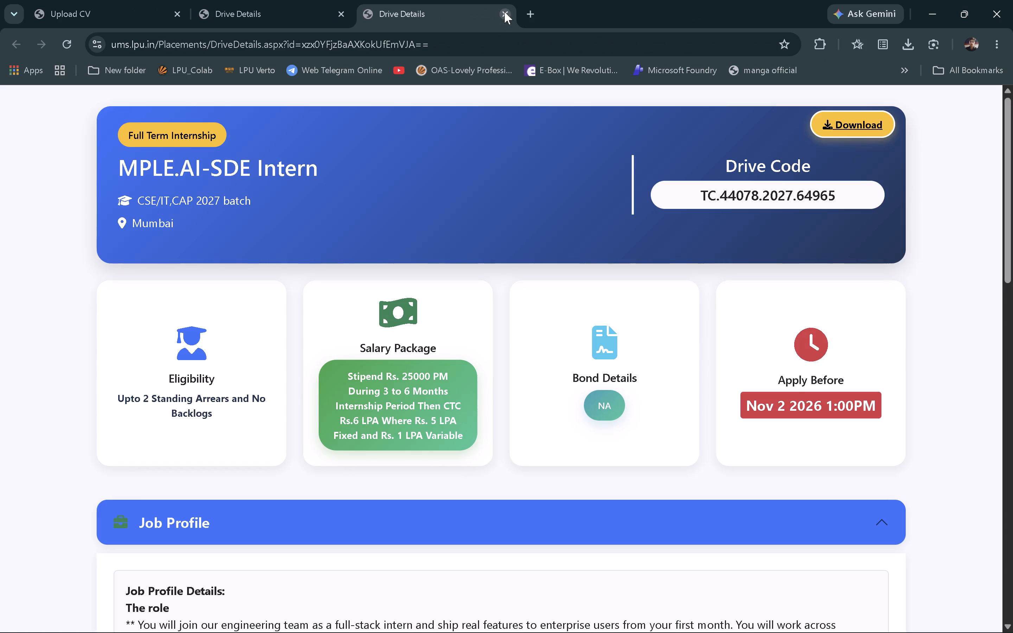
pyautogui.click(504, 12)
pyautogui.click(349, 7)
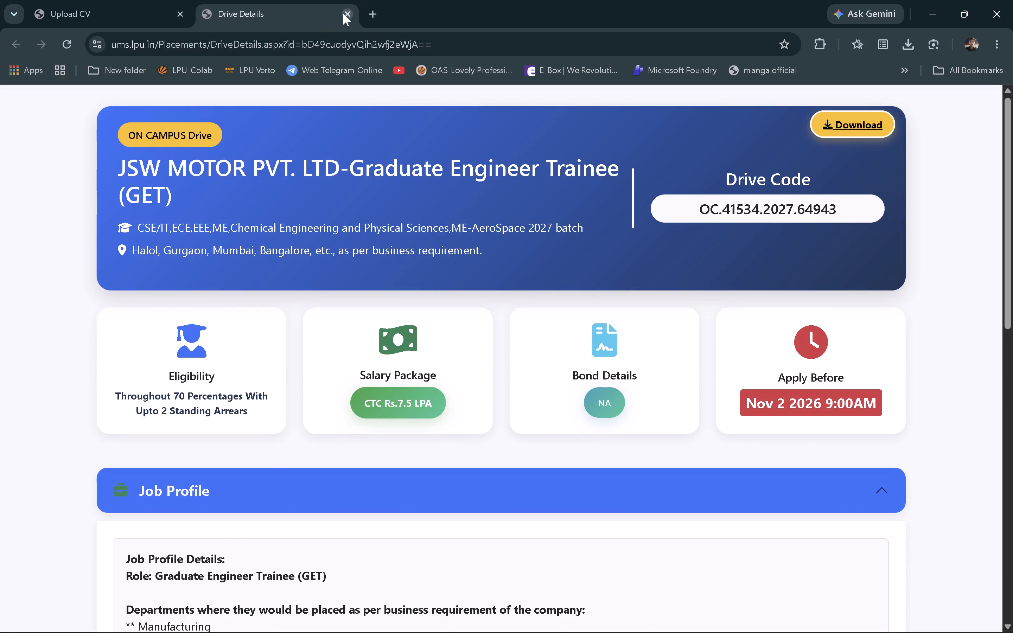
pyautogui.click(343, 13)
pyautogui.click(198, 15)
pyautogui.click(178, 14)
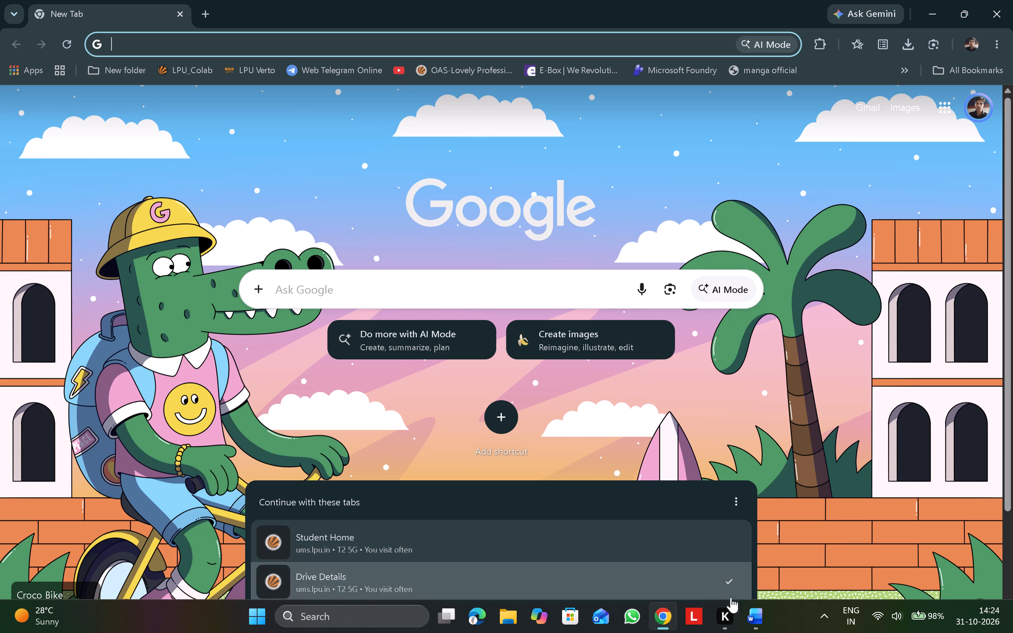
# Switch to Word and close the saved CV document.
pyautogui.click(748, 615)
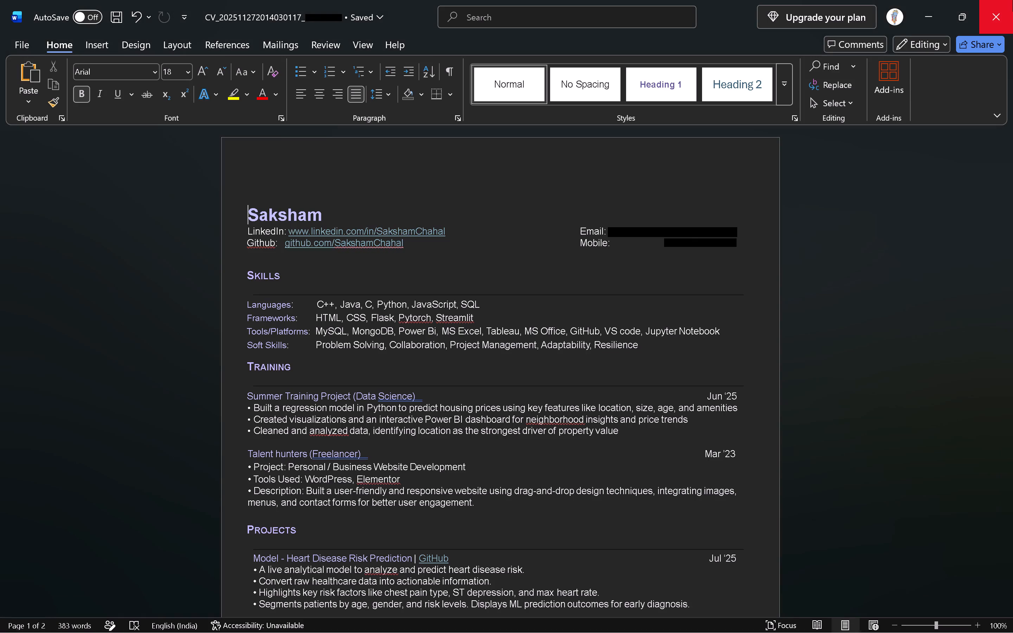
pyautogui.click(1012, 0)
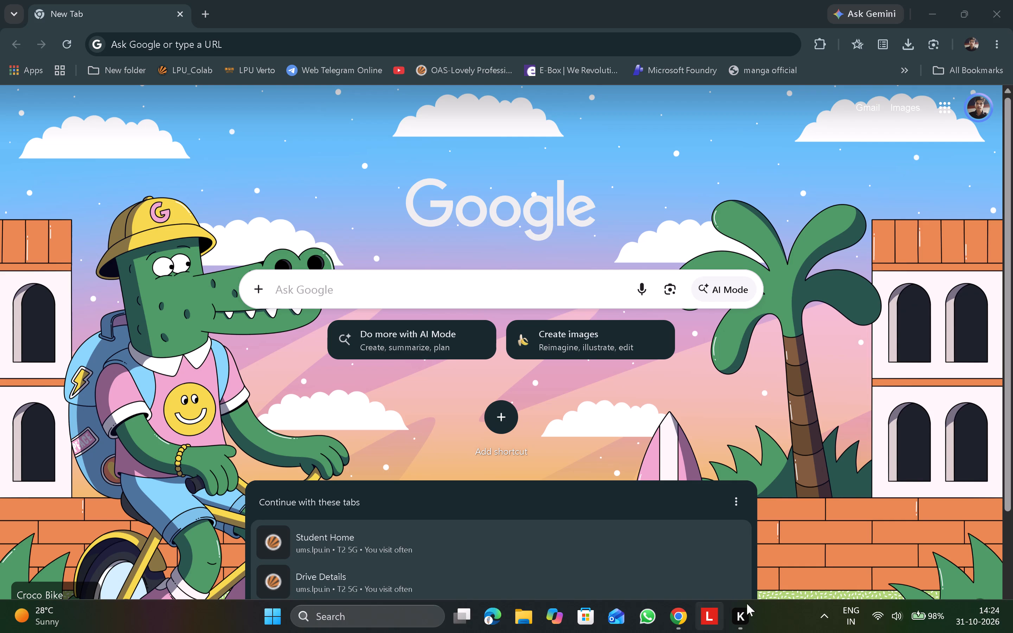